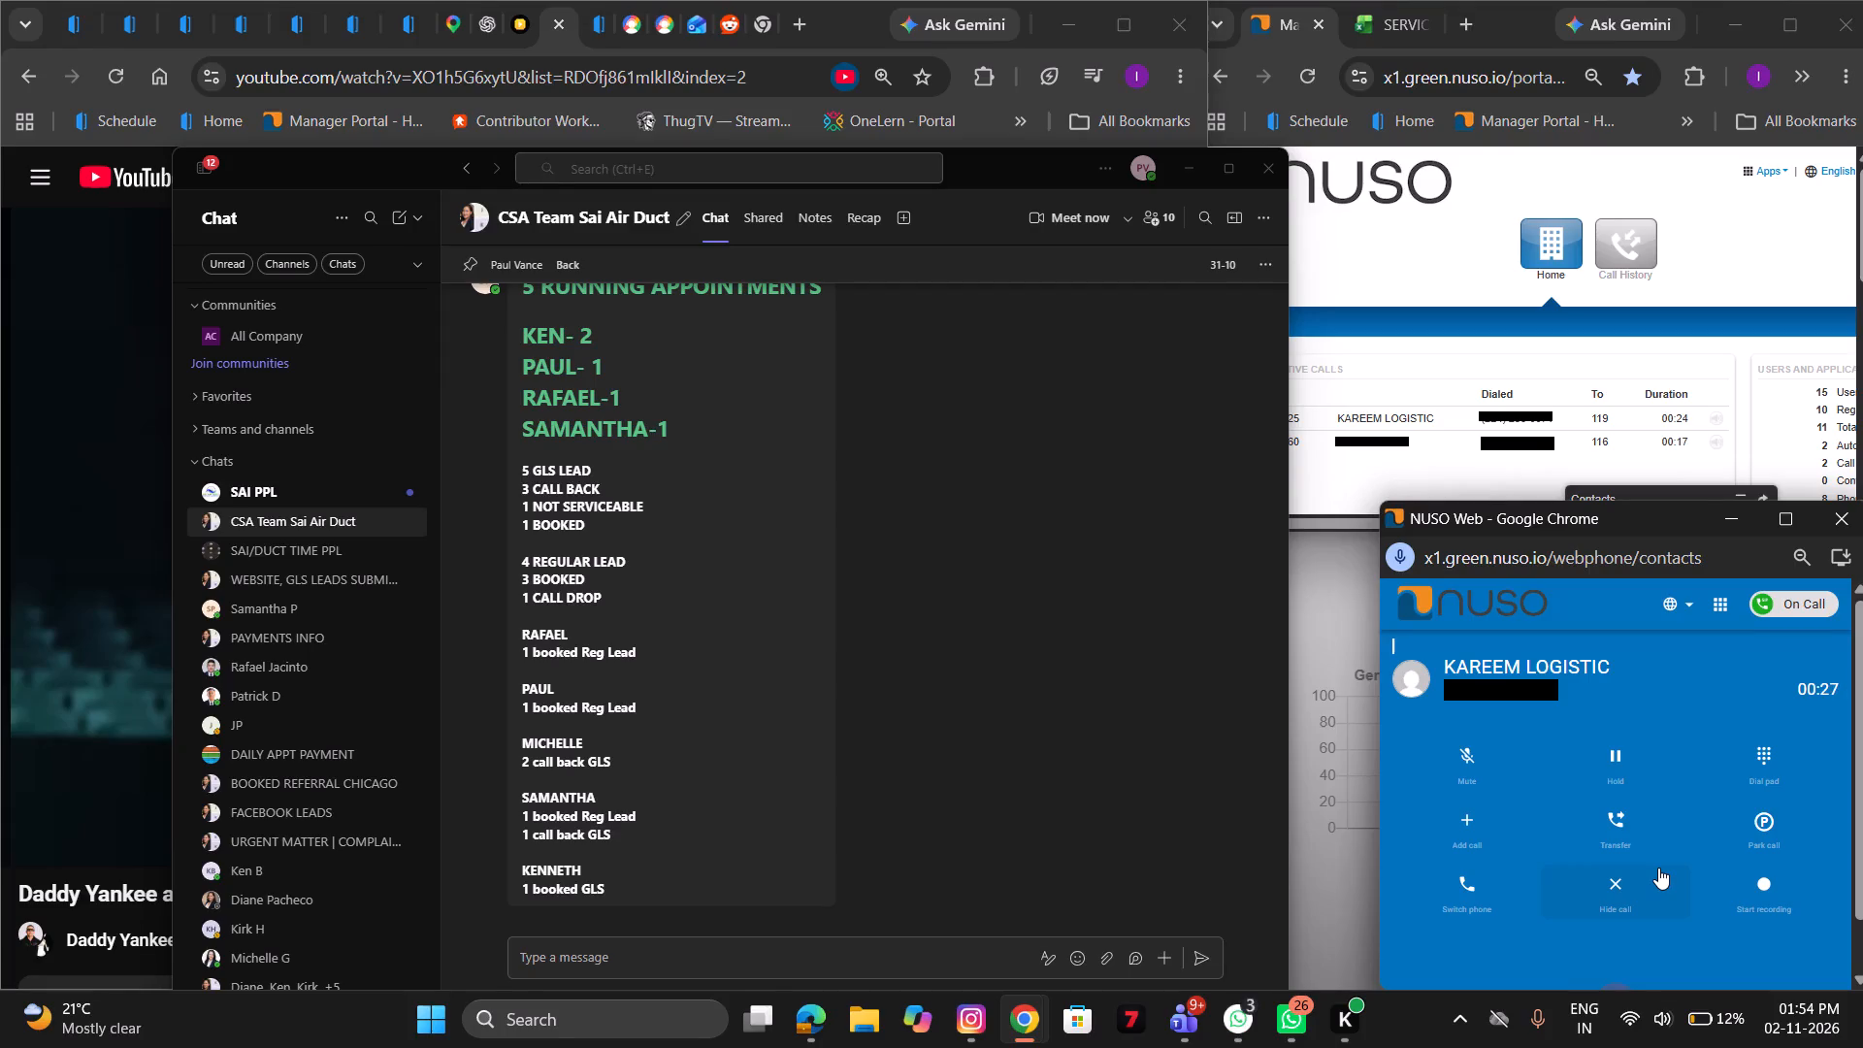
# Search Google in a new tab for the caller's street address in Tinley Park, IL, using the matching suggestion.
pyautogui.click(806, 31)
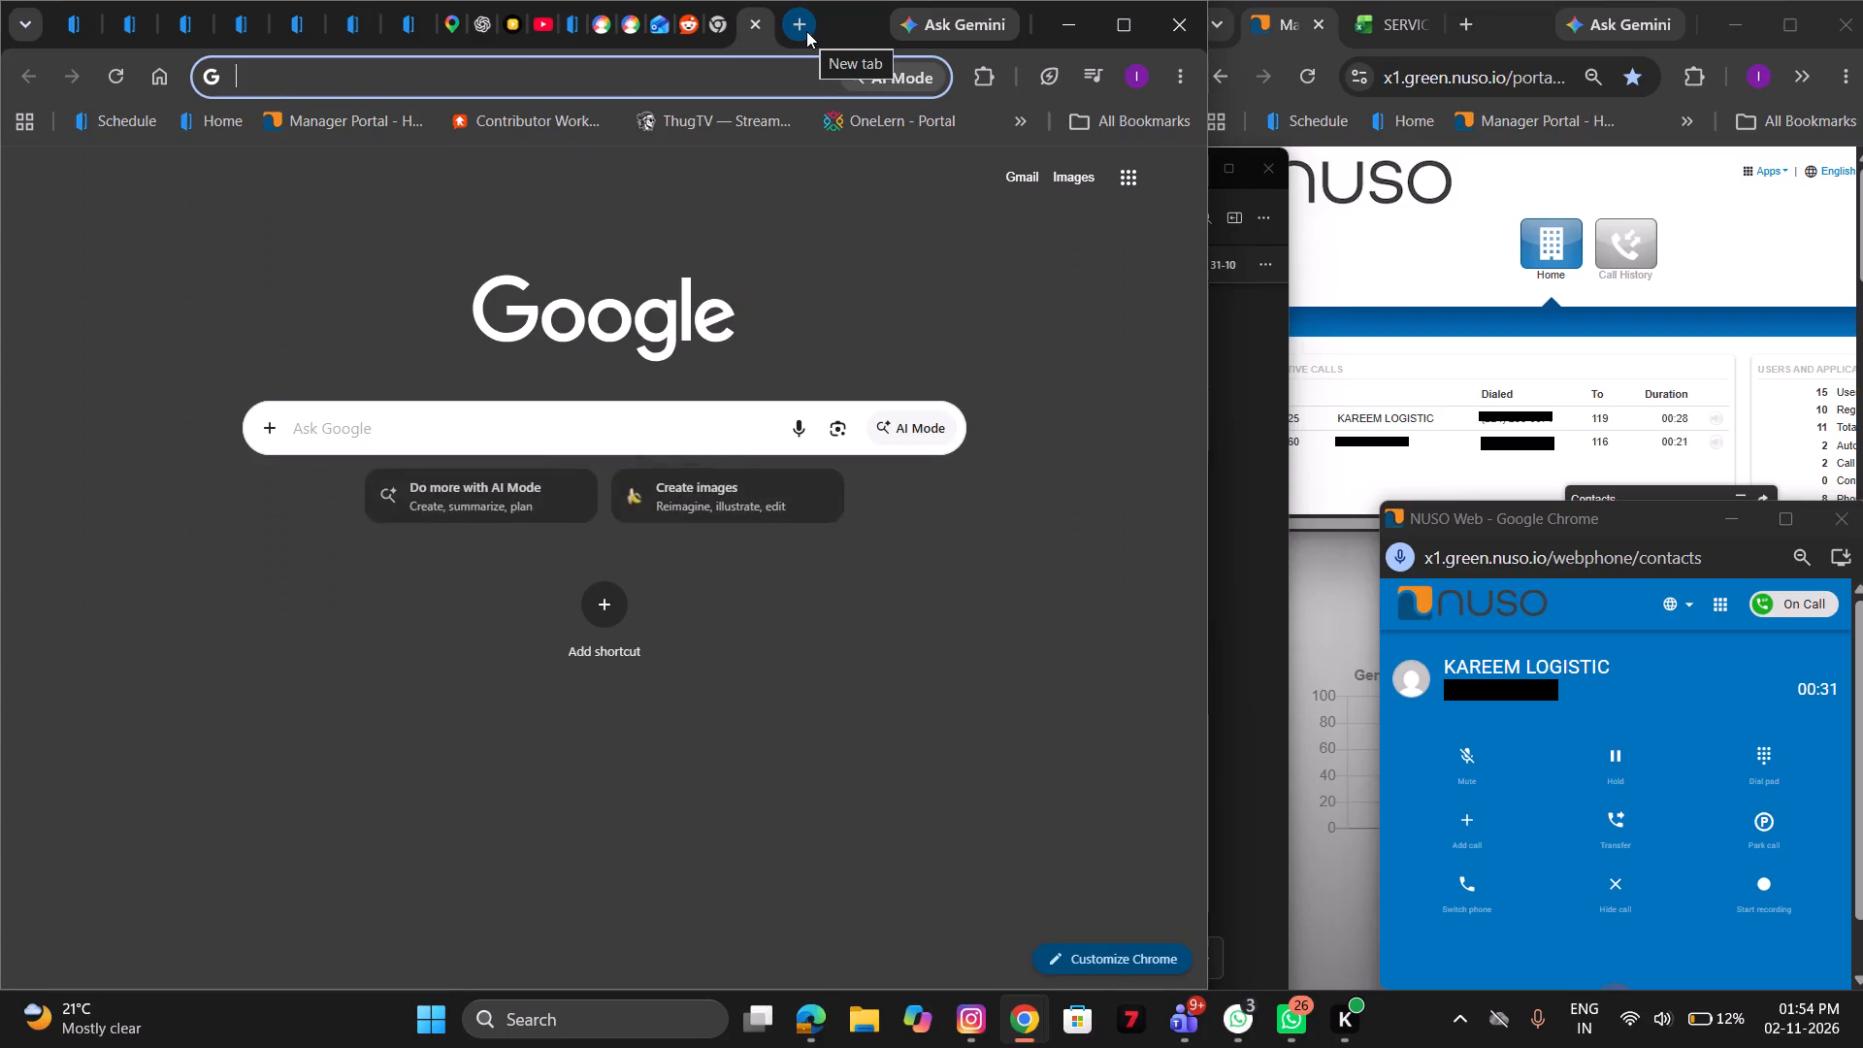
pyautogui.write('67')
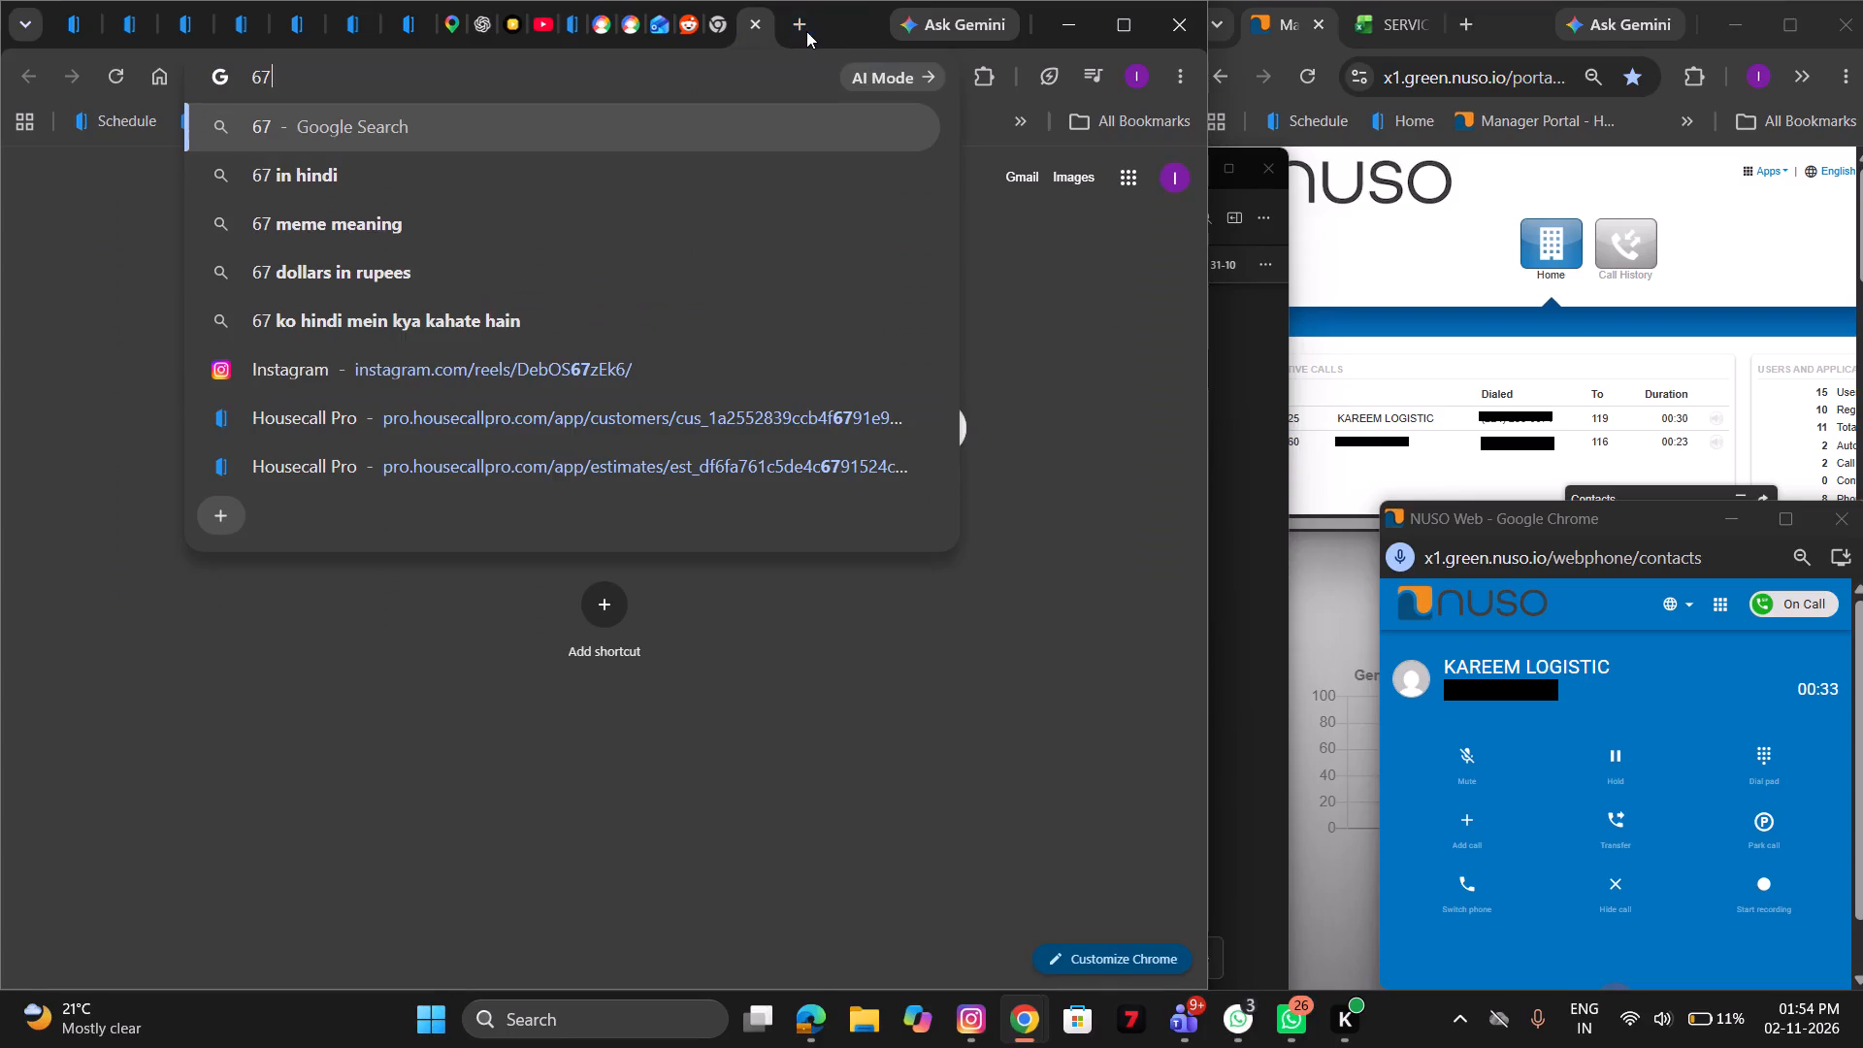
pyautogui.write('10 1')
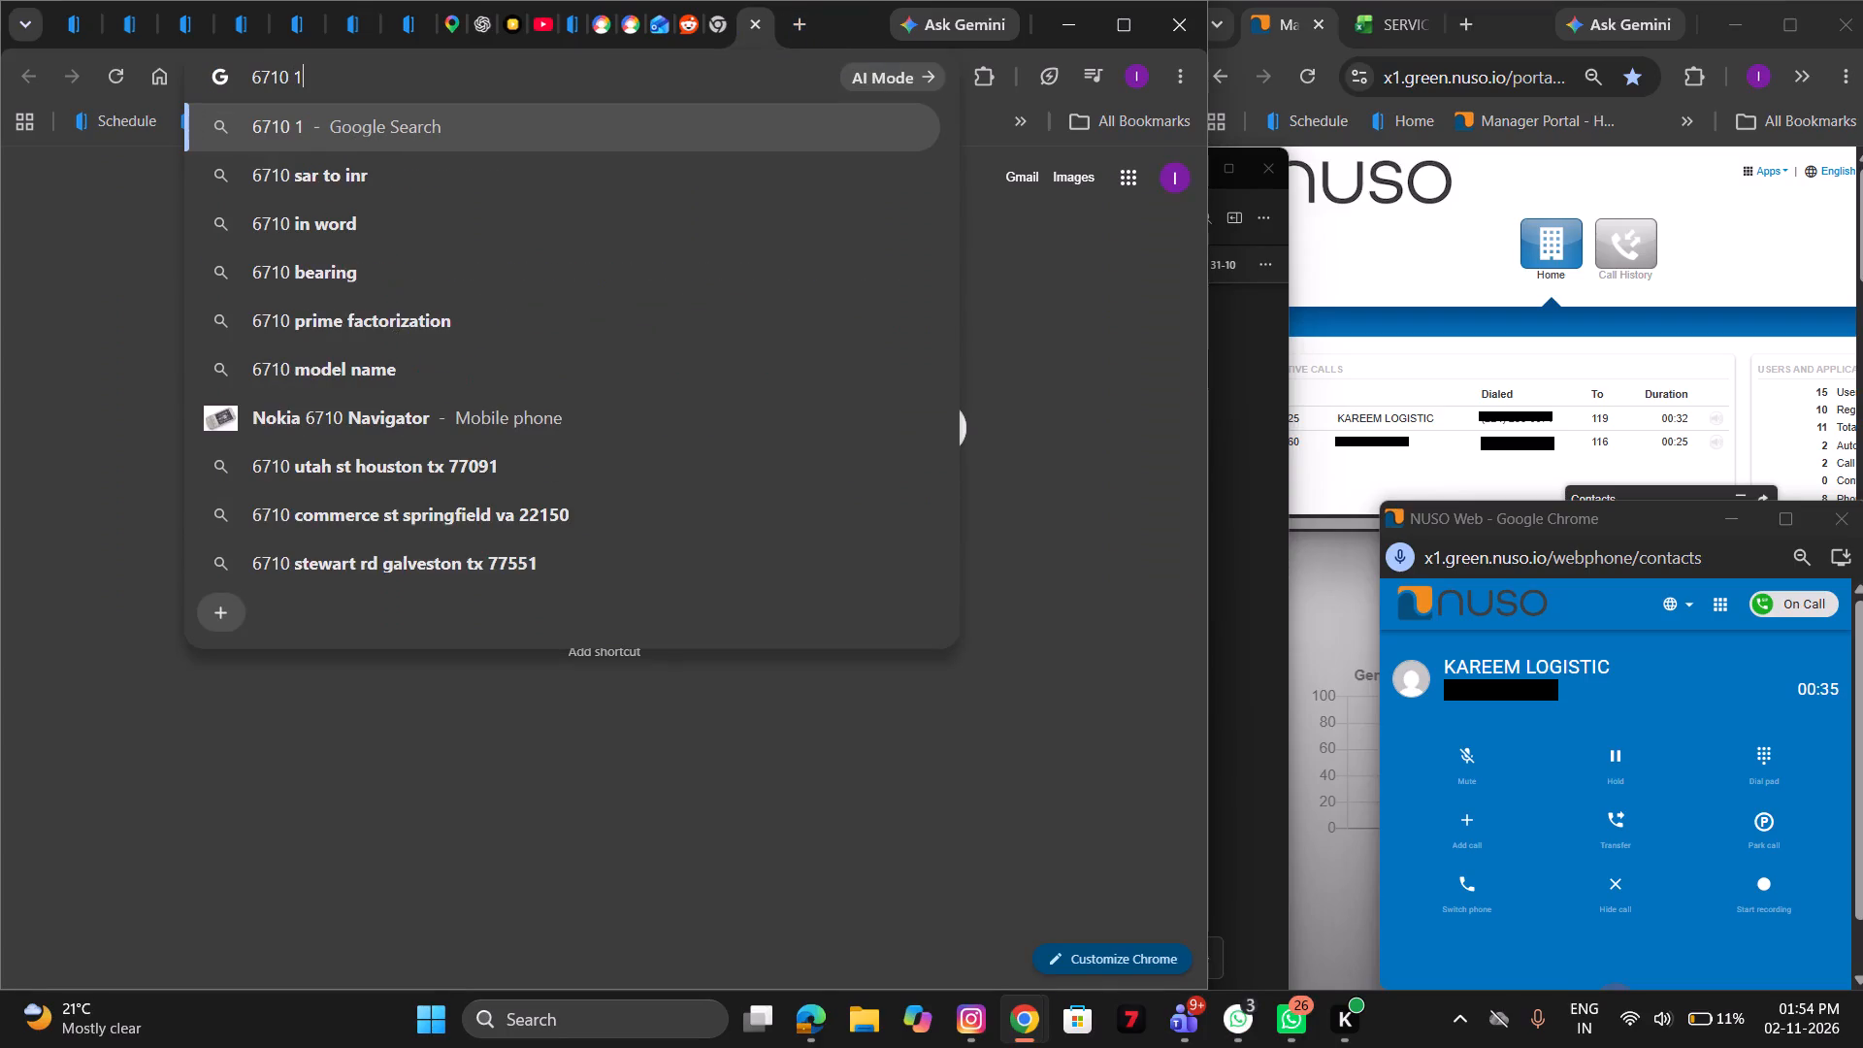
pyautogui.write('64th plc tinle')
pyautogui.click(521, 278)
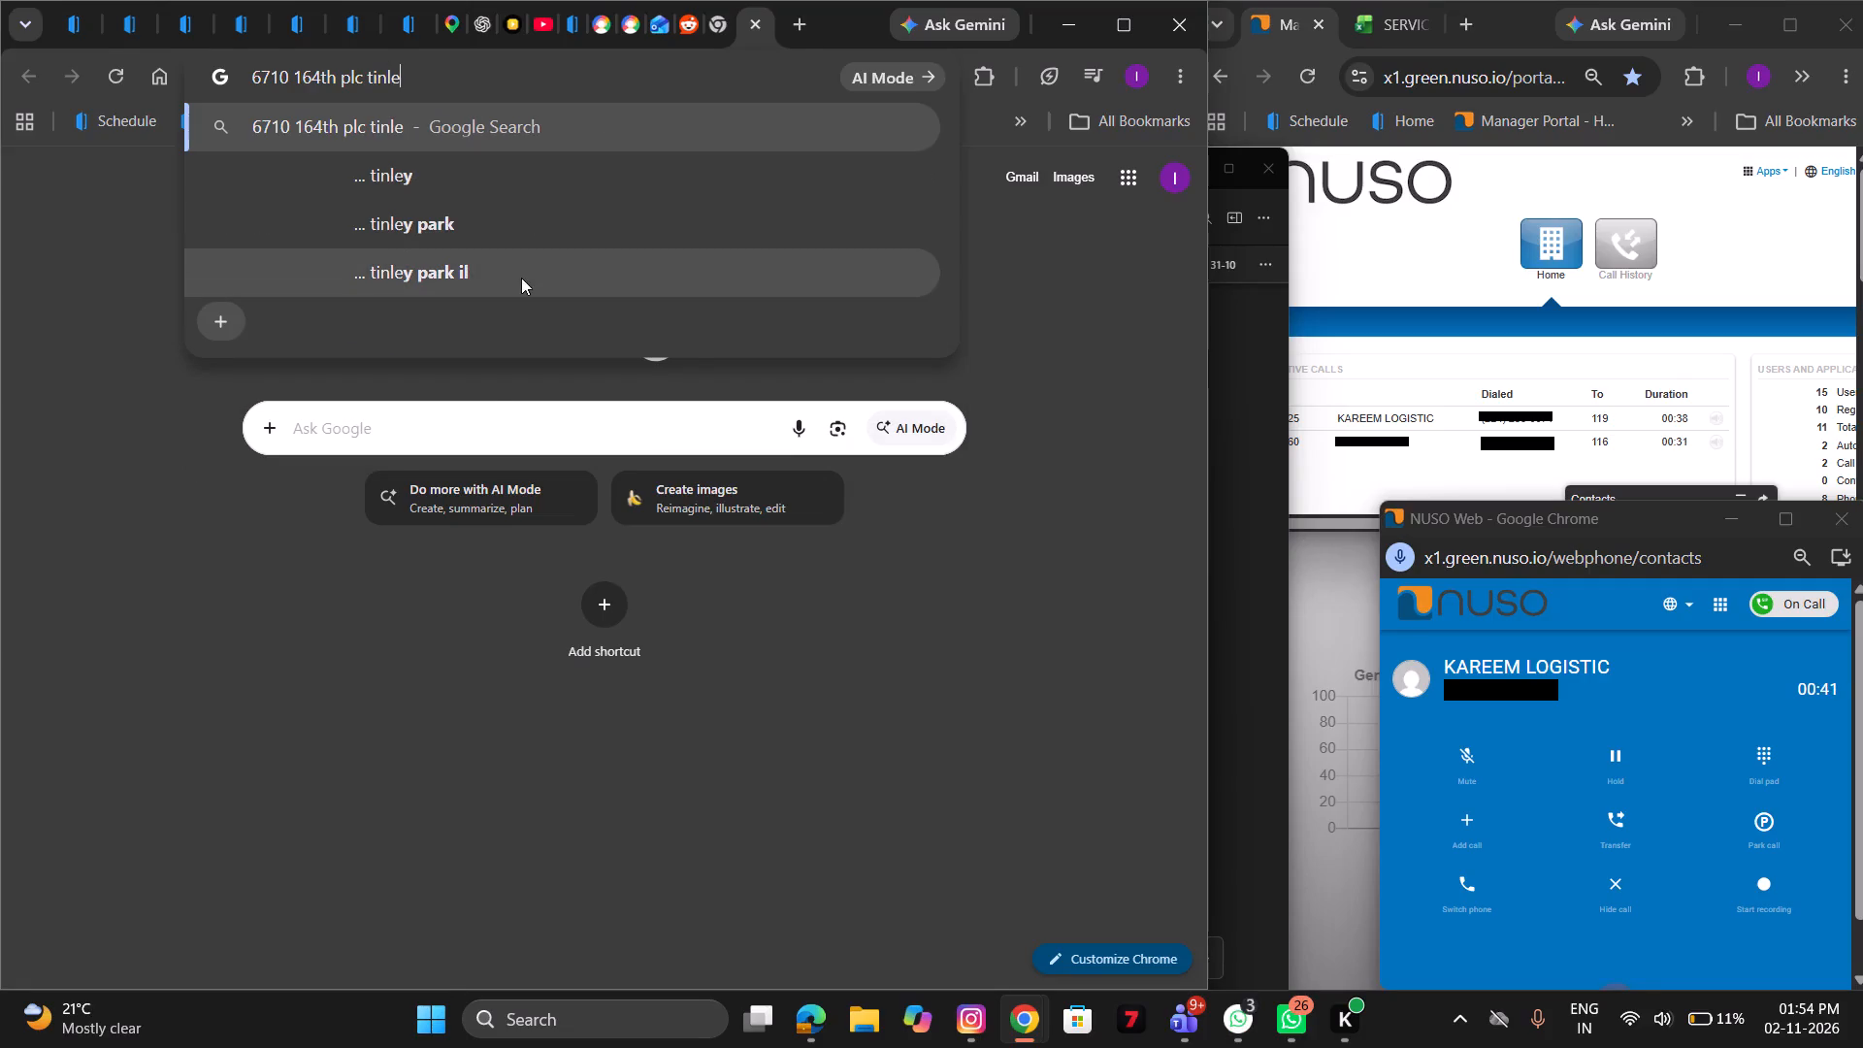
pyautogui.scroll(-1, 526, 272)
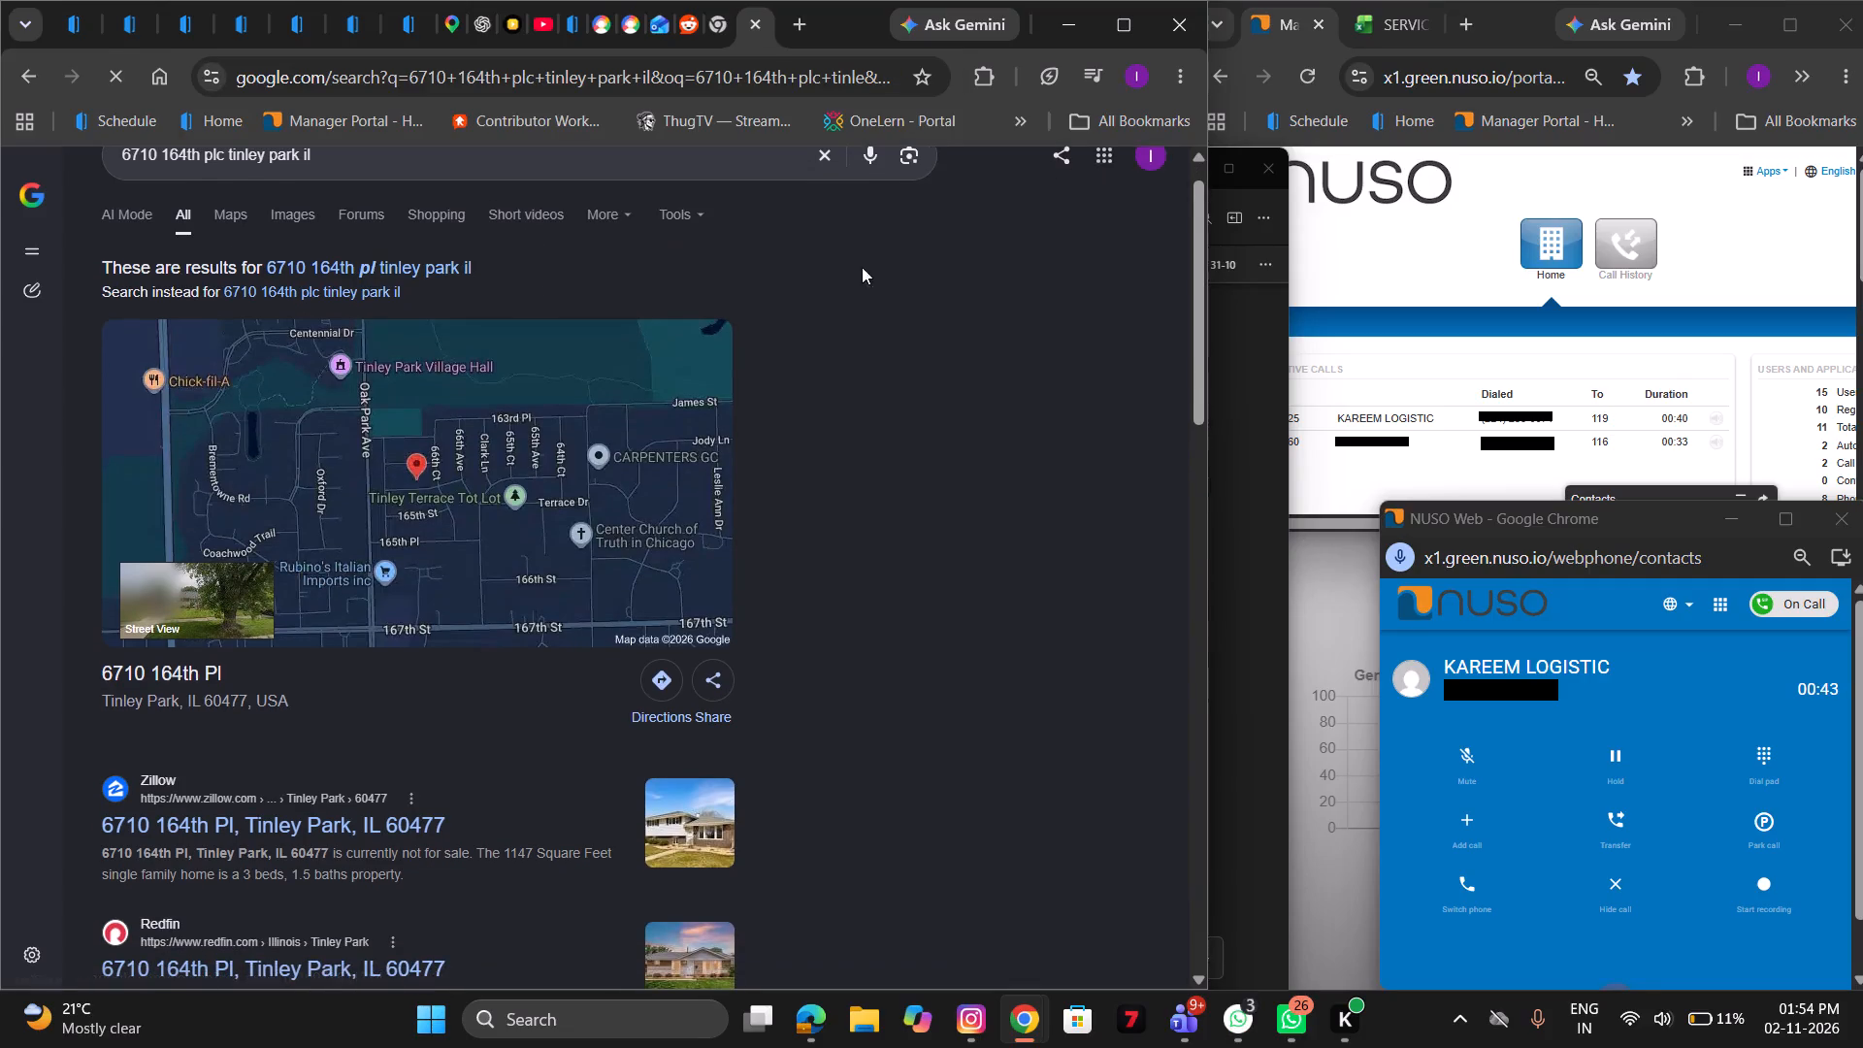
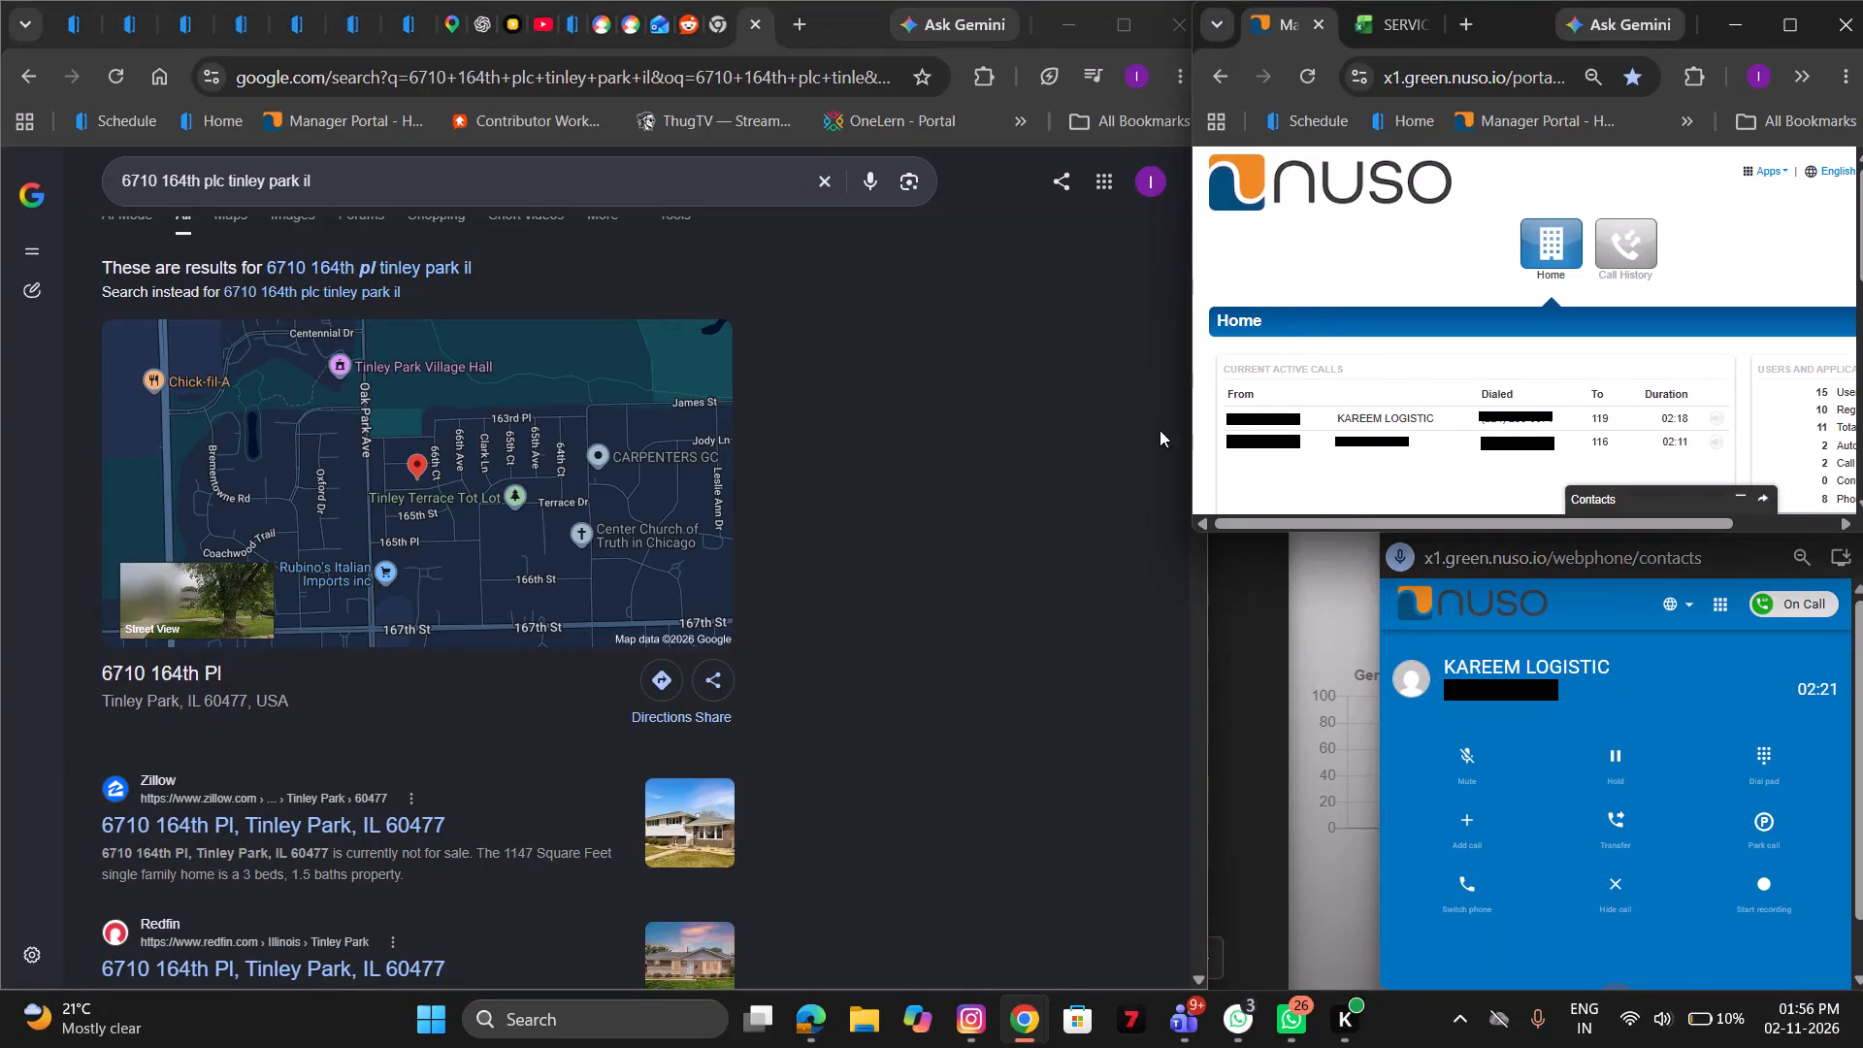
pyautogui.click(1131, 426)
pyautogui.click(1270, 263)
# Make the NUSO manager portal window slightly taller by extending its lower edge over the webphone window.
pyautogui.click(1186, 377)
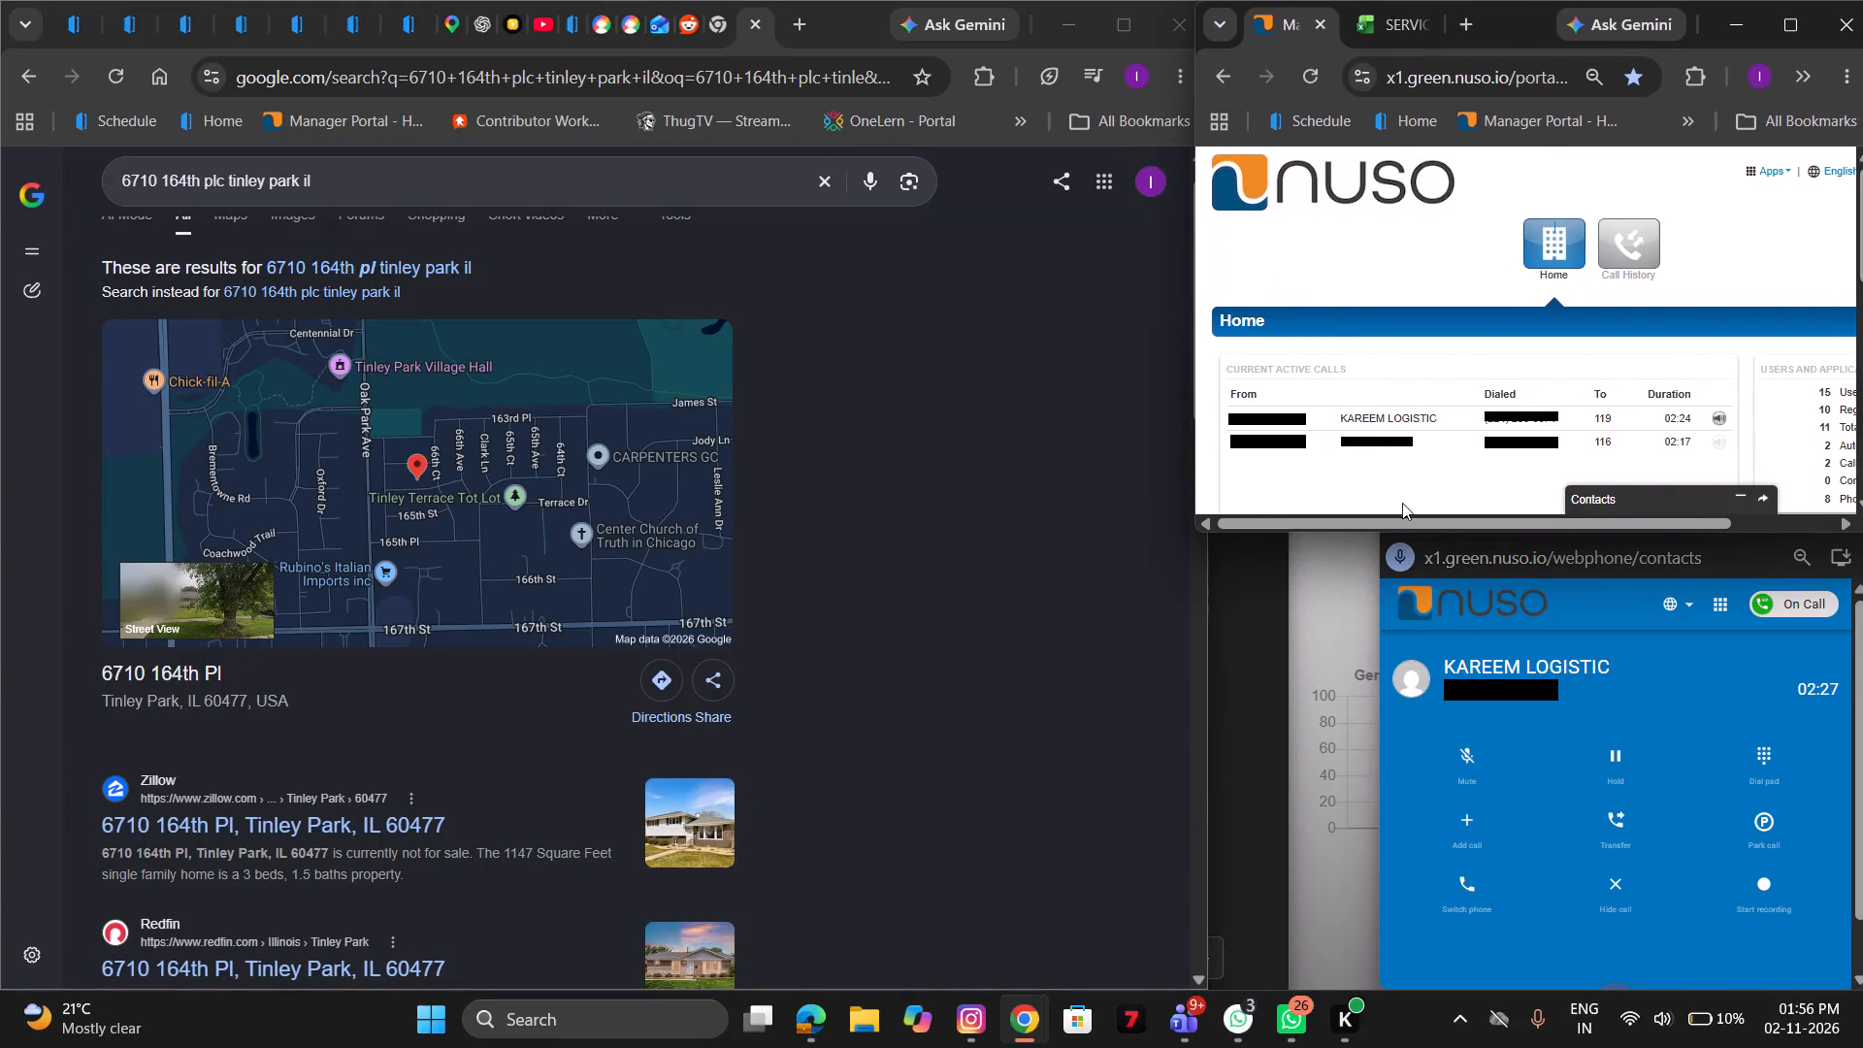
pyautogui.moveTo(1440, 535); pyautogui.dragTo(1453, 568)
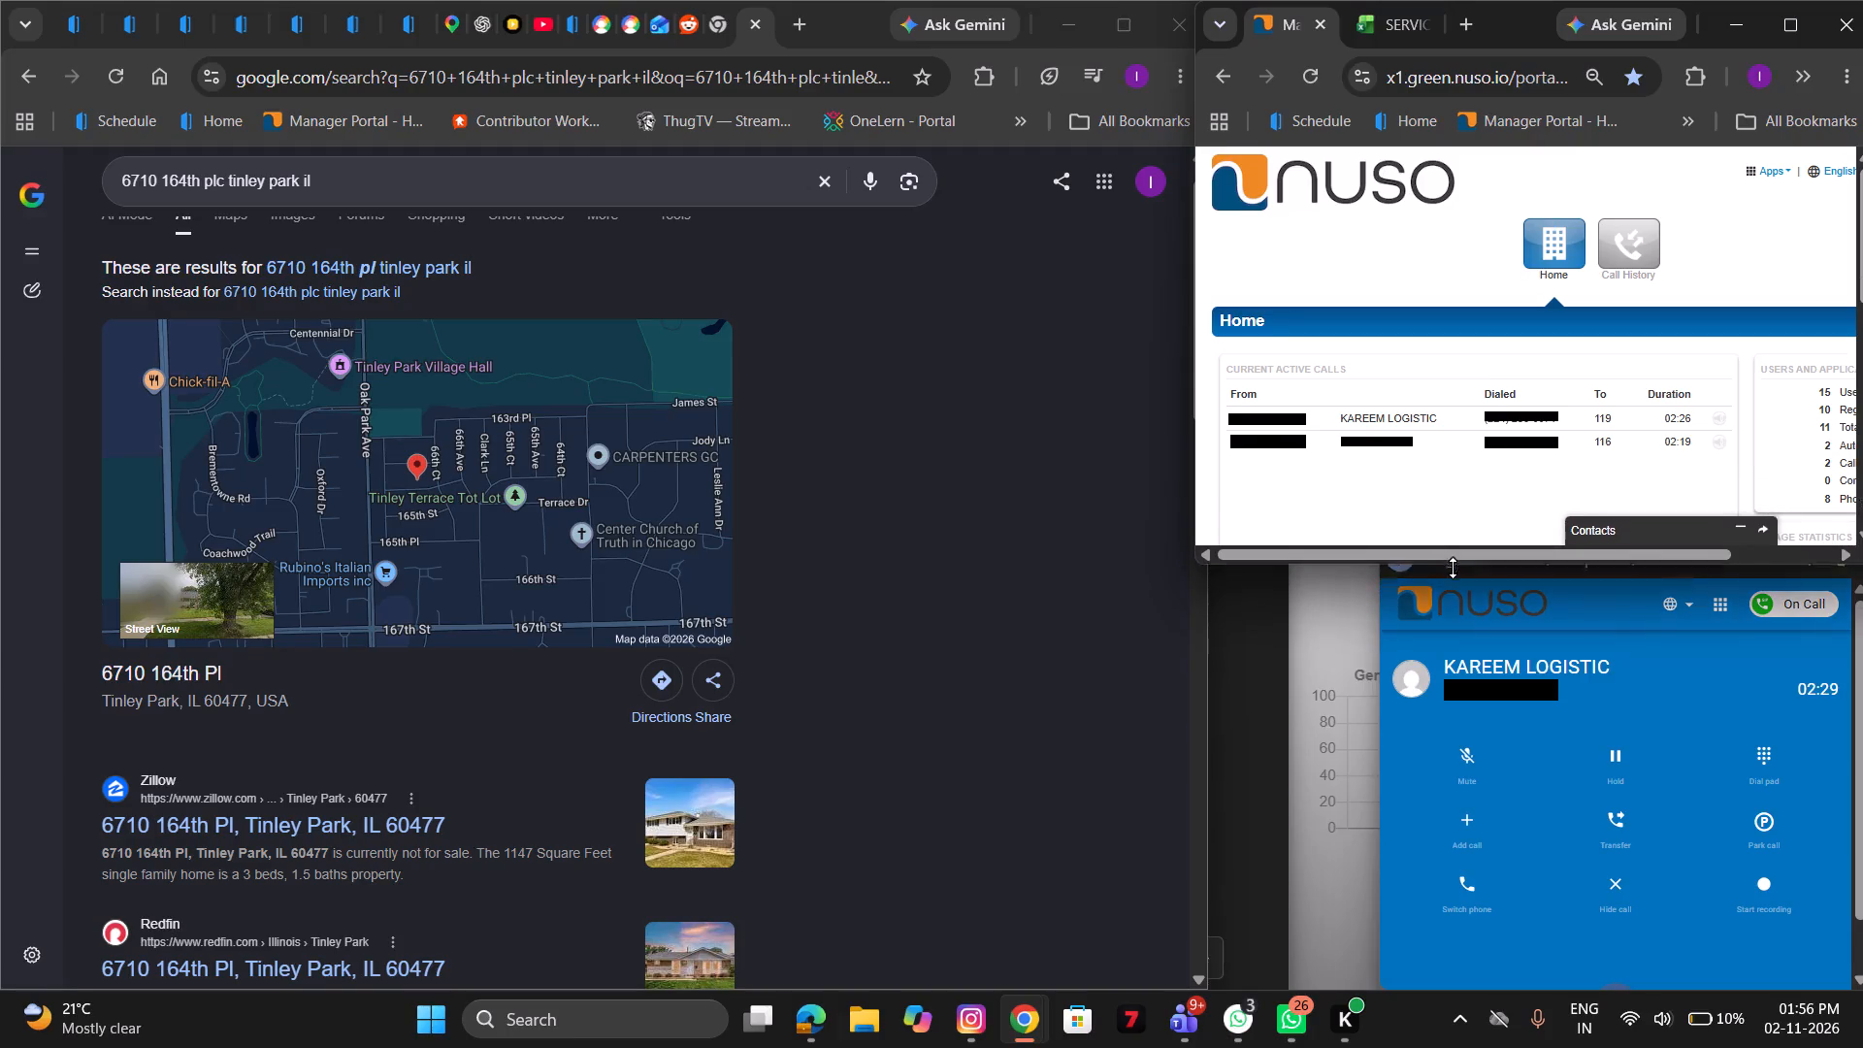
pyautogui.moveTo(1453, 568); pyautogui.dragTo(1459, 581)
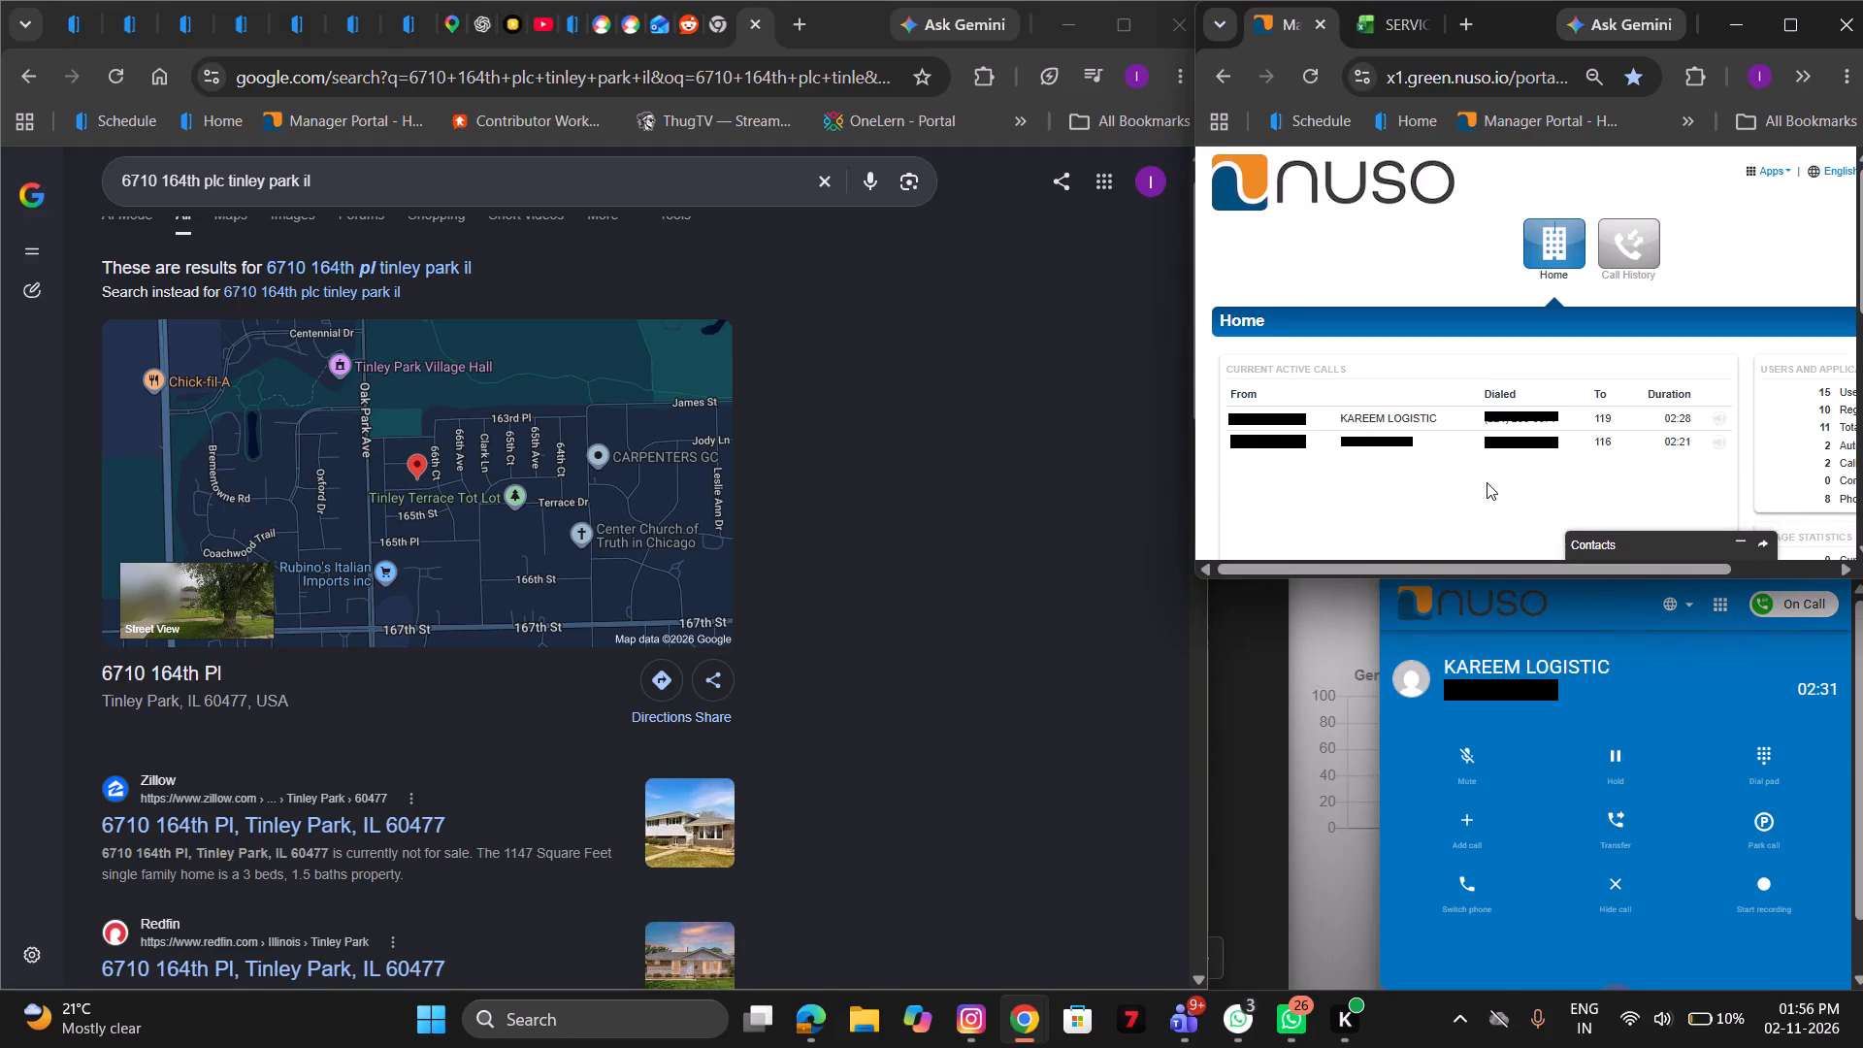
# Highlight the caller's phone number on the active webphone call and return to the manager portal window.
pyautogui.tripleClick(1490, 697)
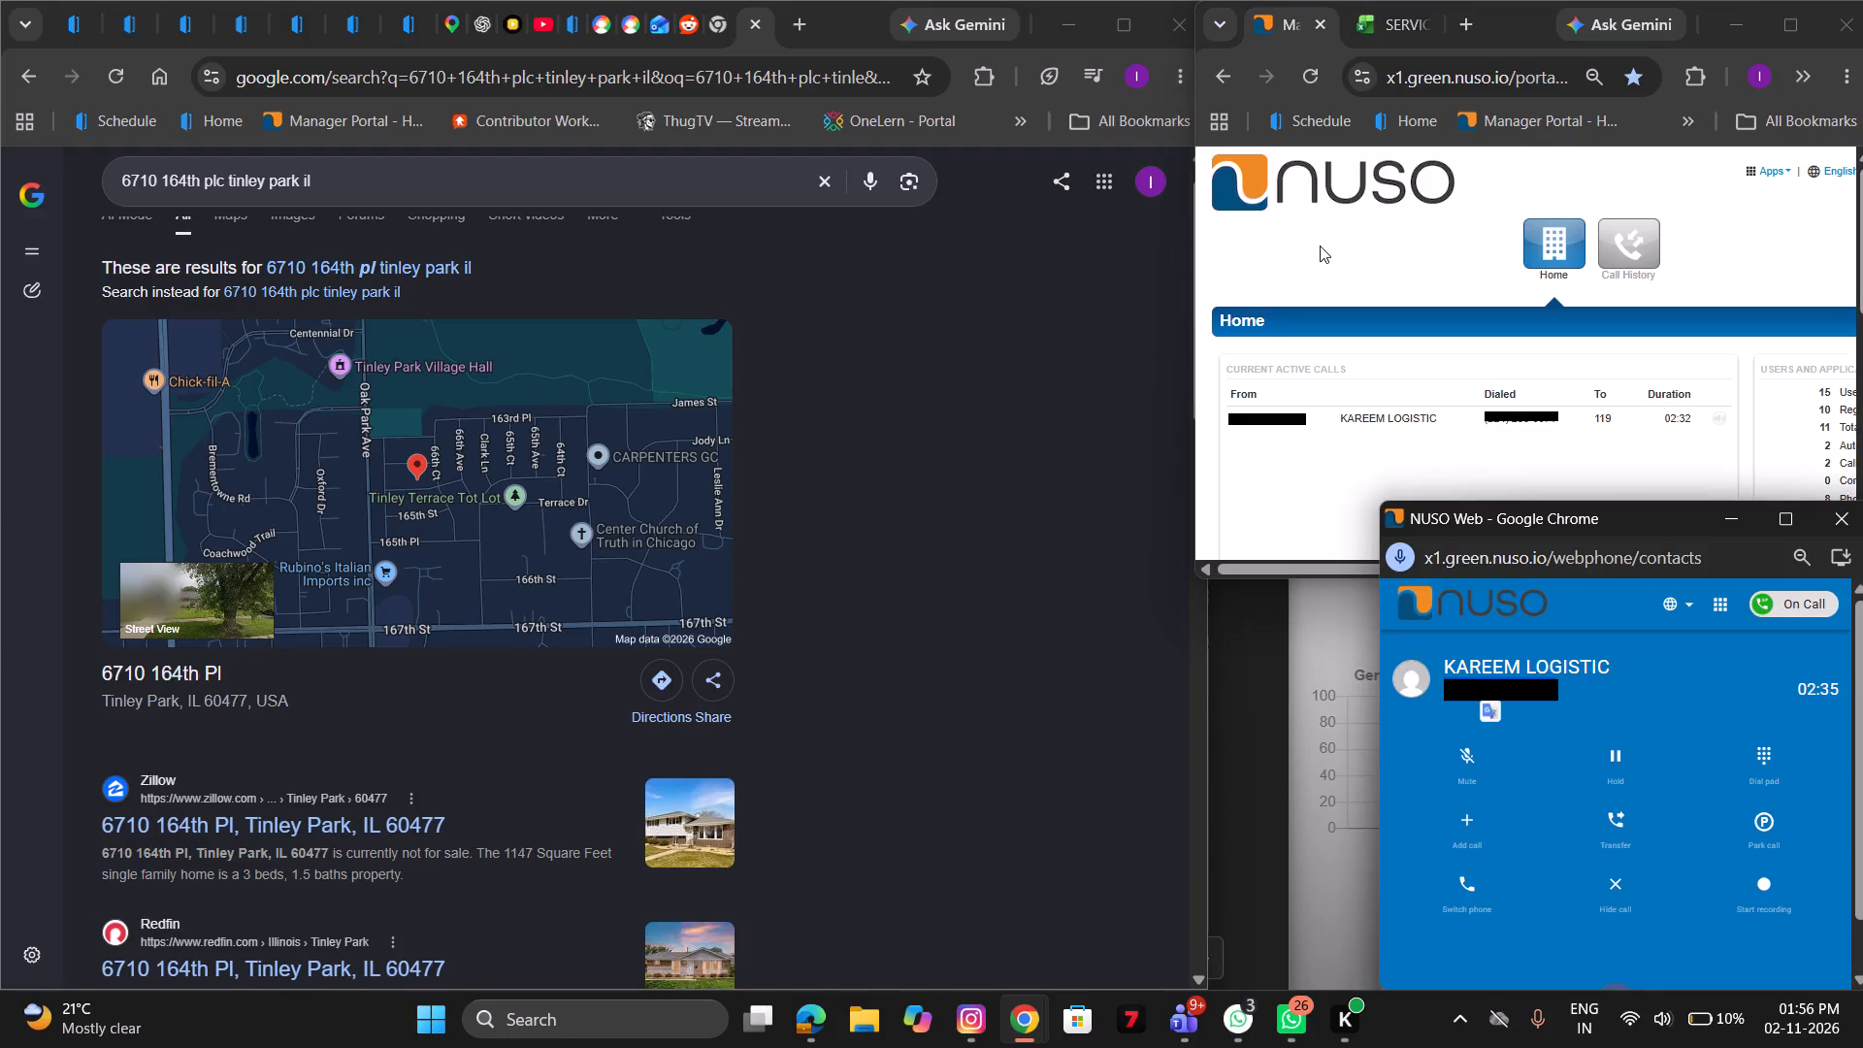
pyautogui.click(1320, 246)
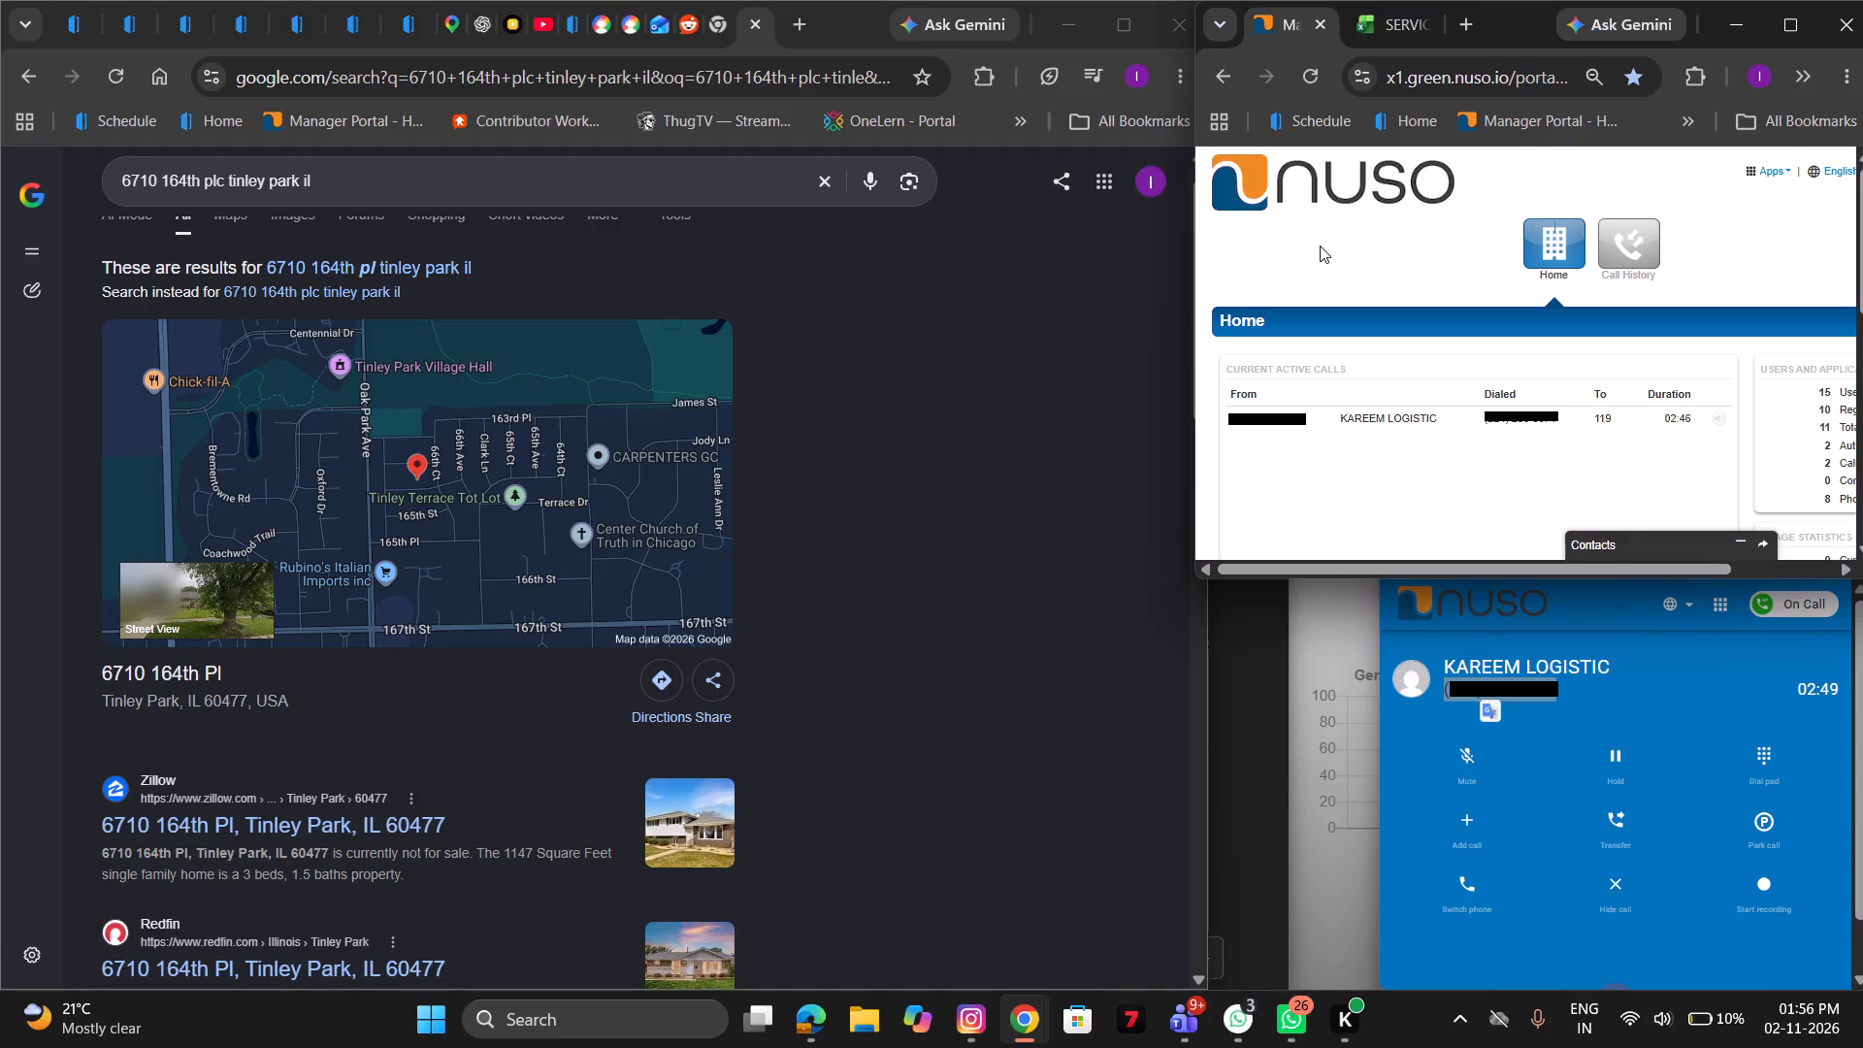
# Hang up the active KAREEM LOGISTIC call in the webphone.
pyautogui.scroll(-4, 1590, 781)
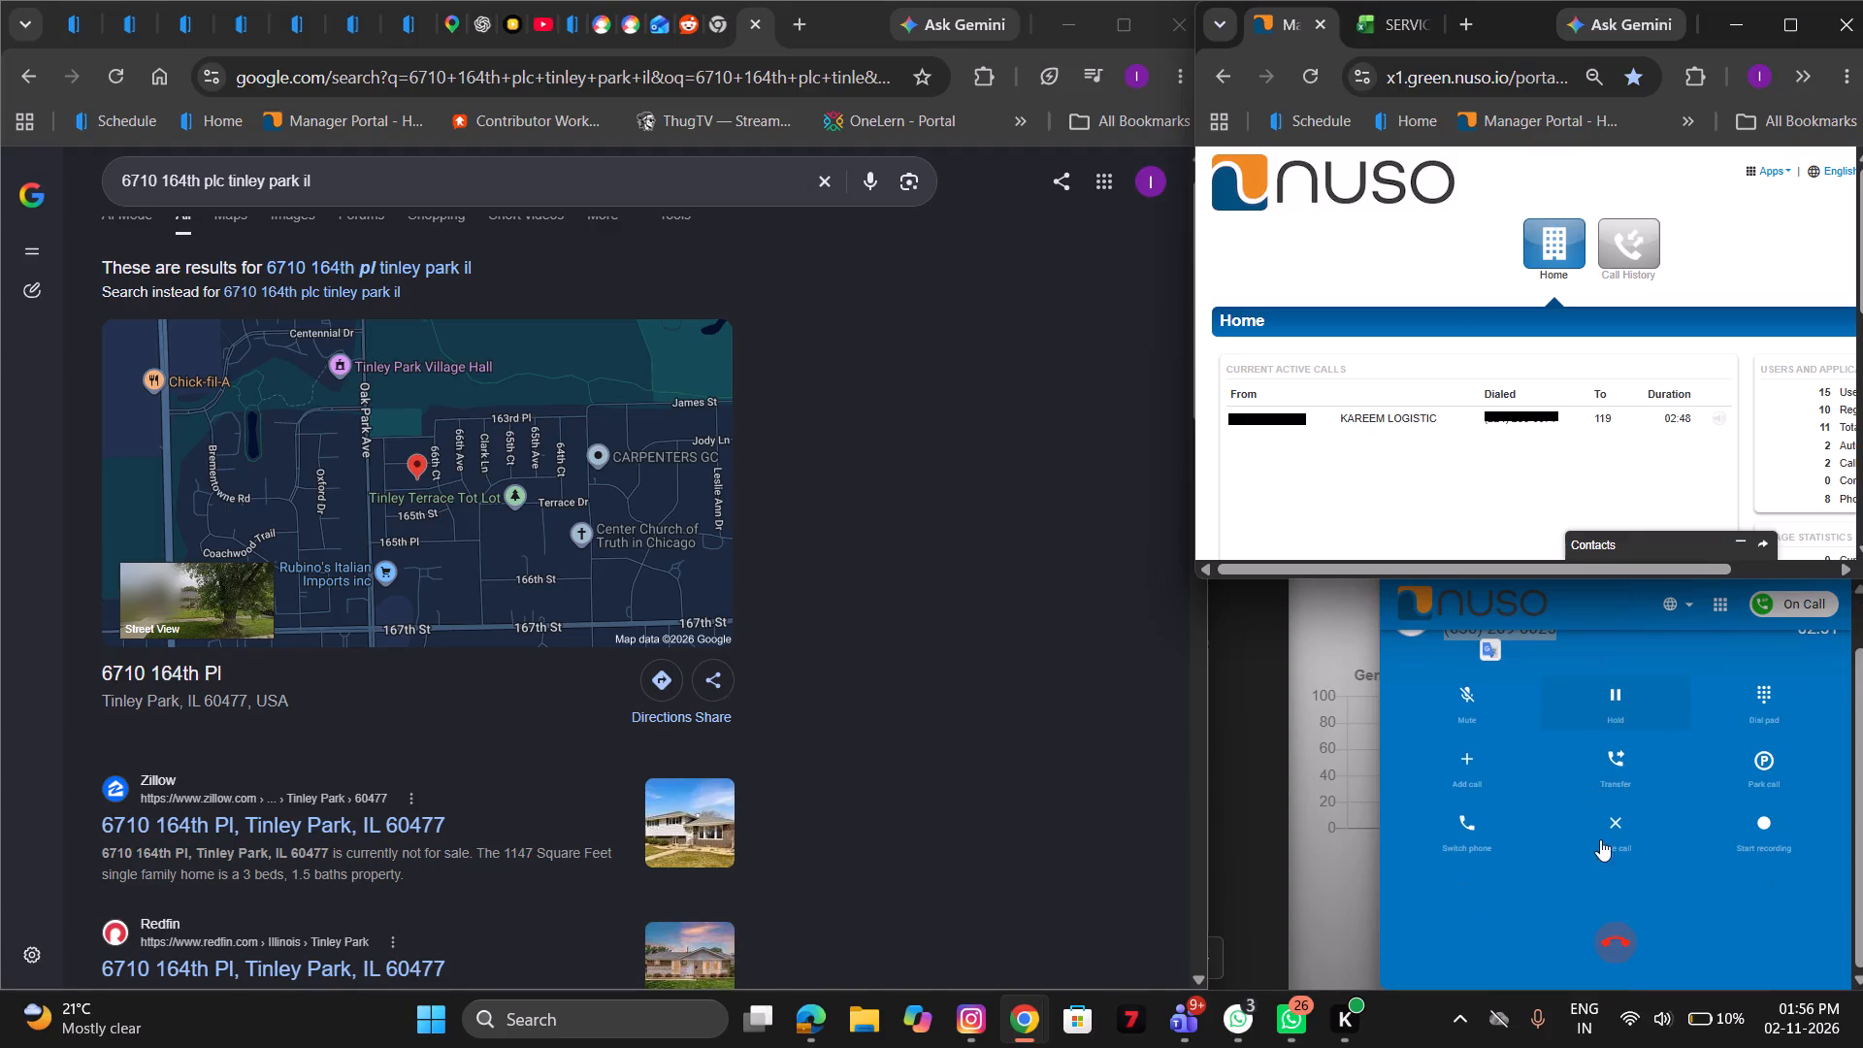
pyautogui.click(1608, 938)
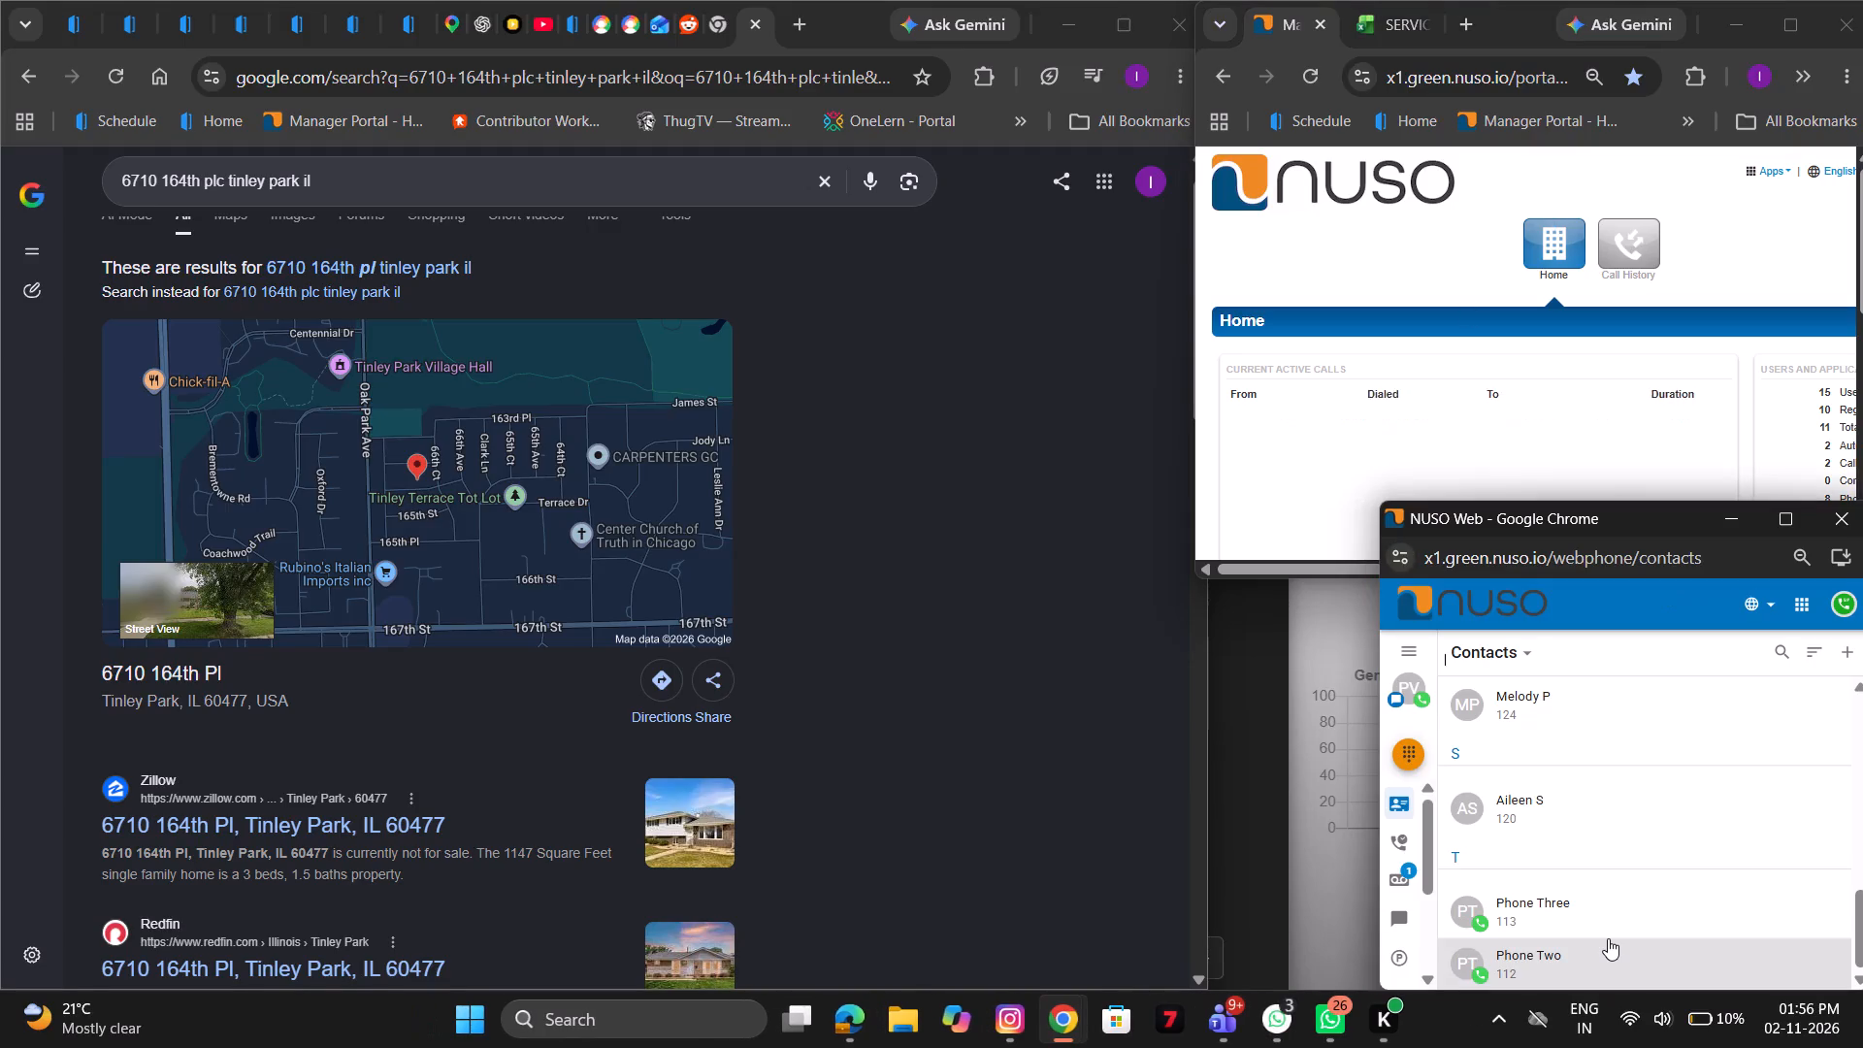
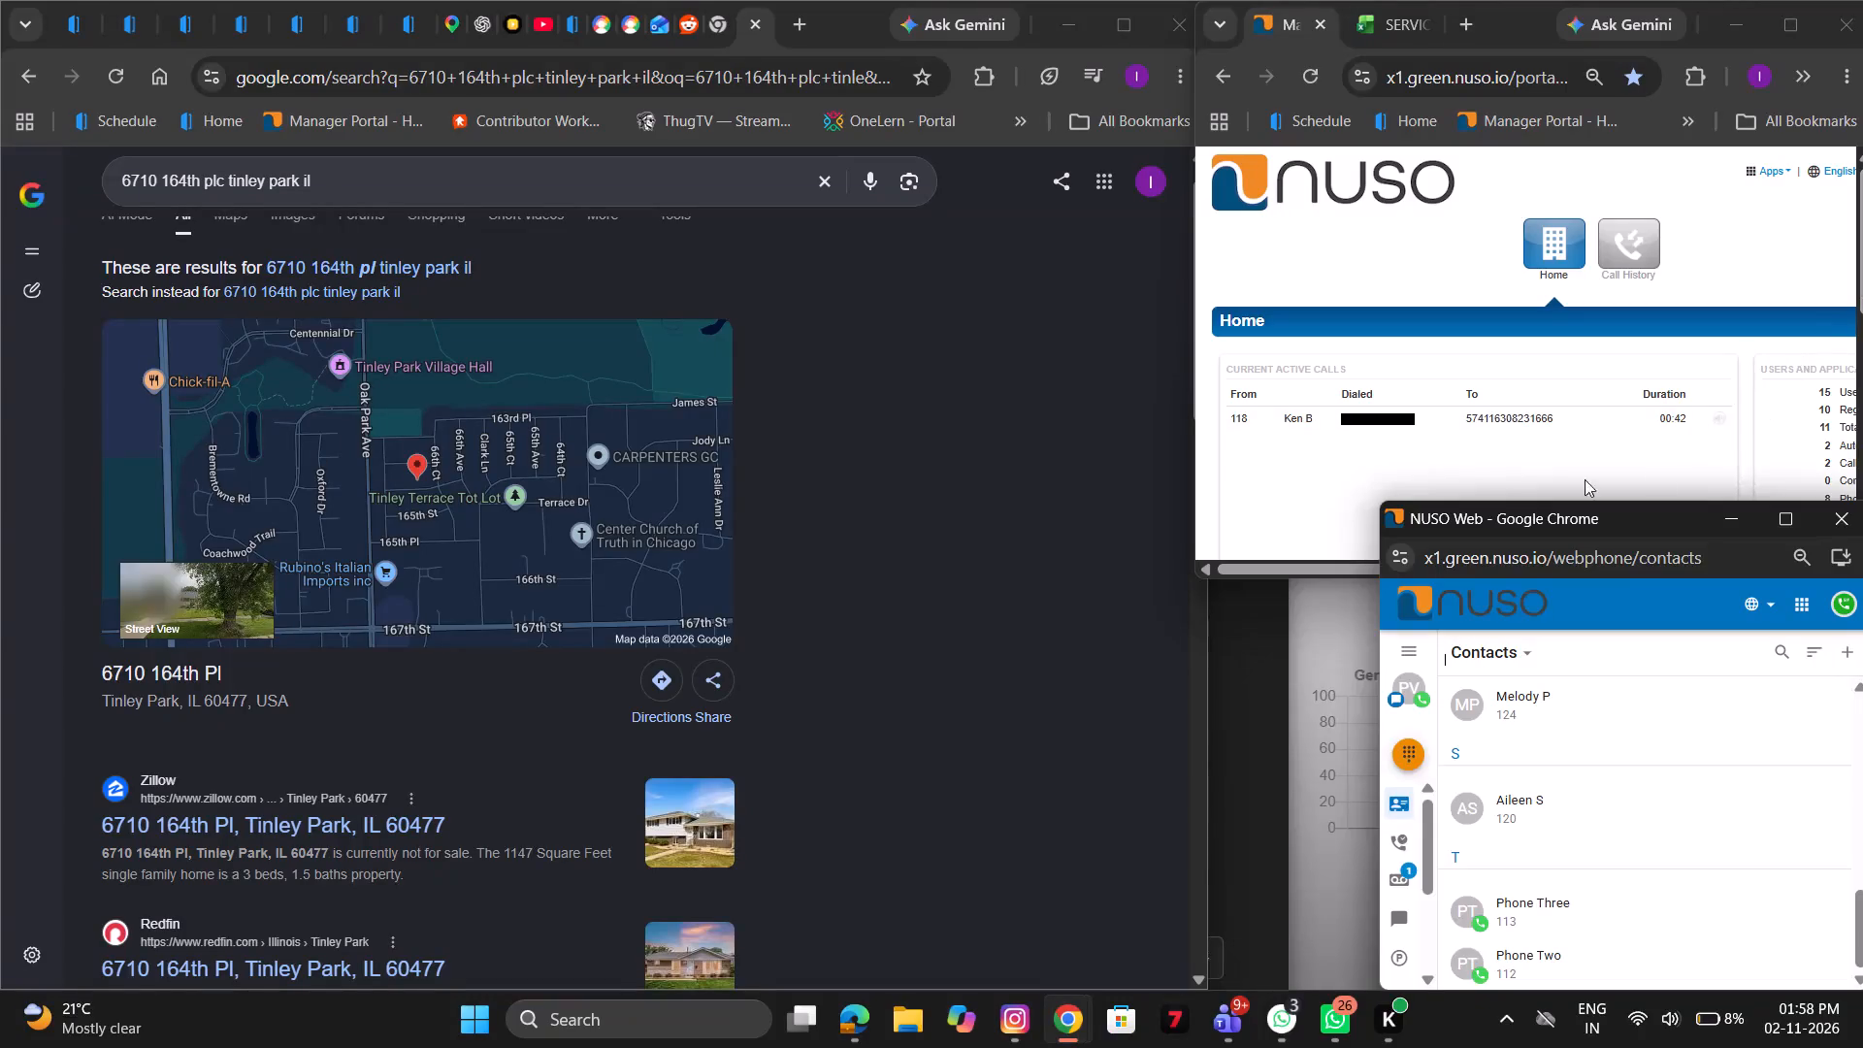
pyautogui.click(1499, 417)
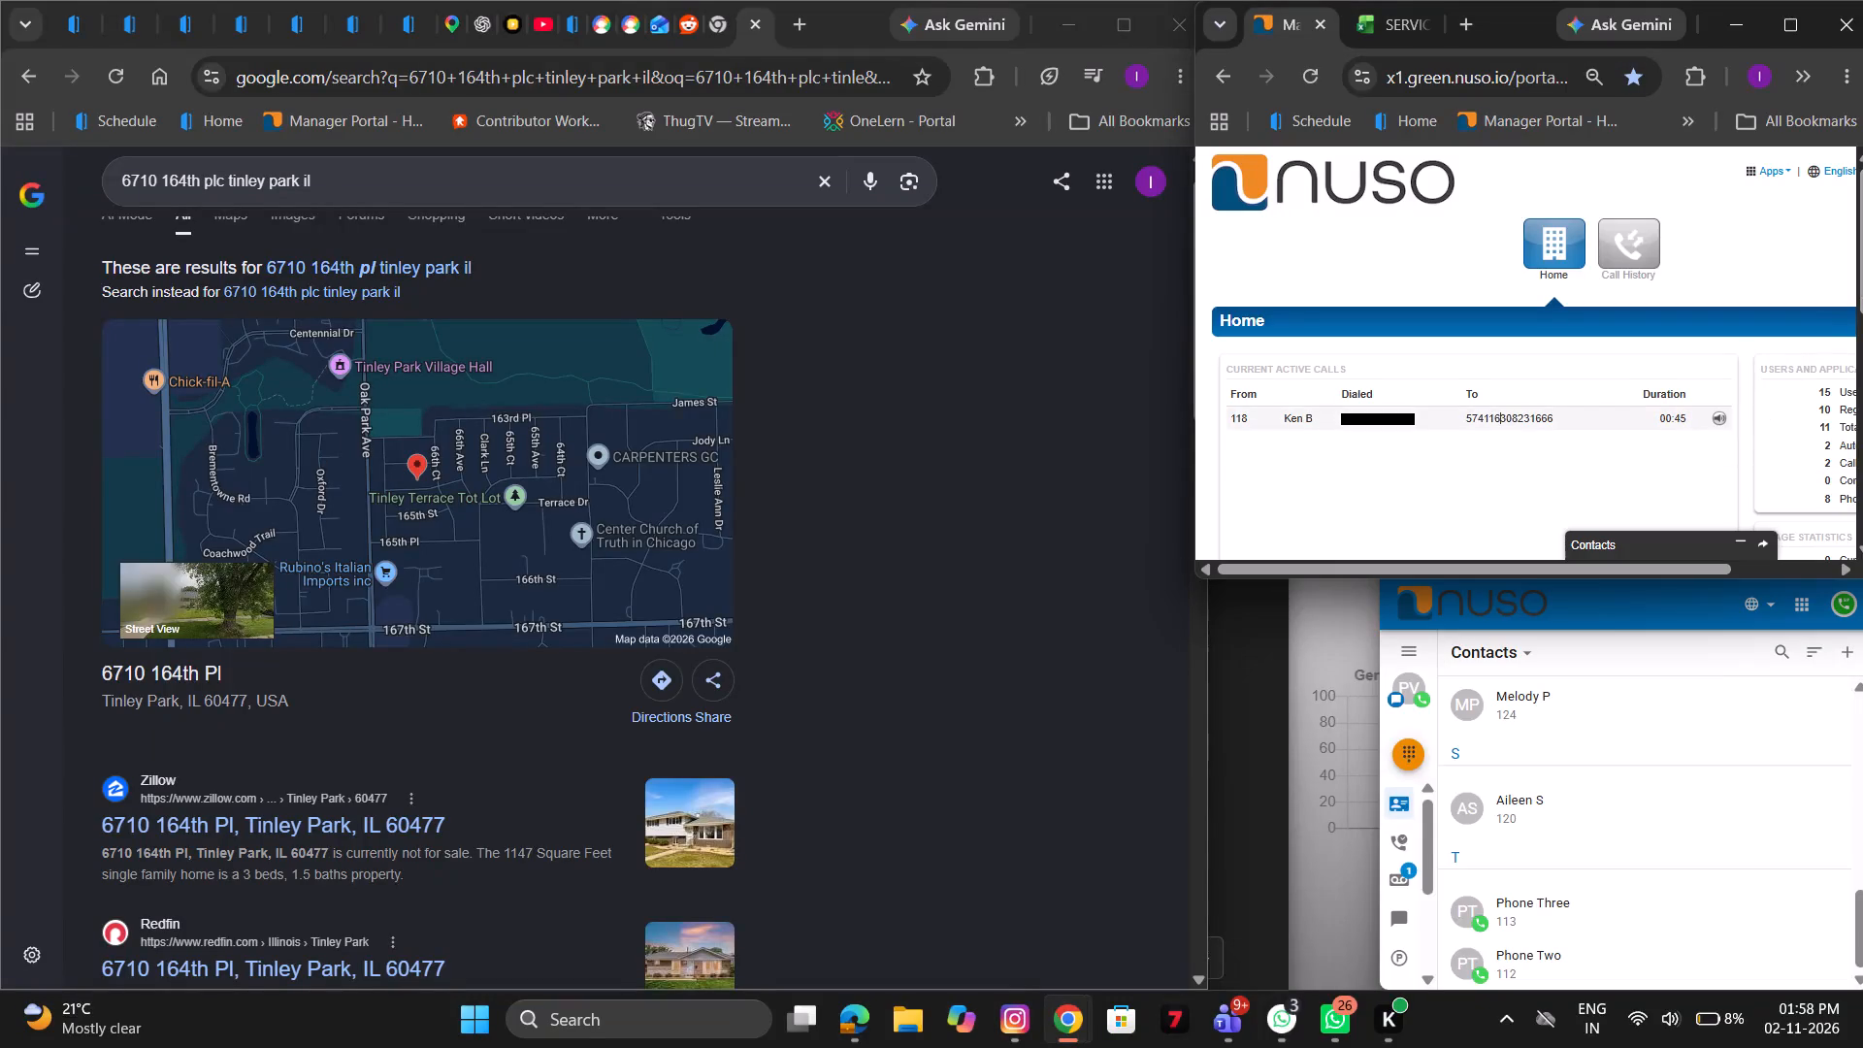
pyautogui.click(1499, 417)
# Copy the KAREEM LOGISTIC caller's phone number from the call history, and return to the manager portal's home page.
pyautogui.click(1636, 251)
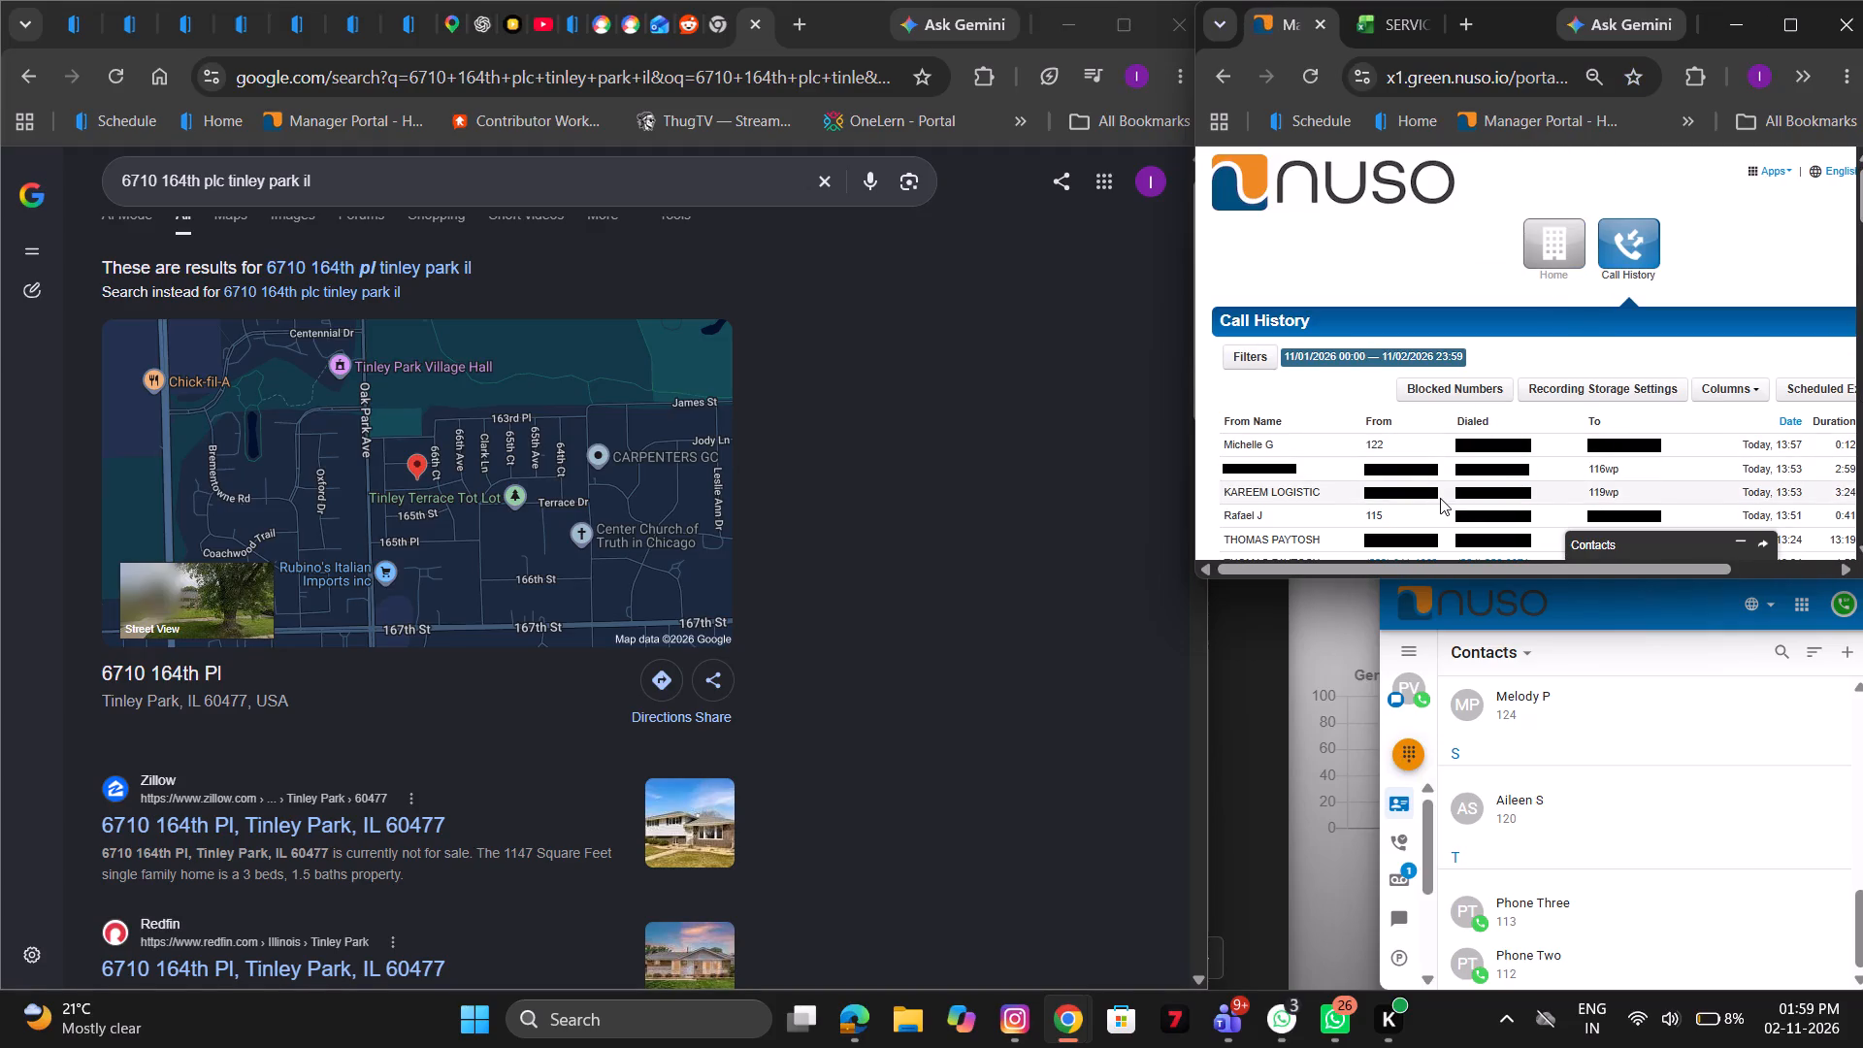
pyautogui.moveTo(1440, 498); pyautogui.dragTo(1343, 493)
pyautogui.hotkey('ctrl', 'c')
pyautogui.hotkey('ctrl', 'c')
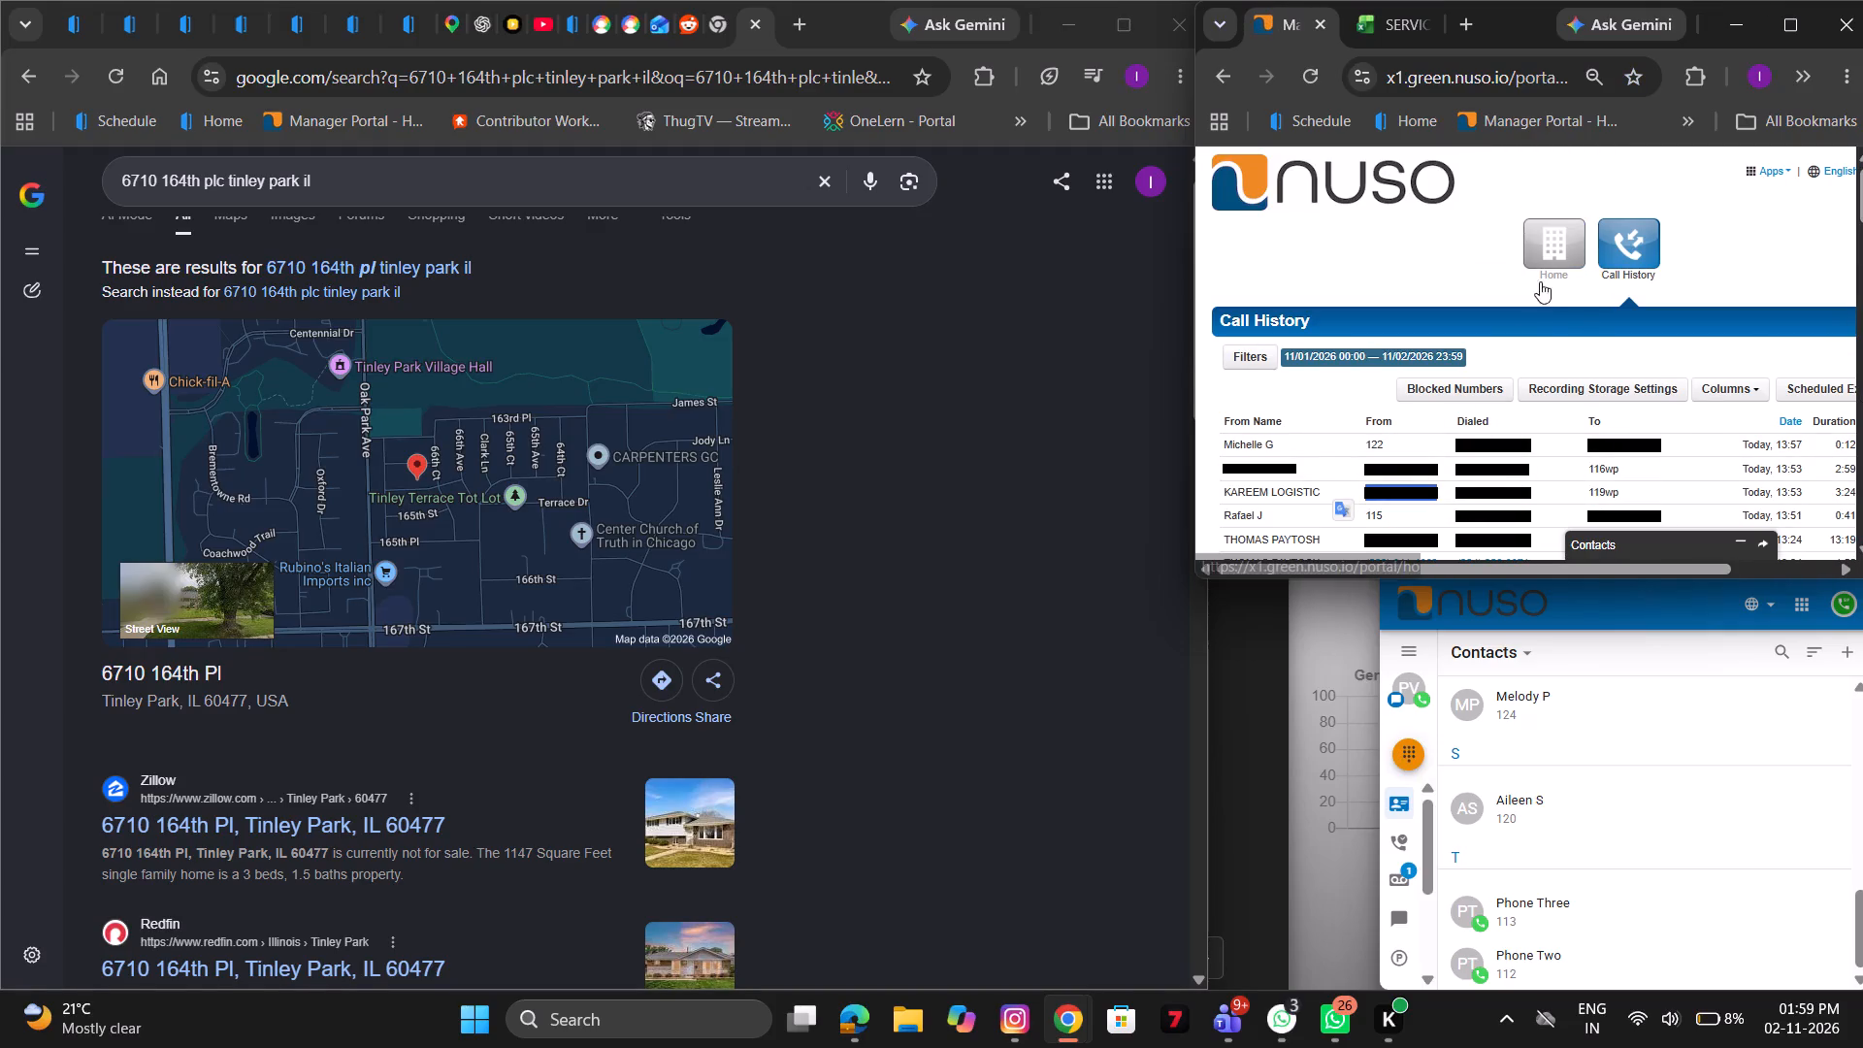
pyautogui.click(1557, 257)
# Start a new estimate in Housecall Pro, close the chats, and open the form for a new customer.
pyautogui.click(407, 17)
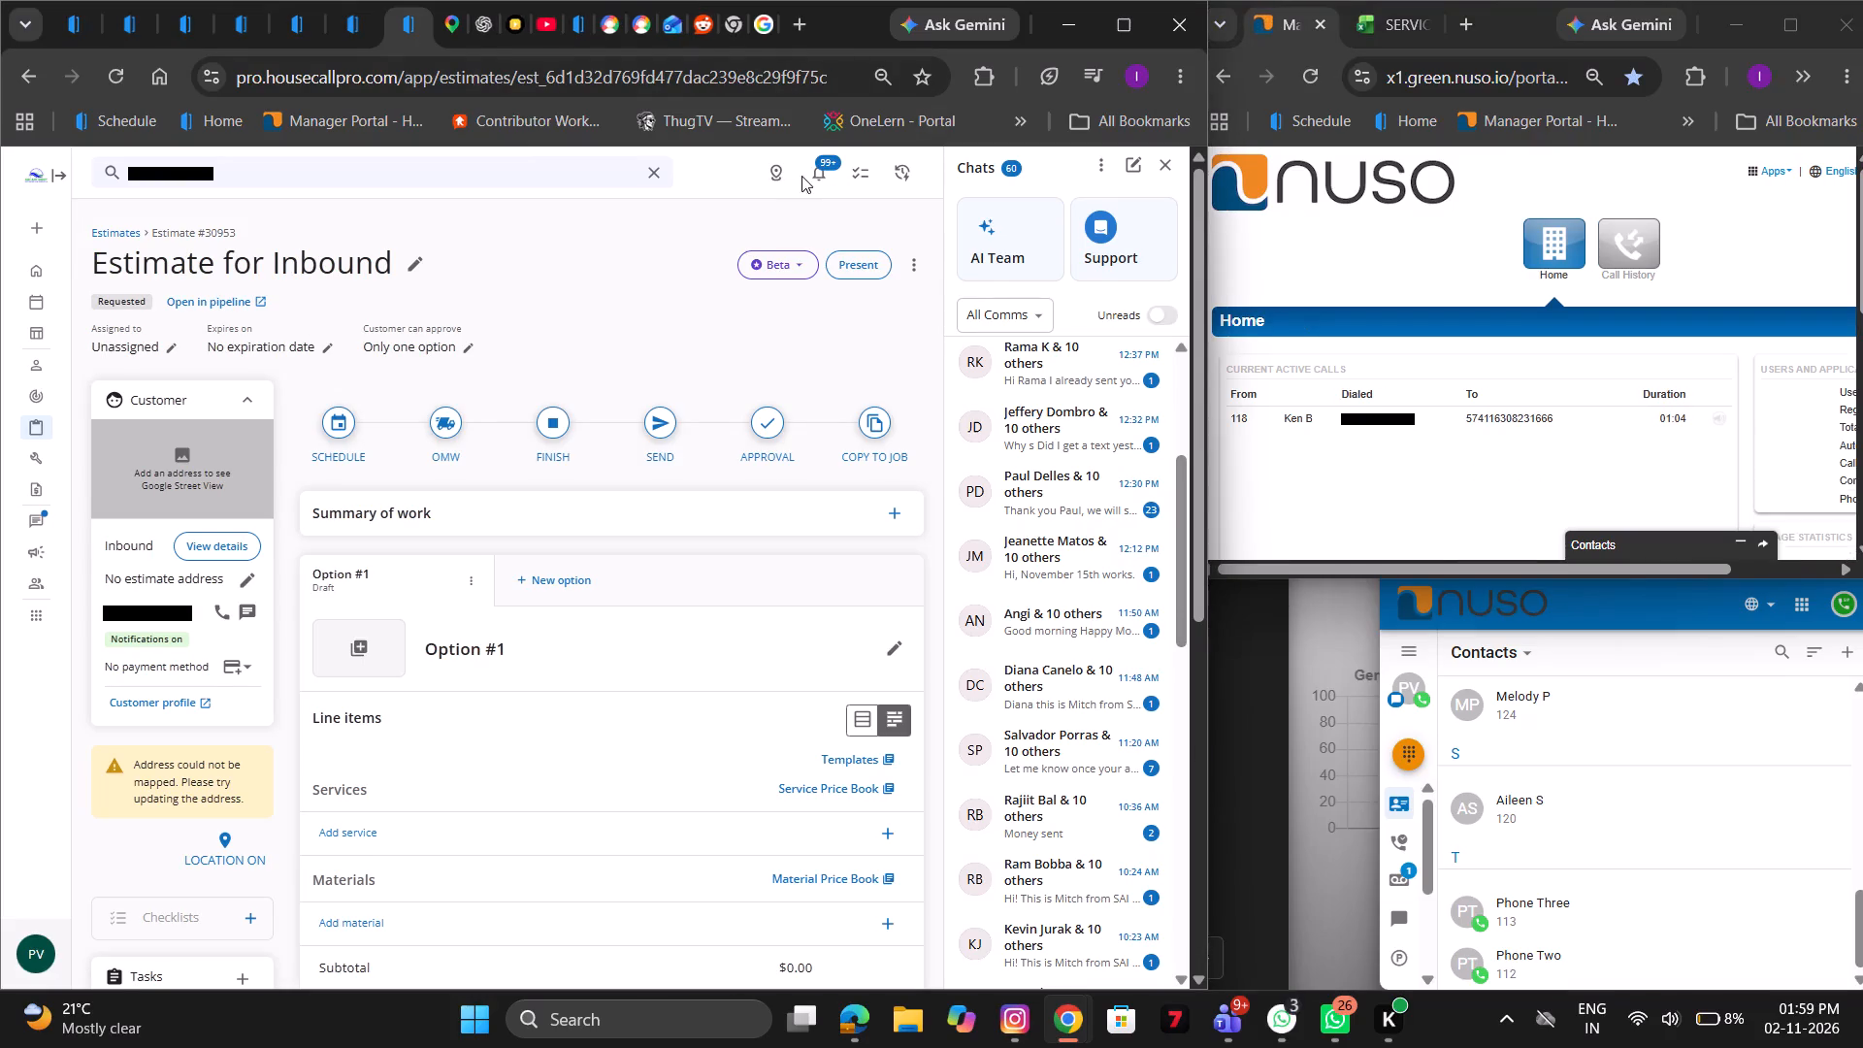
pyautogui.click(26, 229)
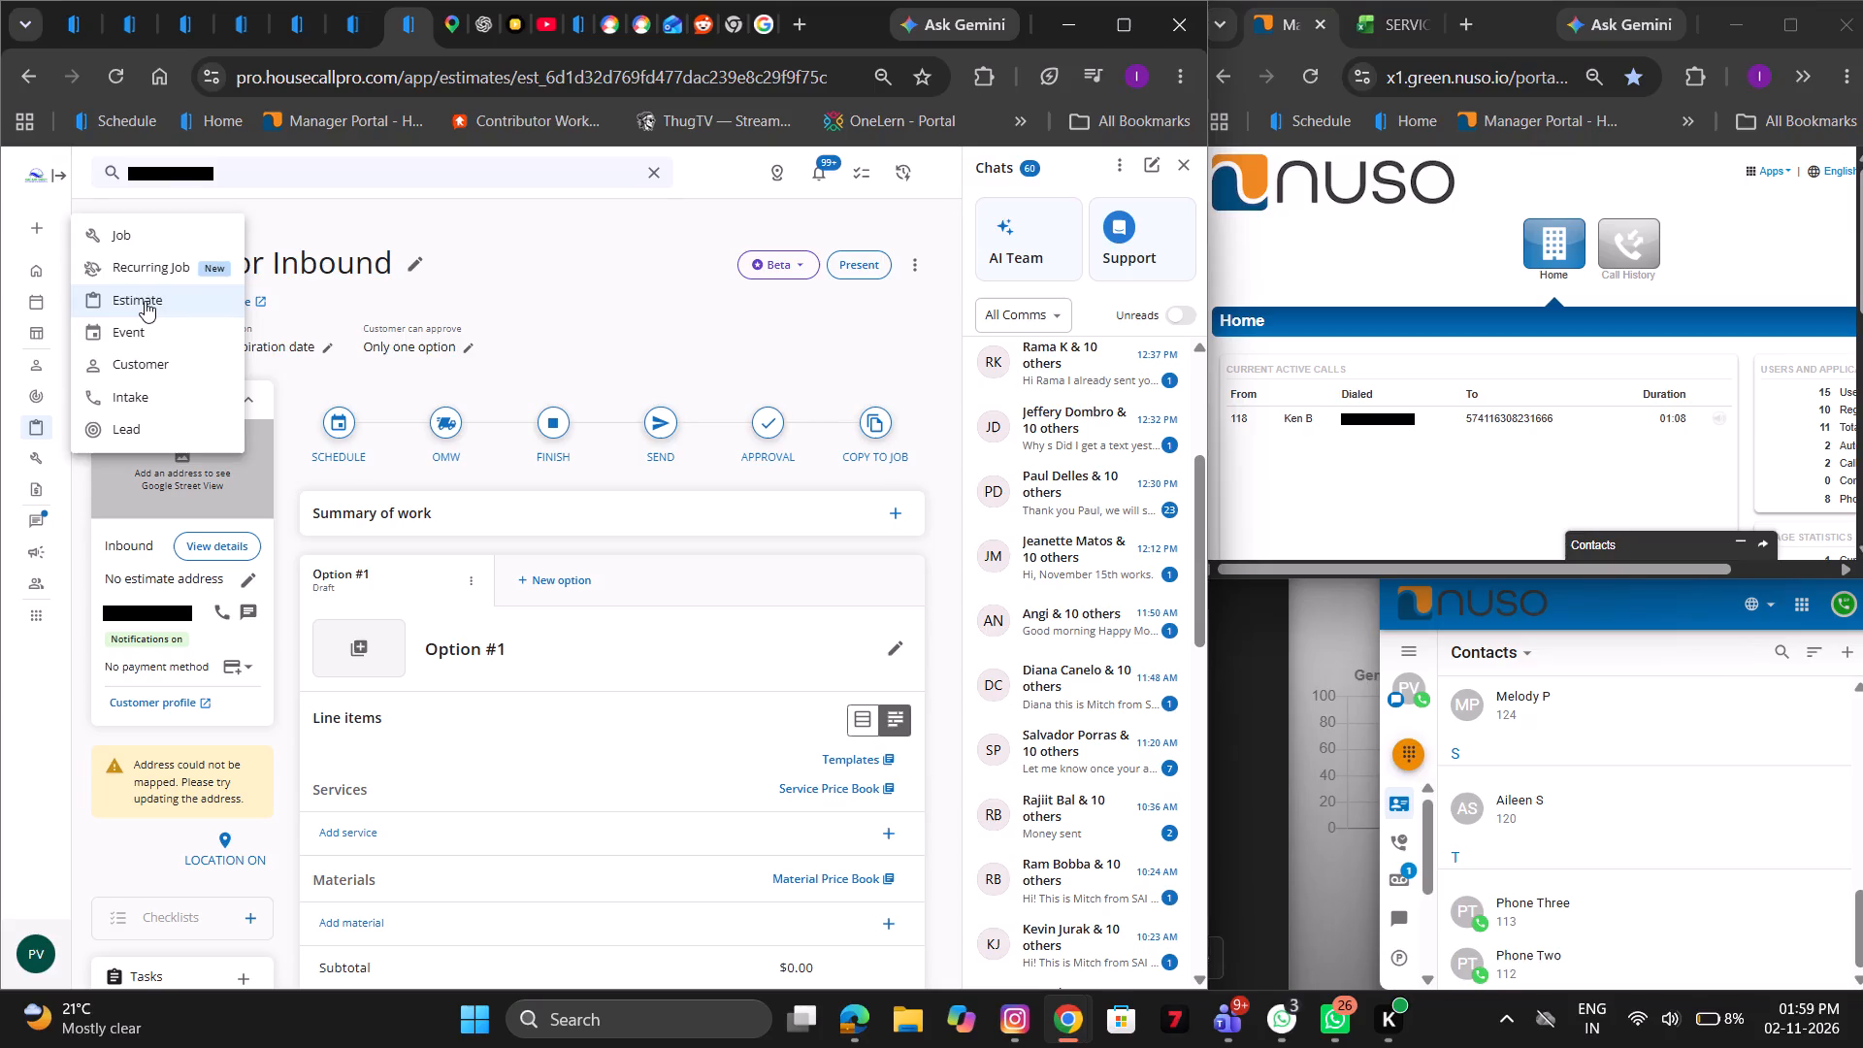
pyautogui.click(145, 301)
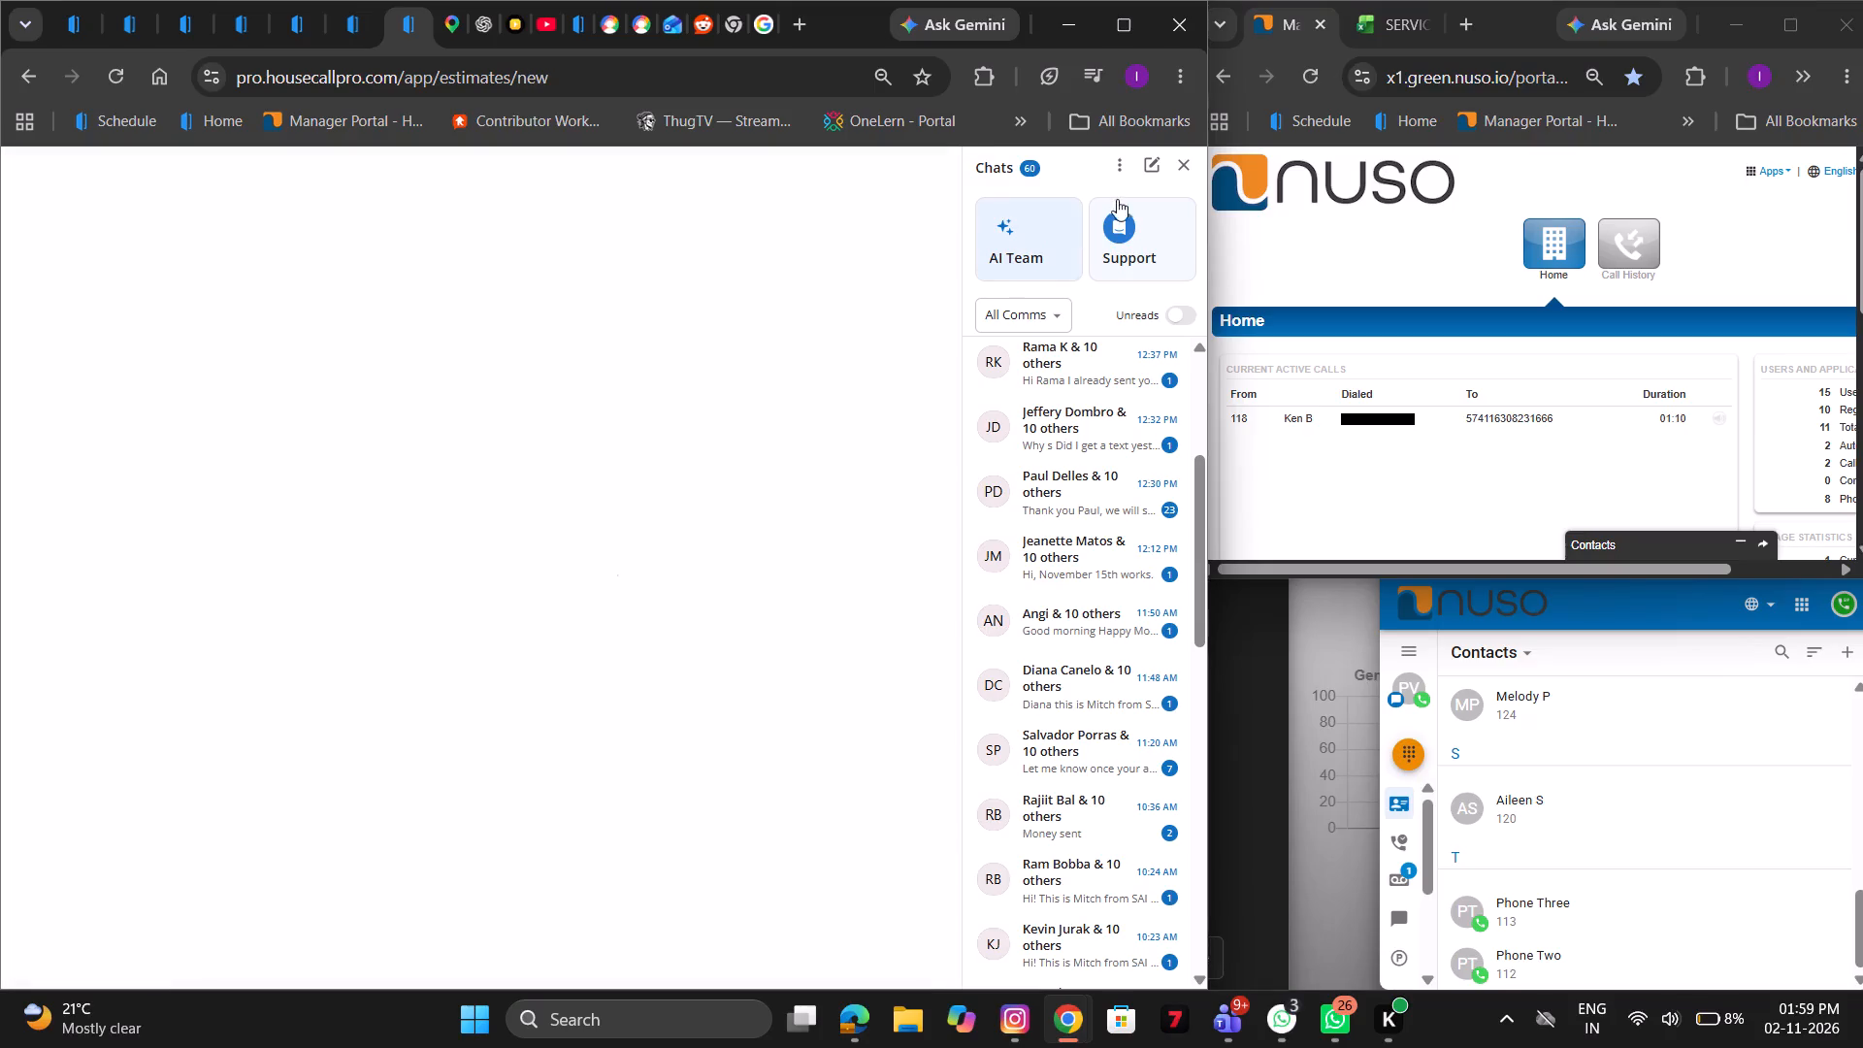
pyautogui.click(1177, 162)
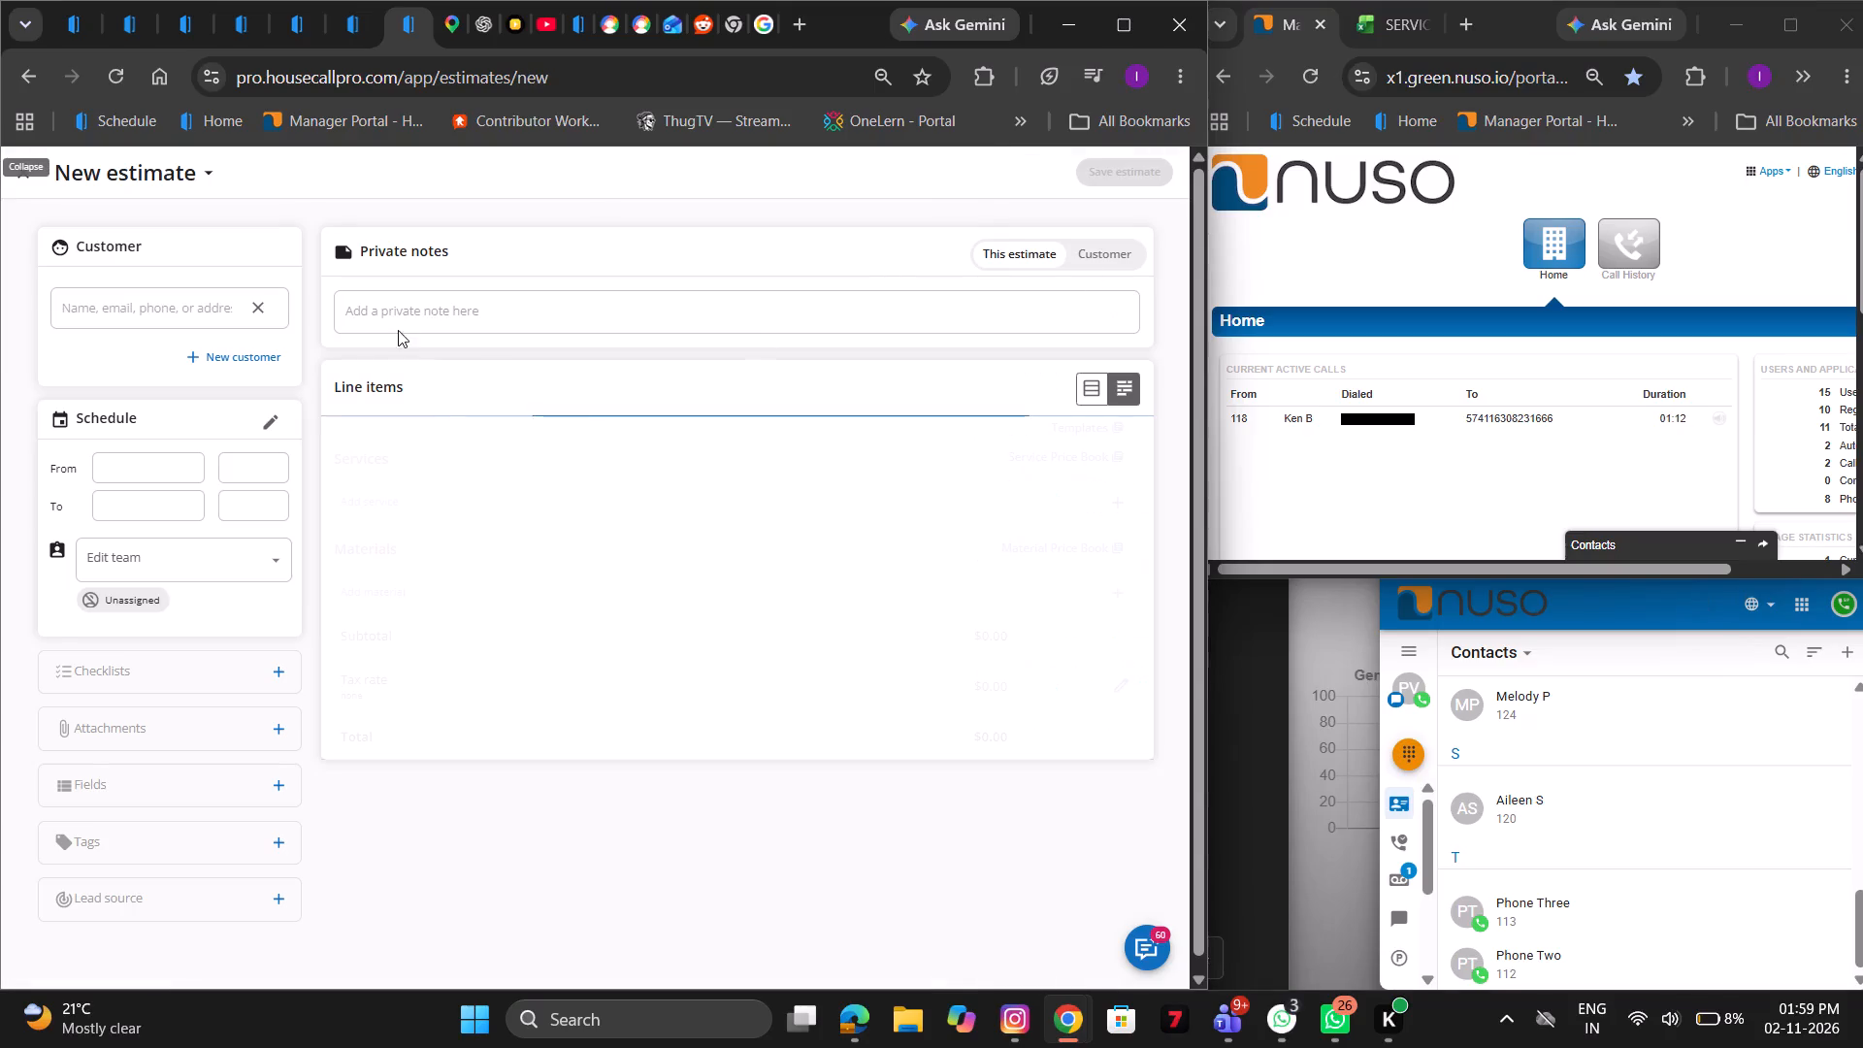
pyautogui.click(210, 357)
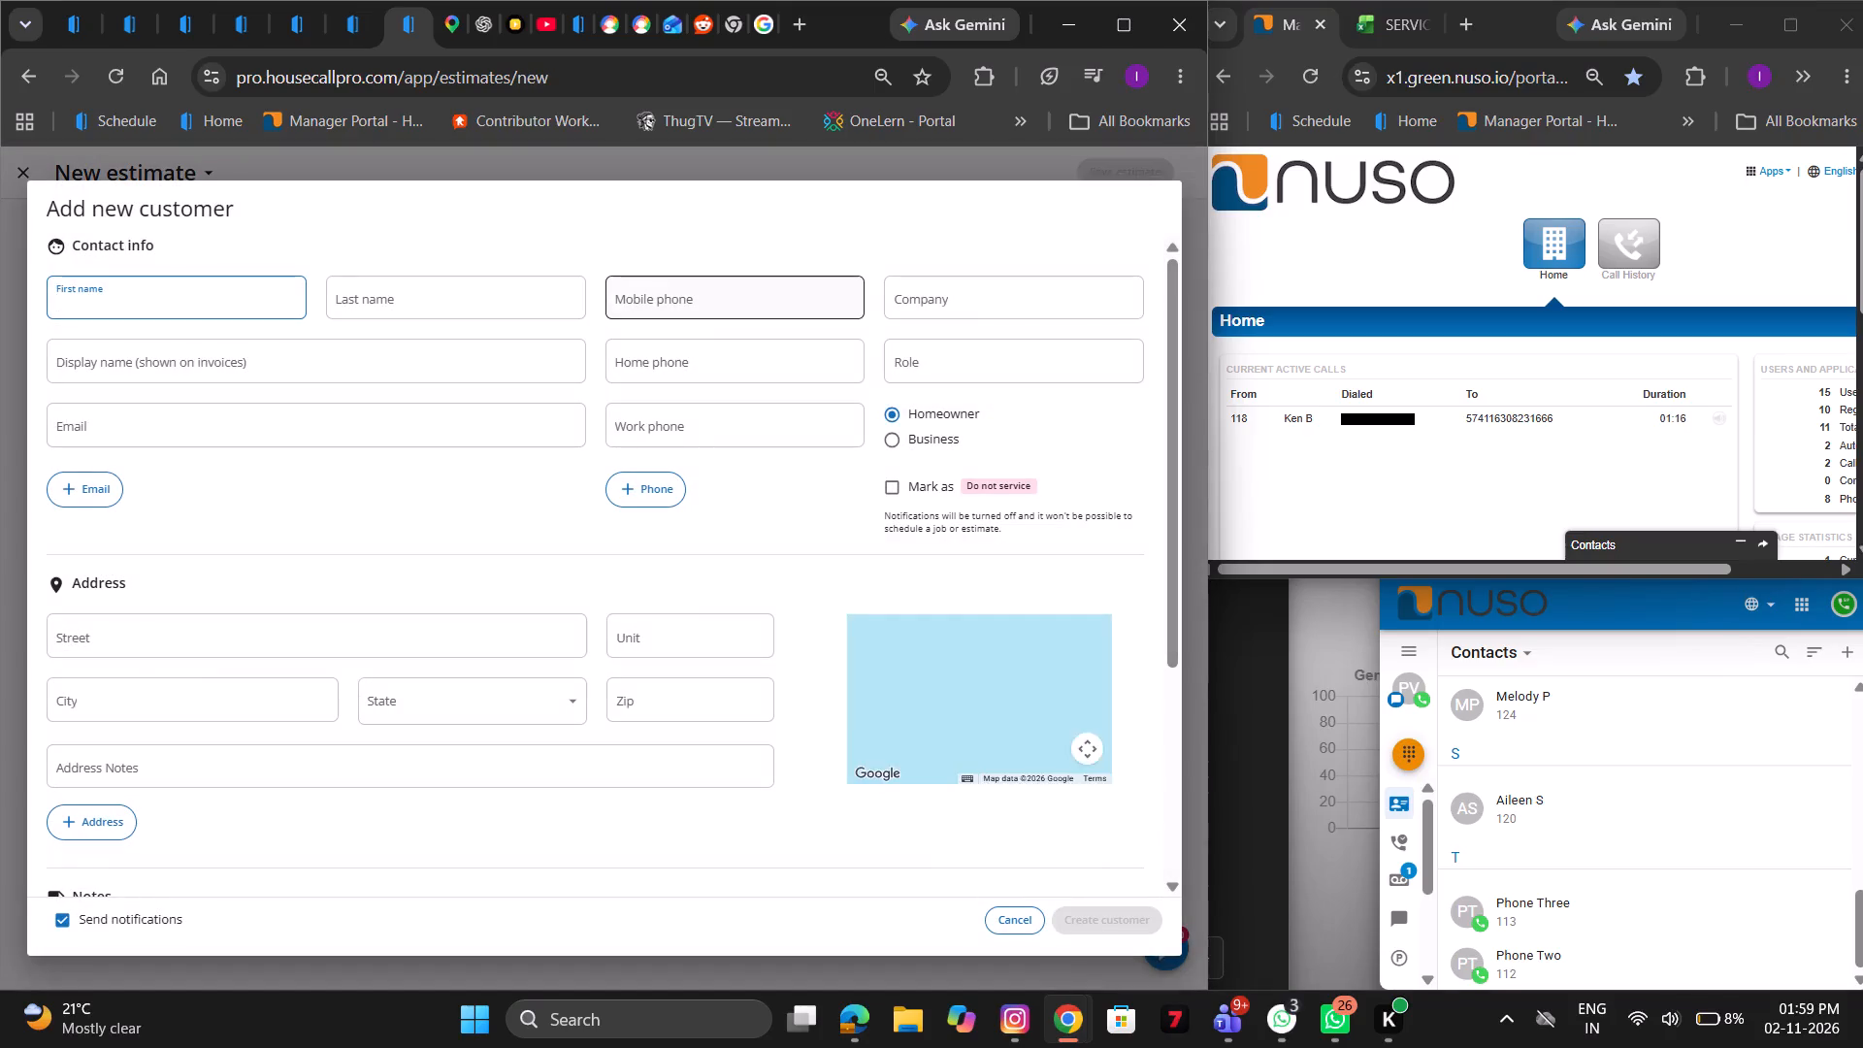
# Fill in the new customer's mobile phone with the copied number and enter the caller's first name.
pyautogui.click(683, 311)
pyautogui.hotkey('ctrl', 'v')
pyautogui.click(214, 298)
pyautogui.write('Mohammed')
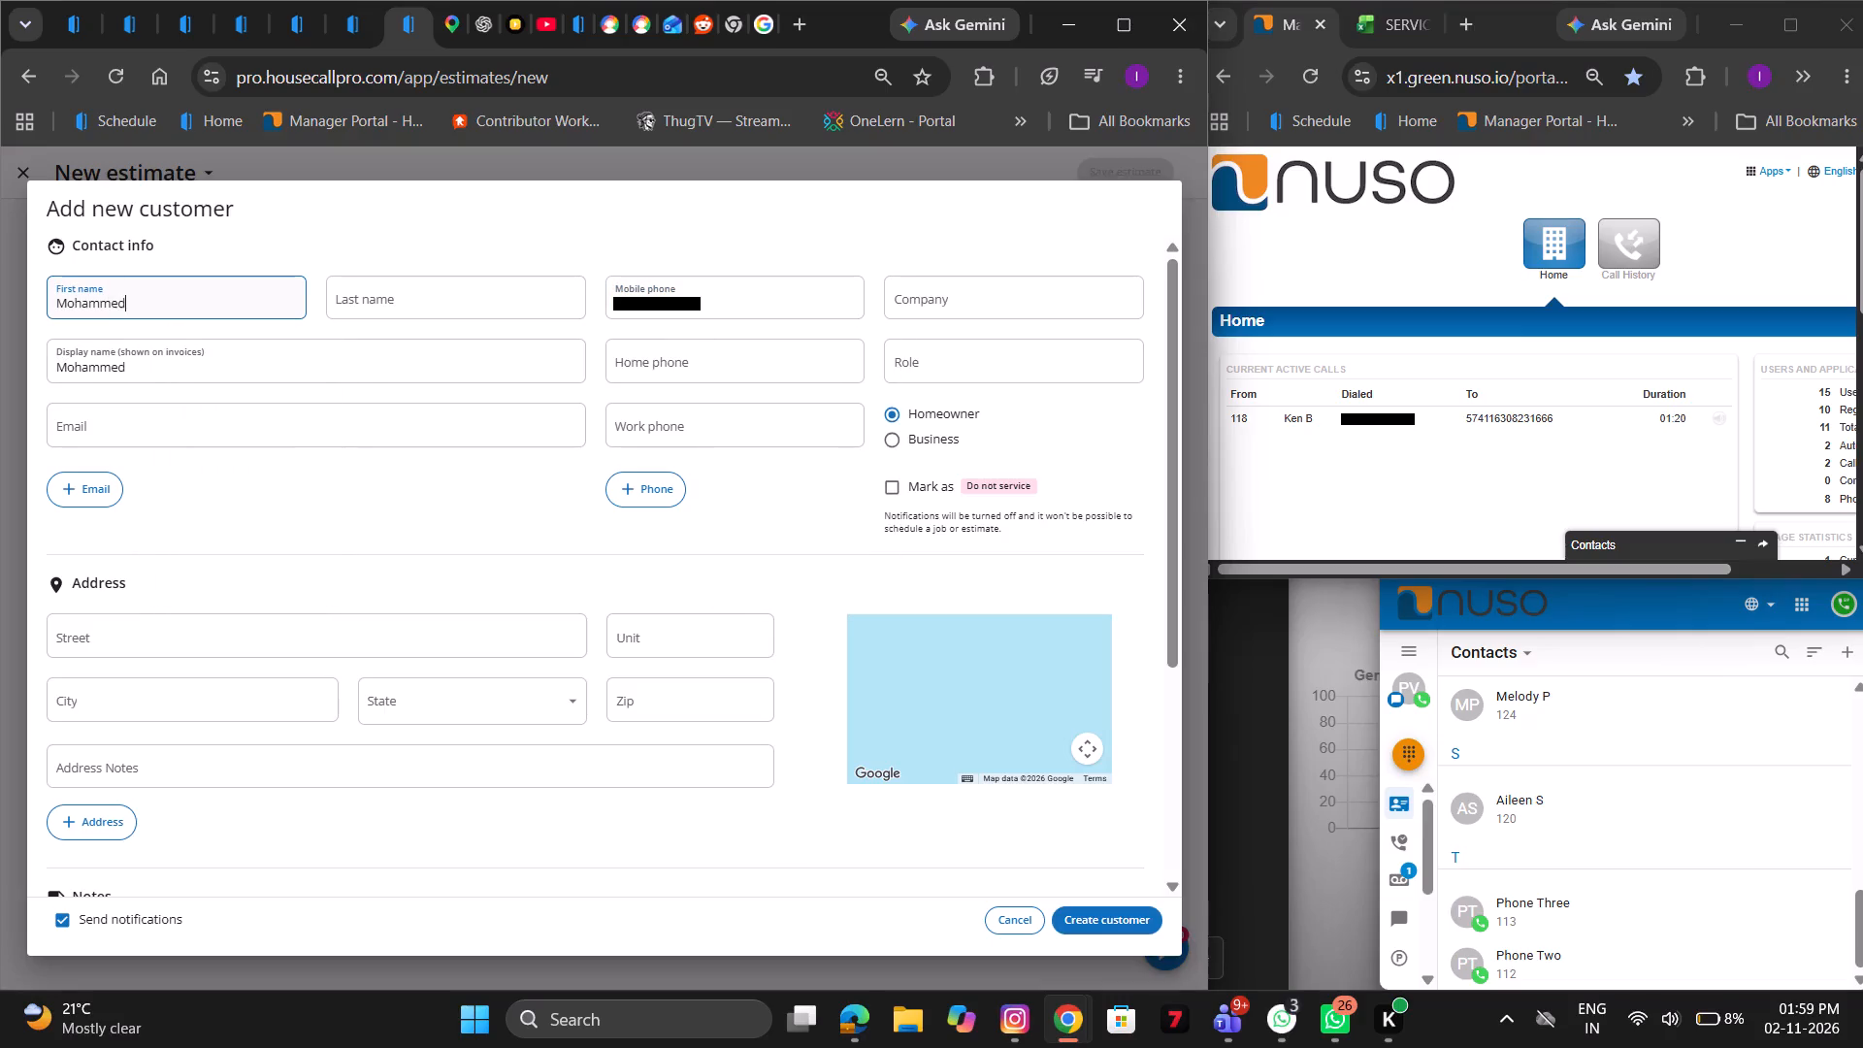
pyautogui.press('space')
# Copy the caller's Tinley Park address from the Google results and fill it into the new customer's address fields.
pyautogui.click(775, 28)
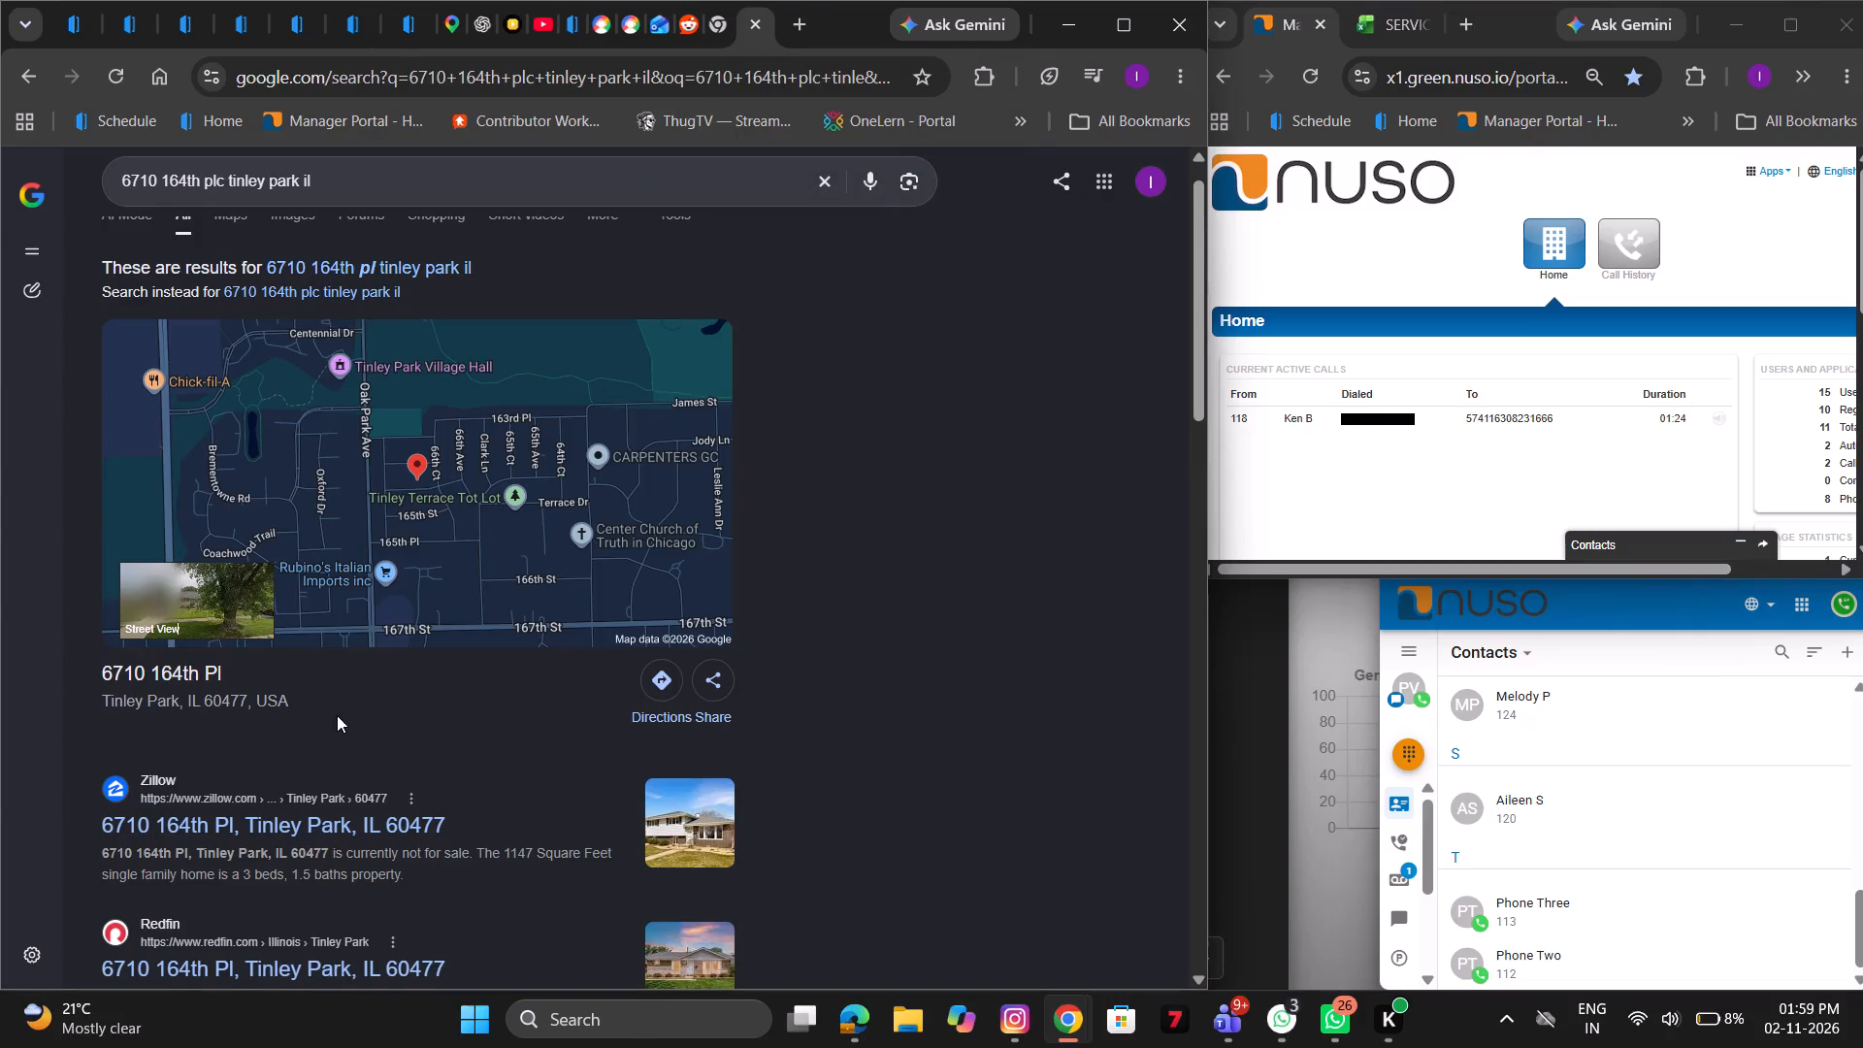
pyautogui.moveTo(337, 715); pyautogui.dragTo(68, 682)
pyautogui.hotkey('ctrl', 'c')
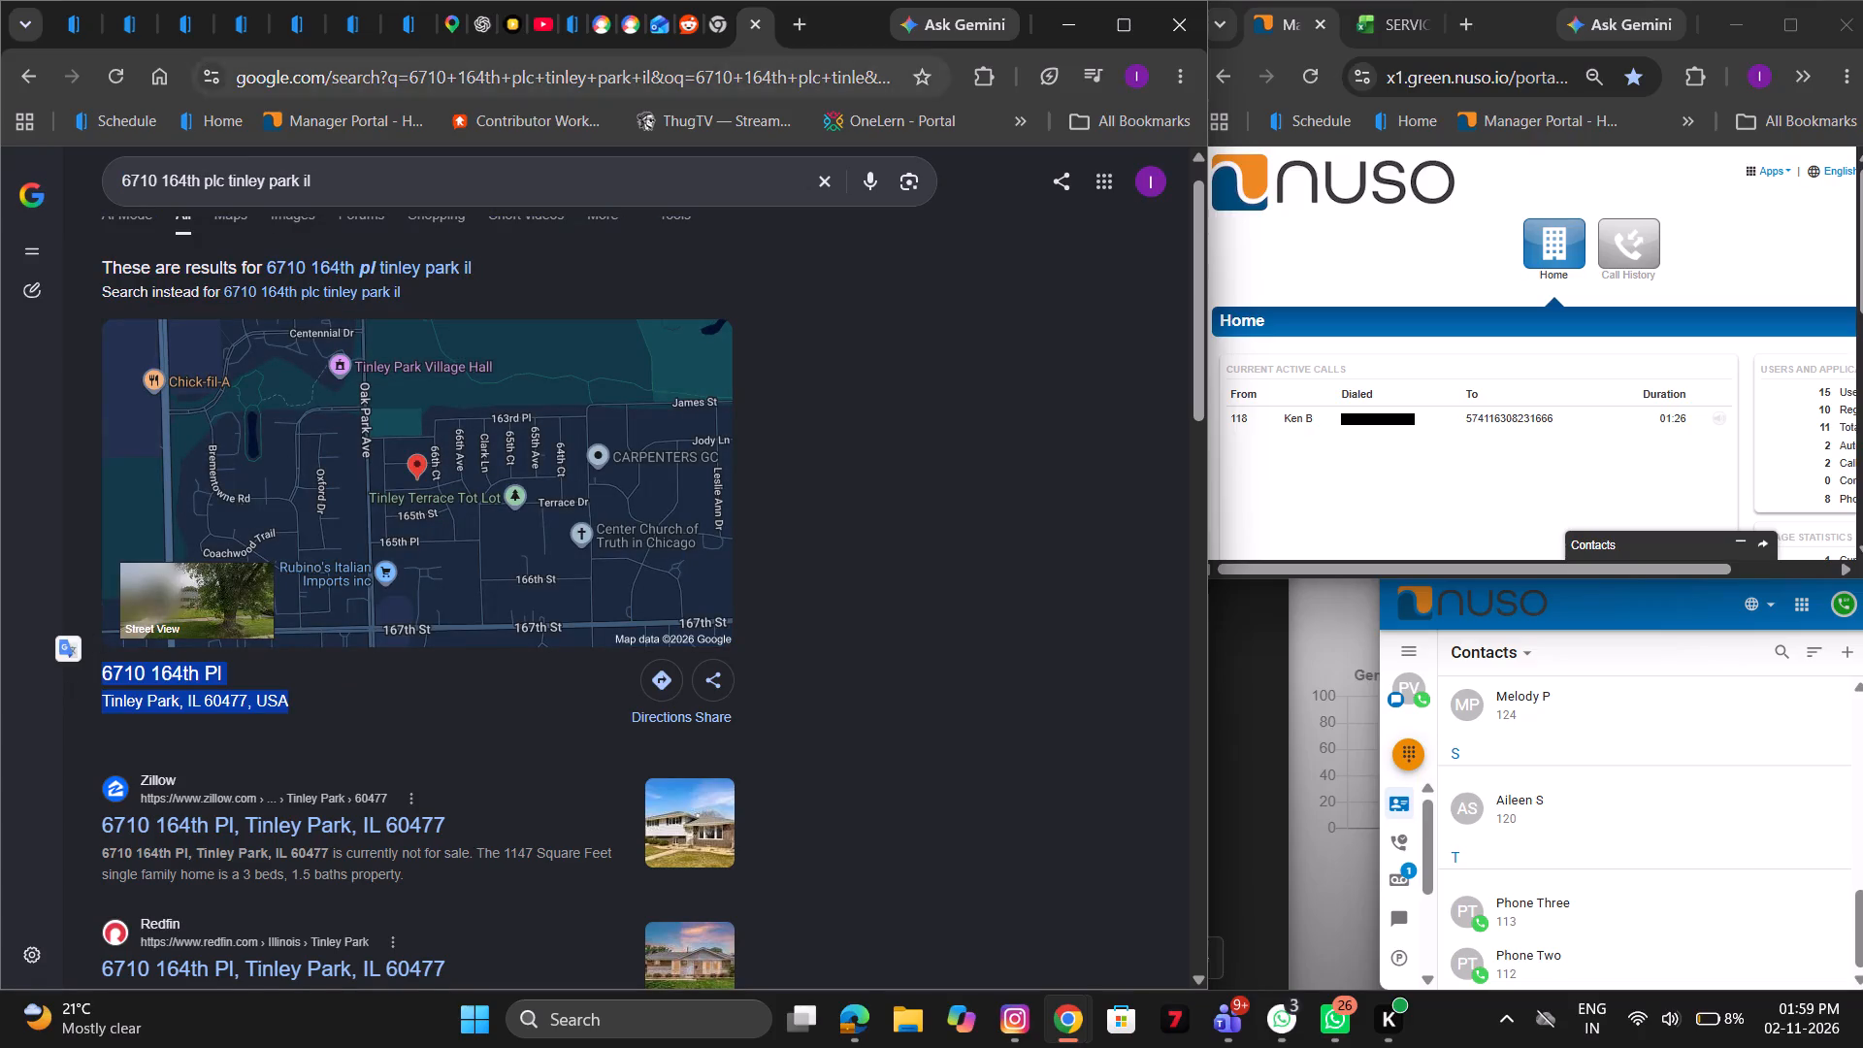
pyautogui.click(413, 47)
pyautogui.click(262, 653)
pyautogui.hotkey('ctrl', 'v')
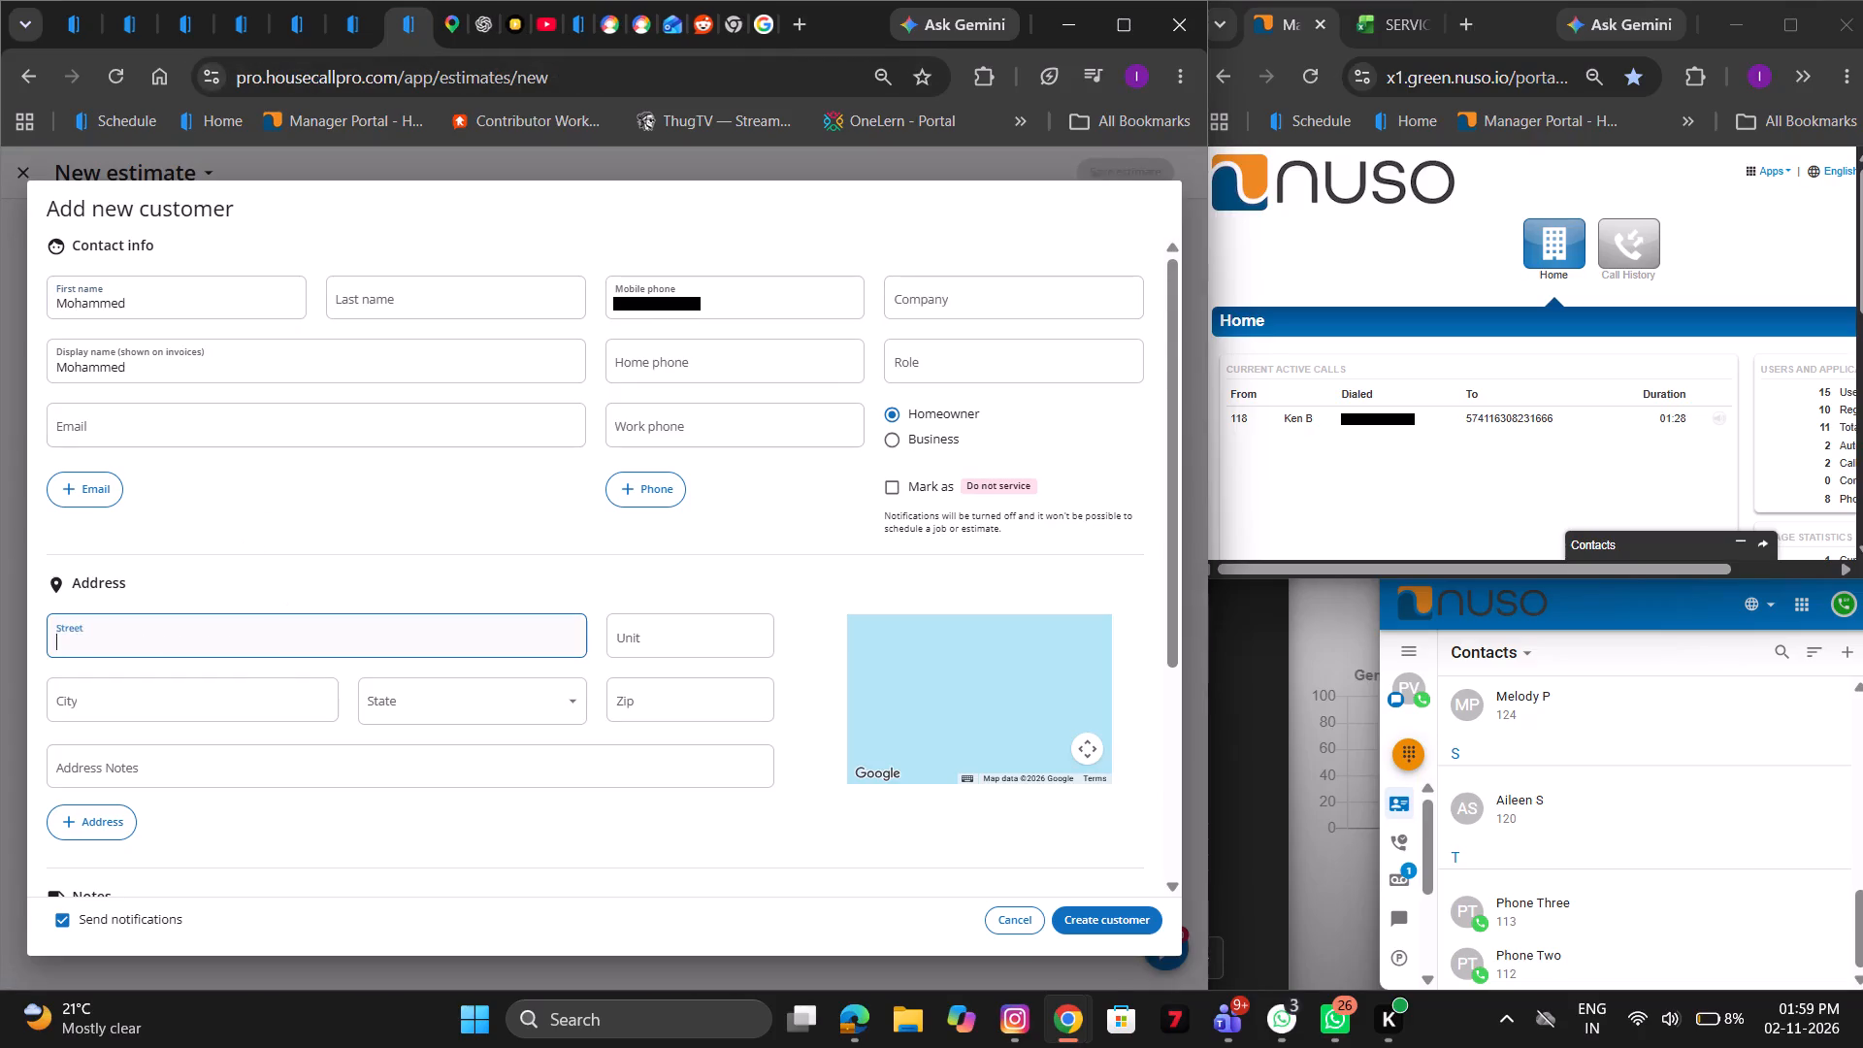
pyautogui.click(230, 679)
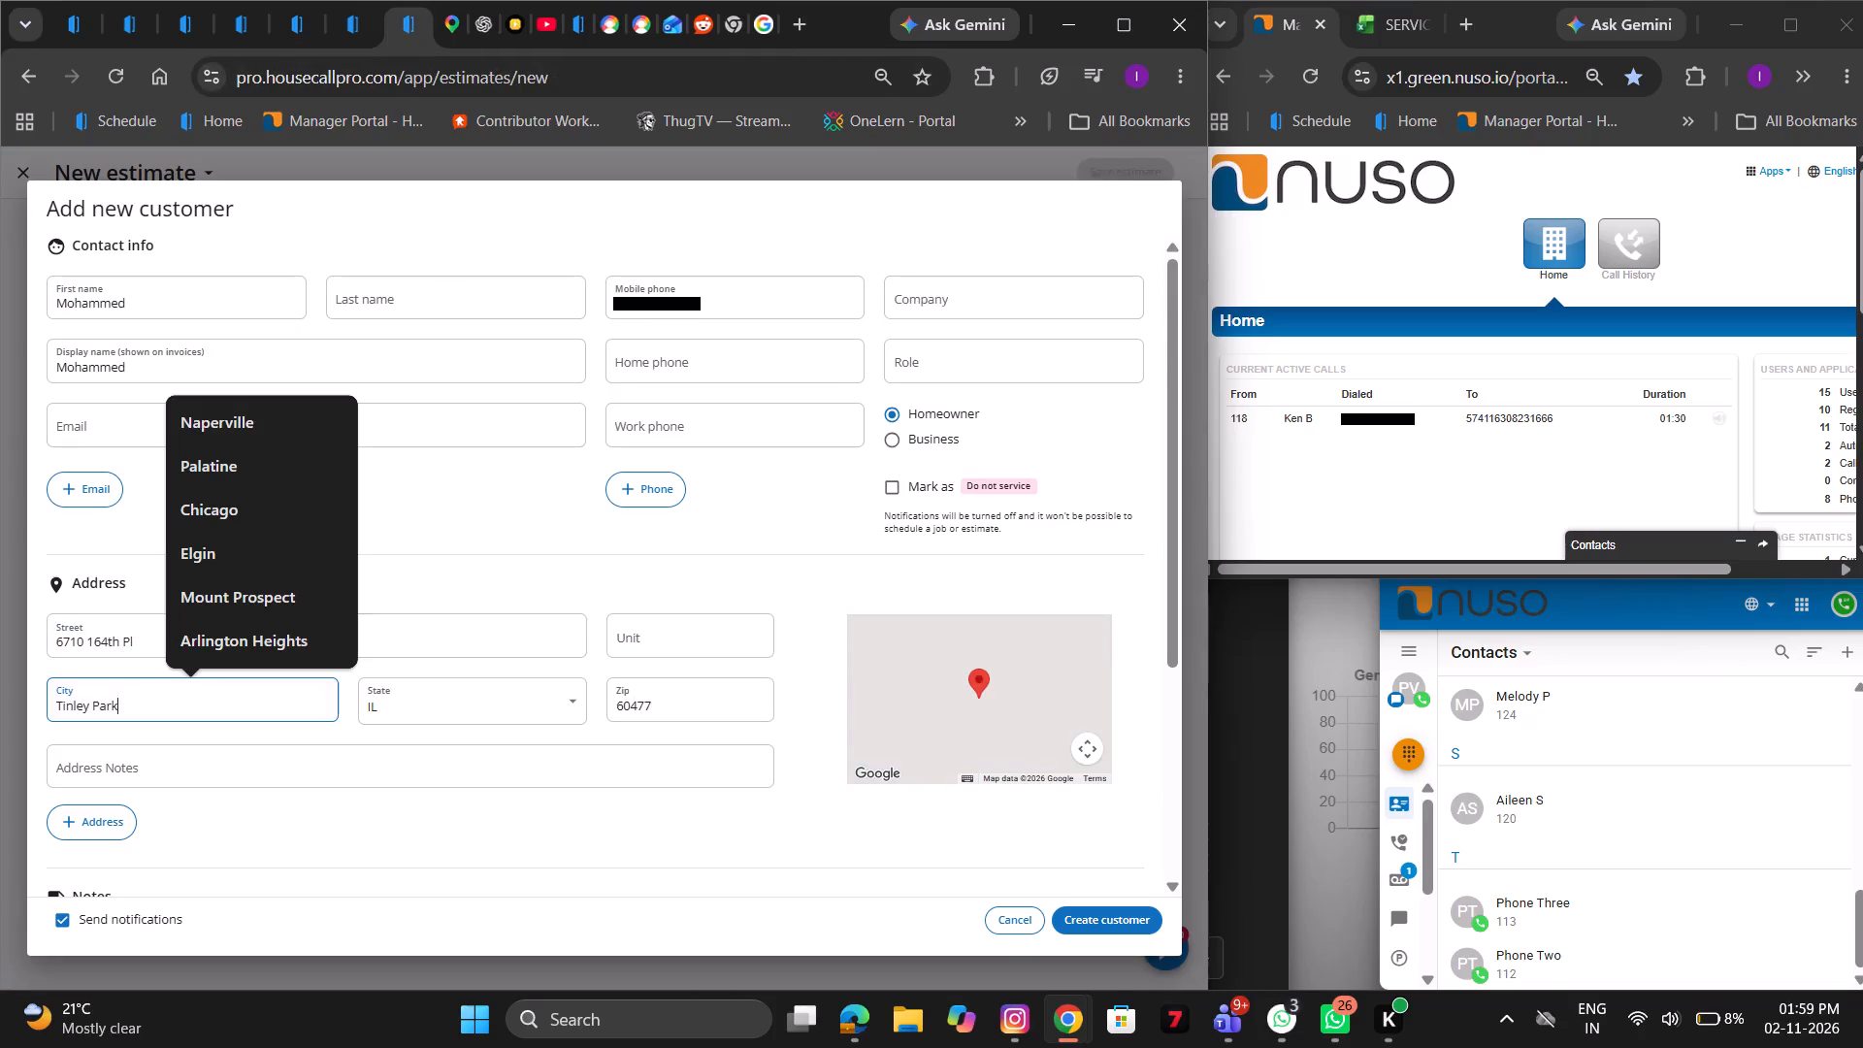
# Enter "1100sq ft 1 furnace" as the address notes for the new customer.
pyautogui.click(235, 771)
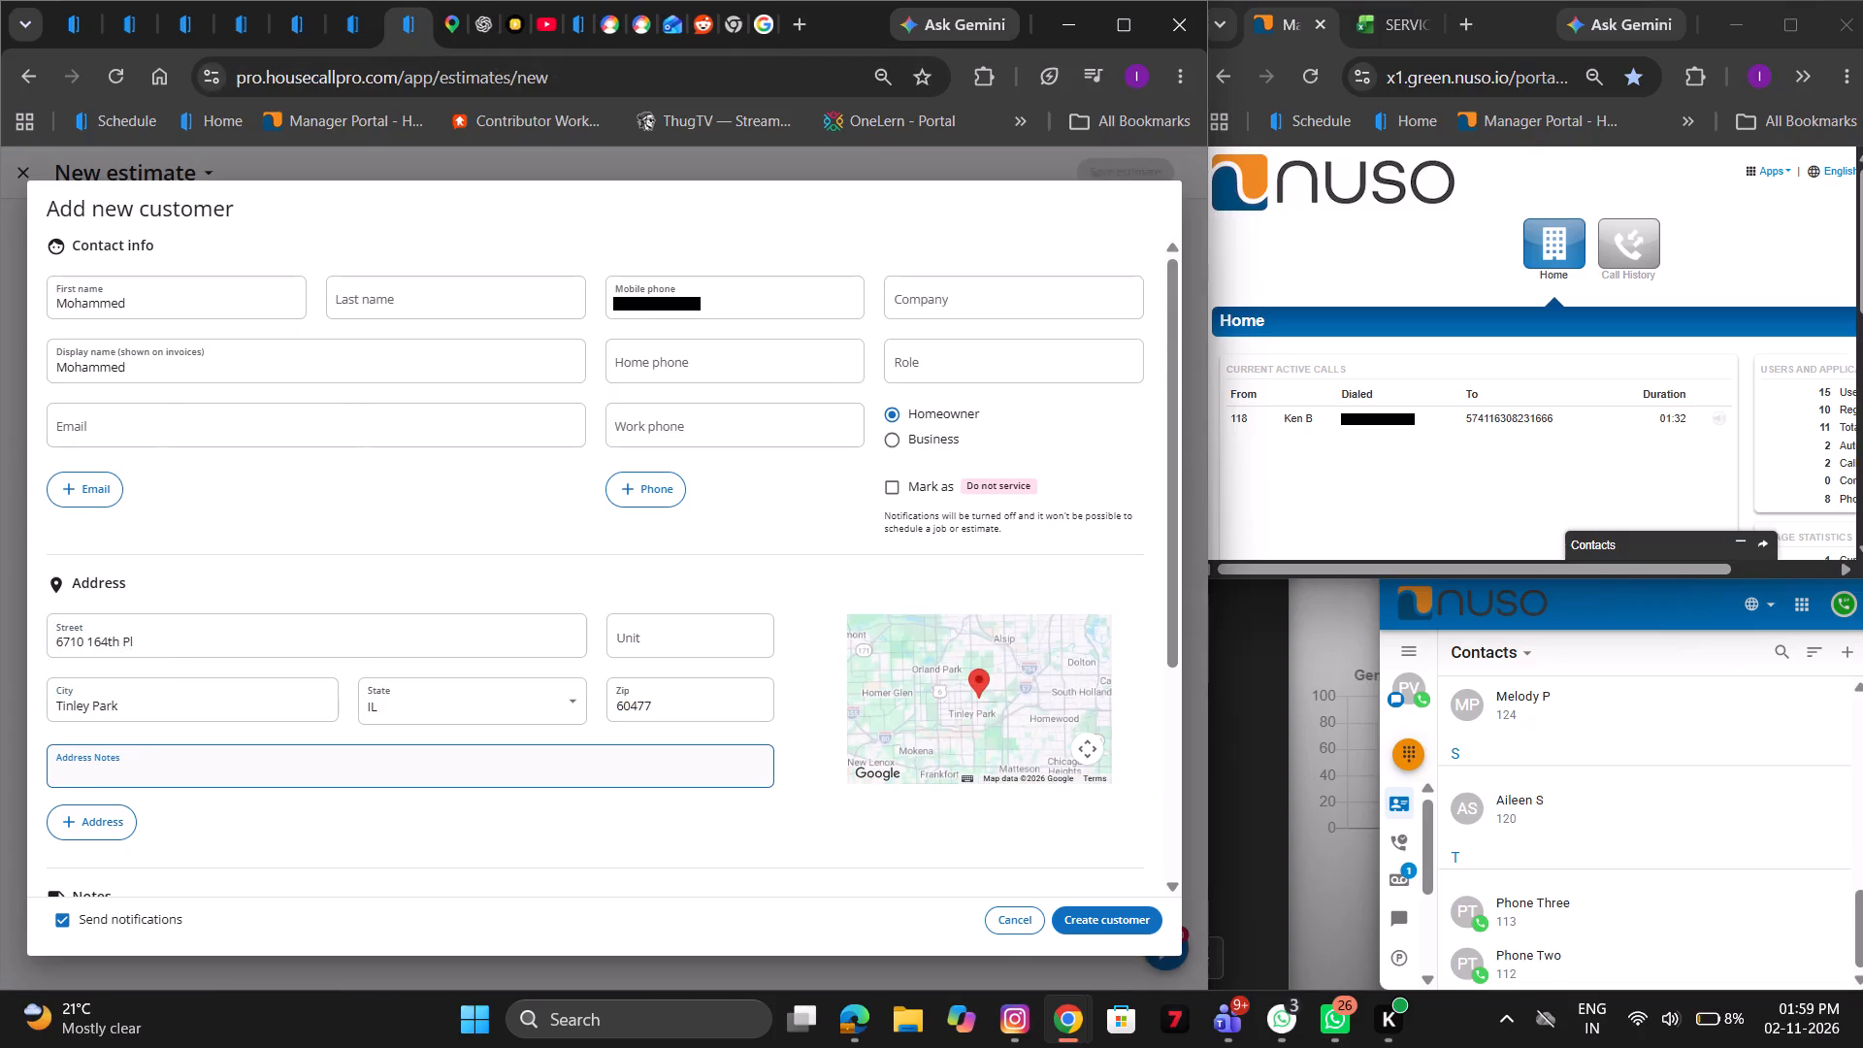
pyautogui.write('1100sq dr 1')
pyautogui.press('BackSpace')
pyautogui.press('BackSpace')
pyautogui.press('BackSpace')
pyautogui.press('BackSpace')
pyautogui.write('ft 1 frunace')
pyautogui.press('BackSpace')
pyautogui.press('BackSpace')
pyautogui.press('BackSpace')
pyautogui.press('BackSpace')
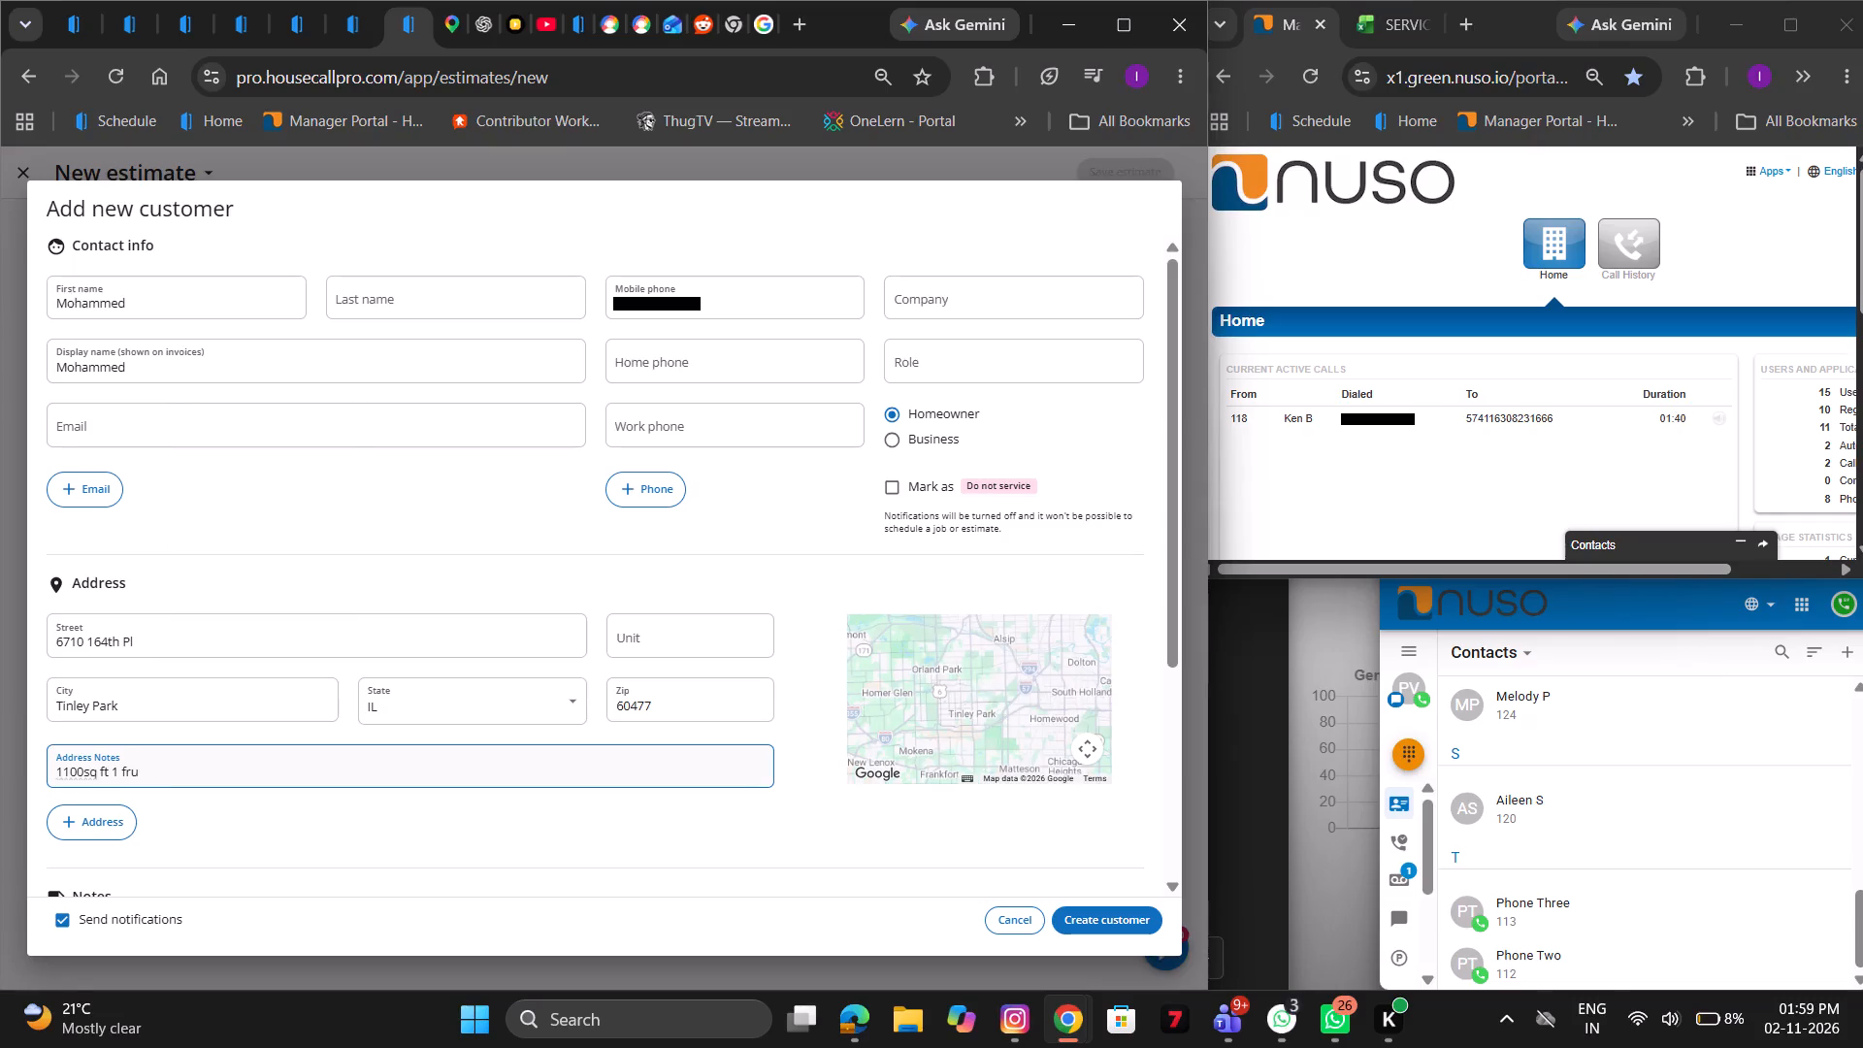
pyautogui.press('BackSpace')
pyautogui.press('BackSpace')
pyautogui.write('urnace')
# Add the existing "Goolge" customer tag and create the customer.
pyautogui.scroll(-2, 235, 771)
pyautogui.click(172, 704)
pyautogui.write('GOol')
pyautogui.click(163, 750)
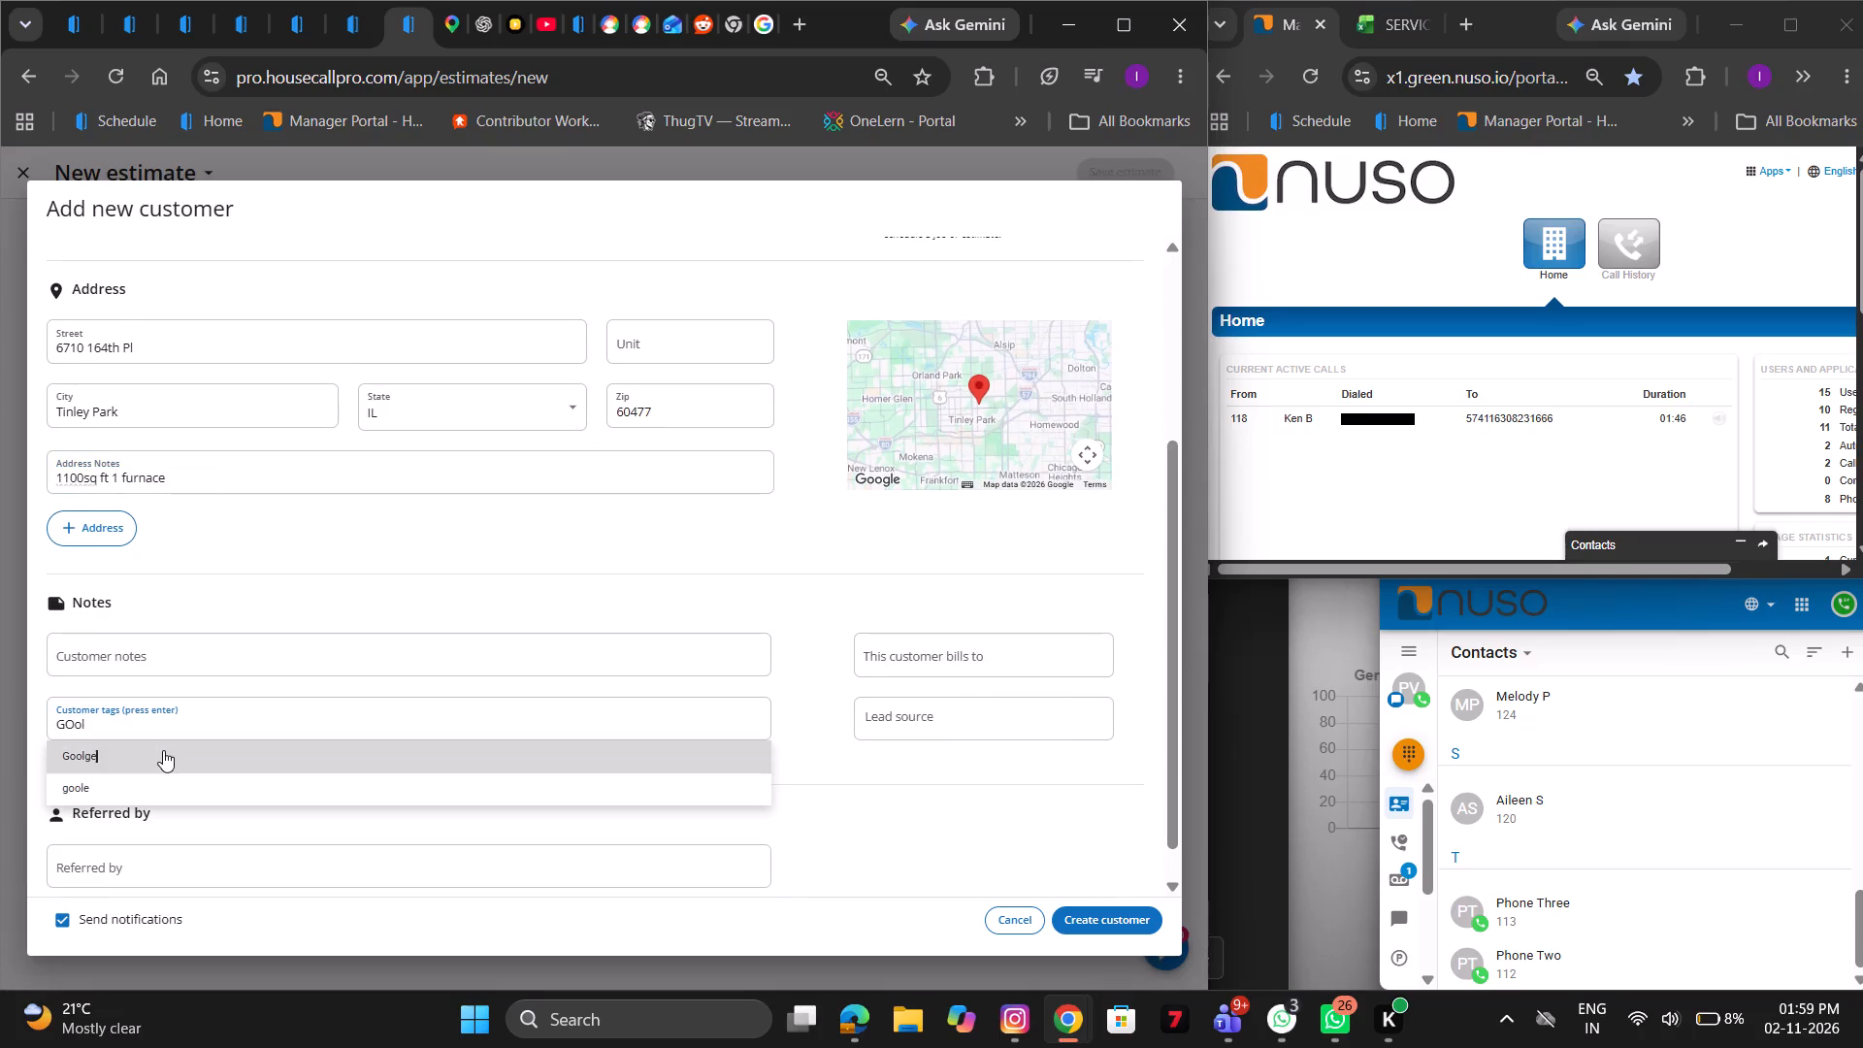
pyautogui.click(1072, 905)
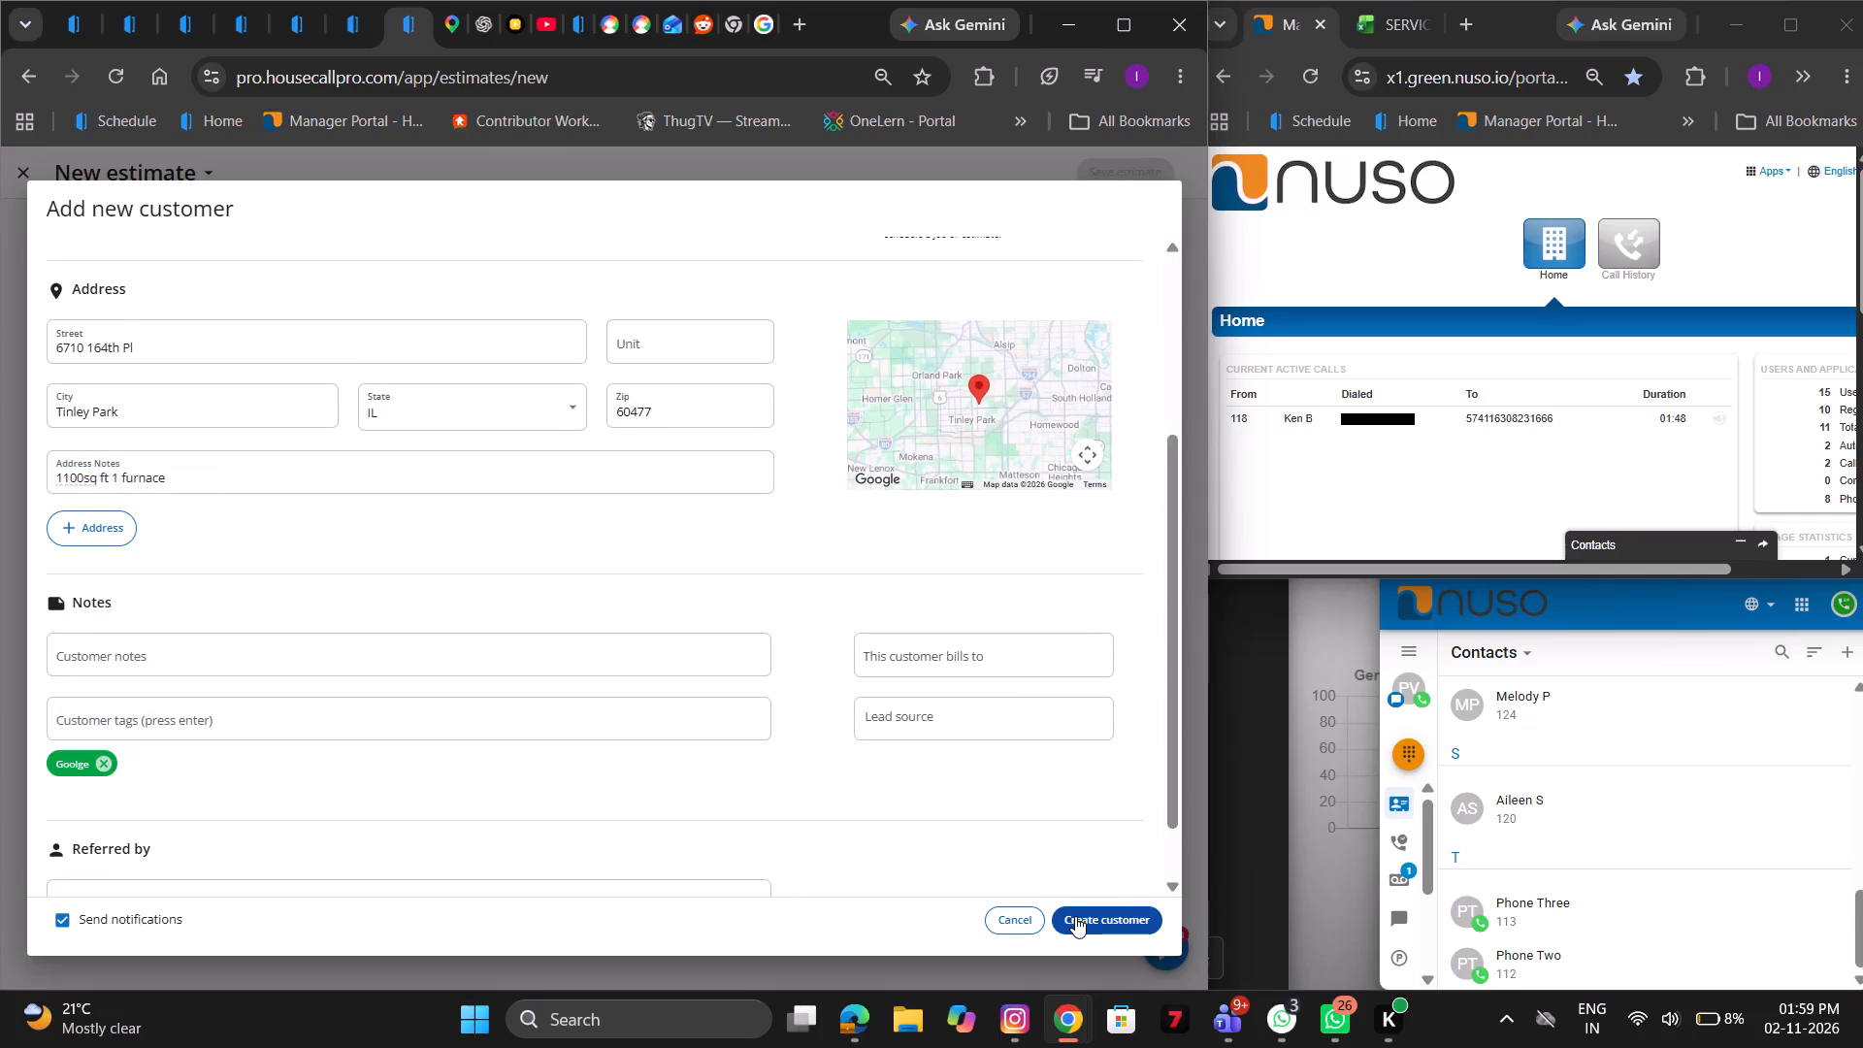
pyautogui.click(1075, 916)
# Add a blank service line to the estimate and play the KAREEM LOGISTIC call's recording from the call history.
pyautogui.click(1624, 252)
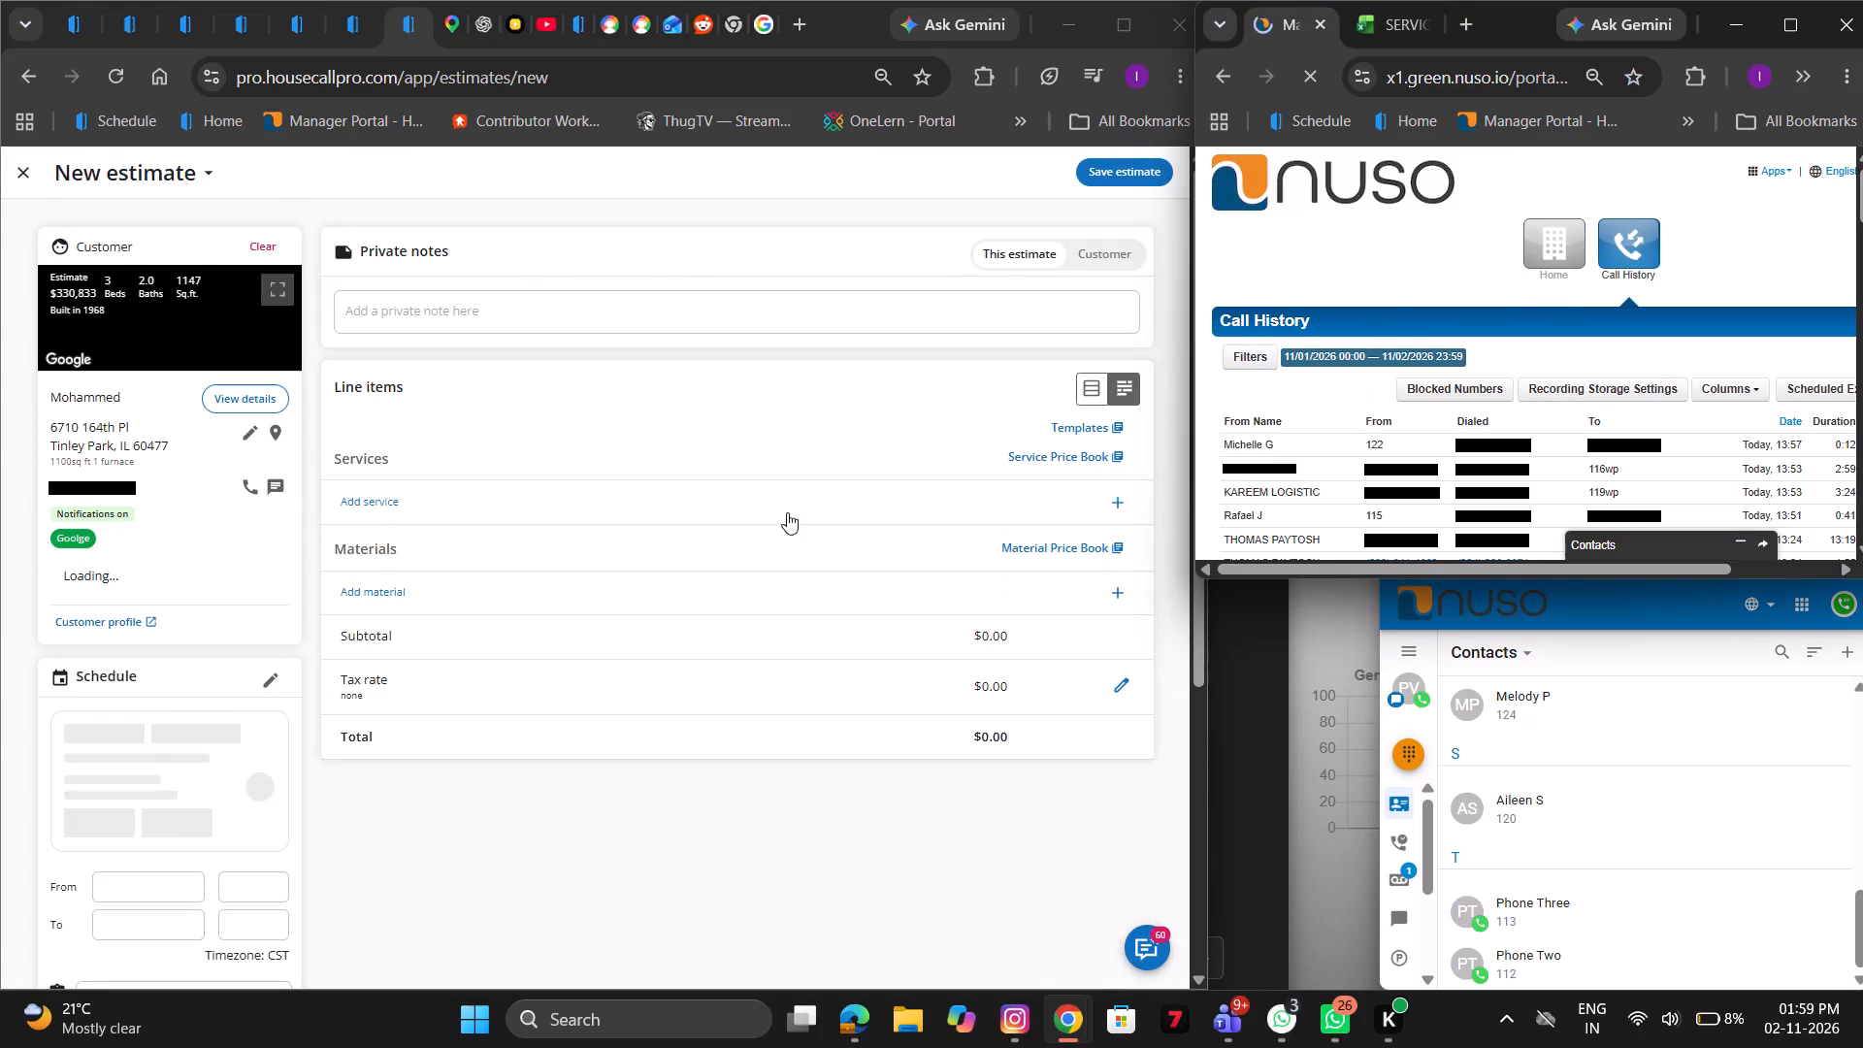
pyautogui.click(787, 512)
pyautogui.scroll(-1, 1640, 445)
pyautogui.hscroll(-2, 1640, 445)
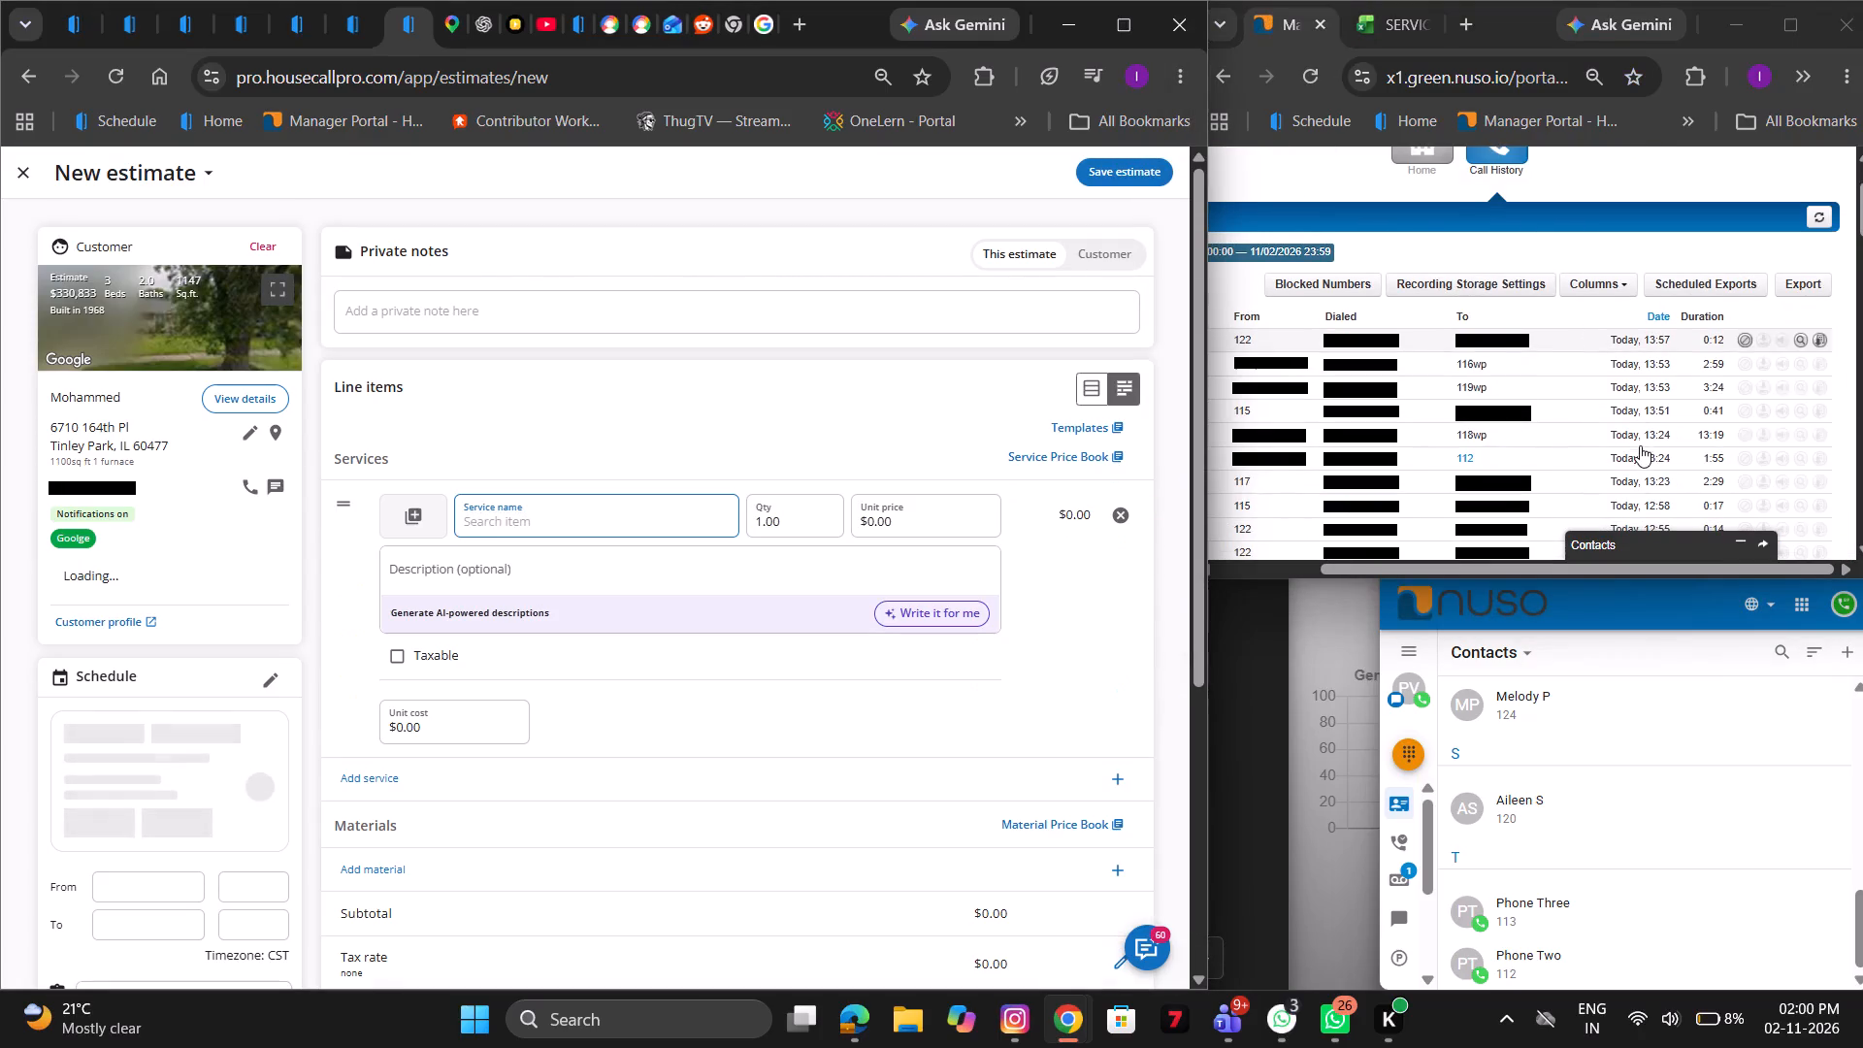
pyautogui.click(1786, 388)
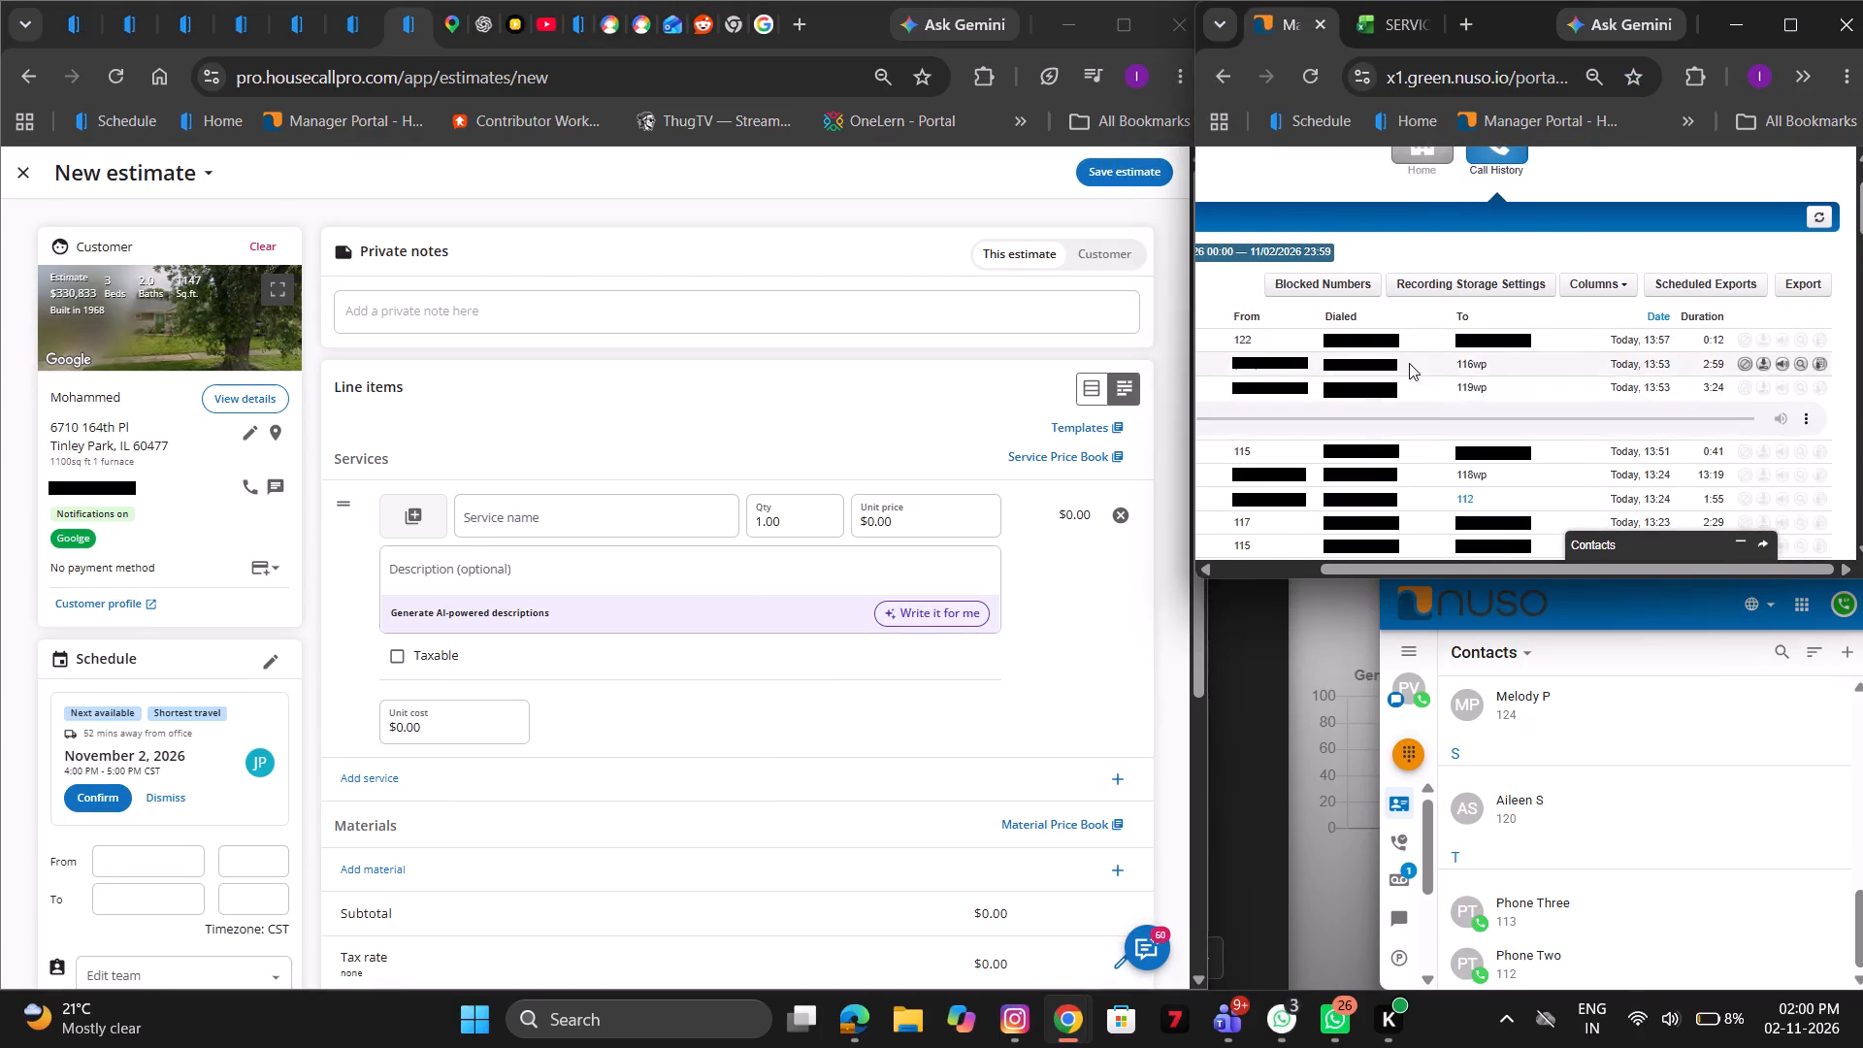
pyautogui.hscroll(2, 1409, 363)
pyautogui.click(1253, 421)
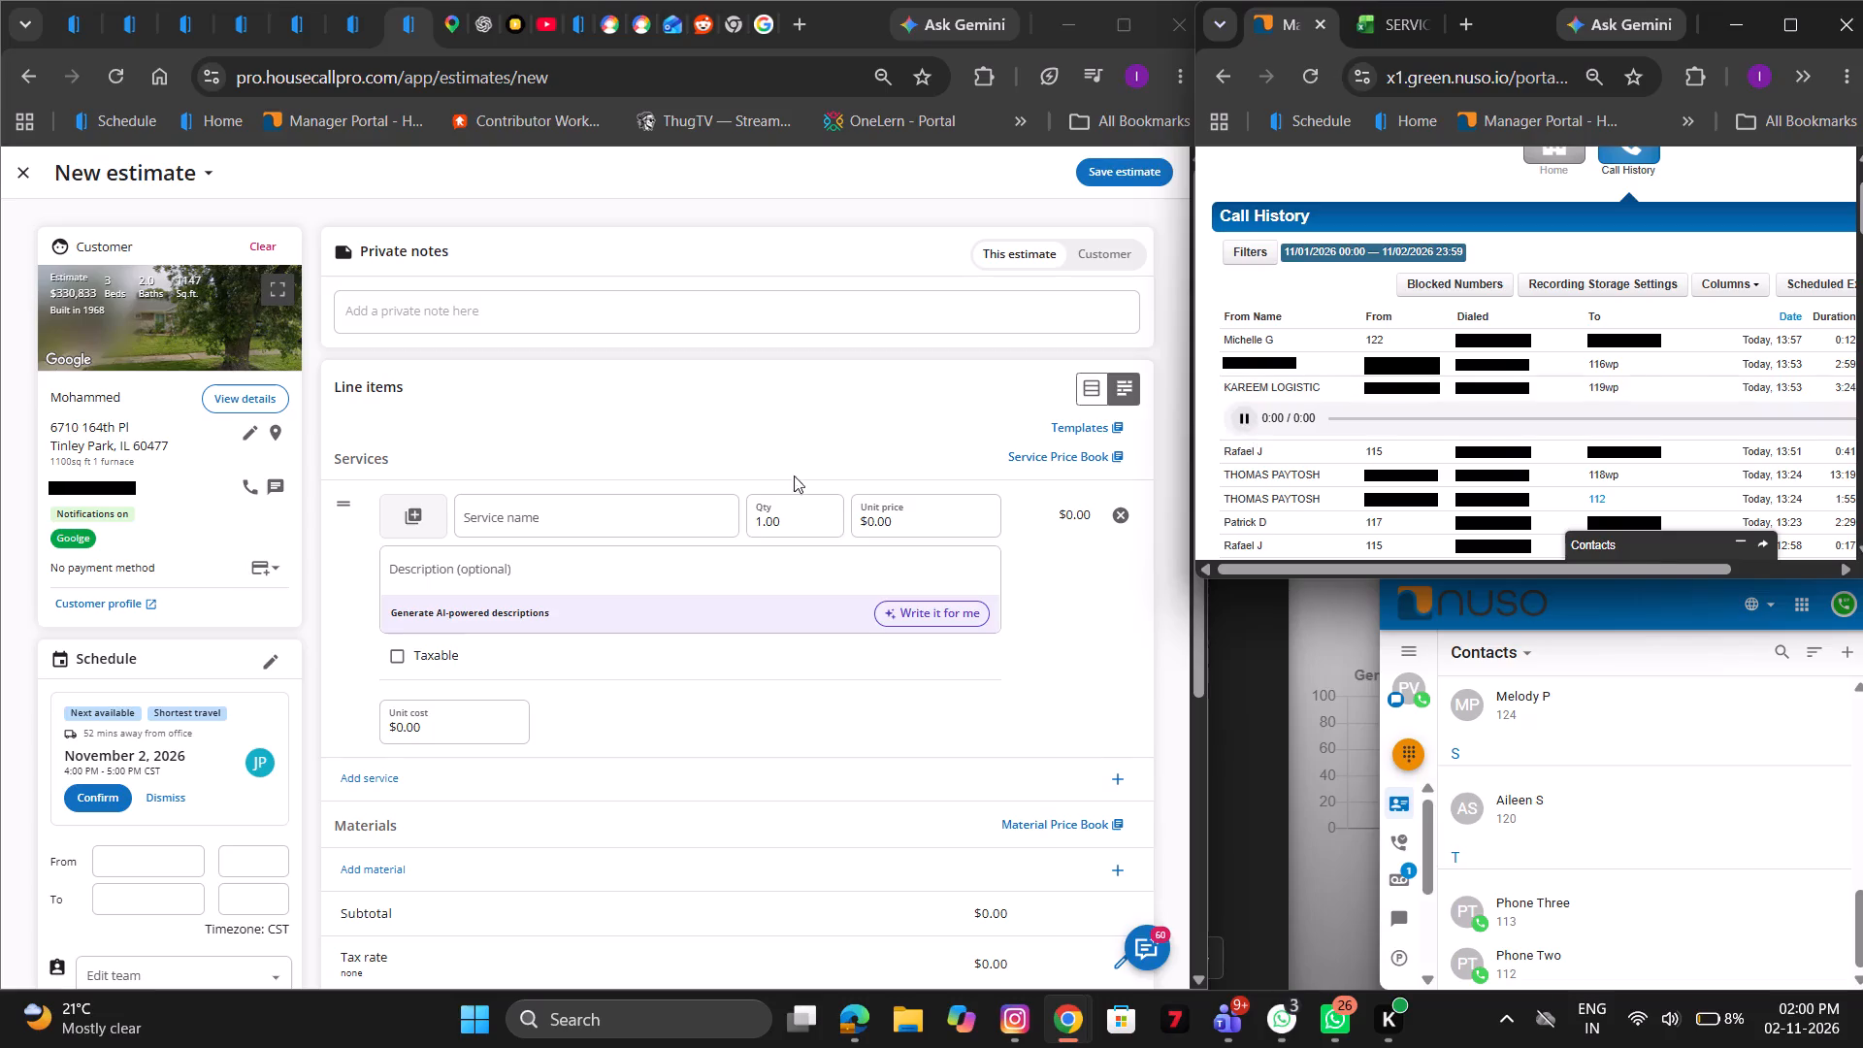
# Search for "air duct cleaning" in the blank service line and choose the single Air Duct Cleaning item priced at $498.00.
pyautogui.click(637, 530)
pyautogui.press('a')
pyautogui.write('ir duct')
pyautogui.press('BackSpace')
pyautogui.press('BackSpace')
pyautogui.press('BackSpace')
pyautogui.press('BackSpace')
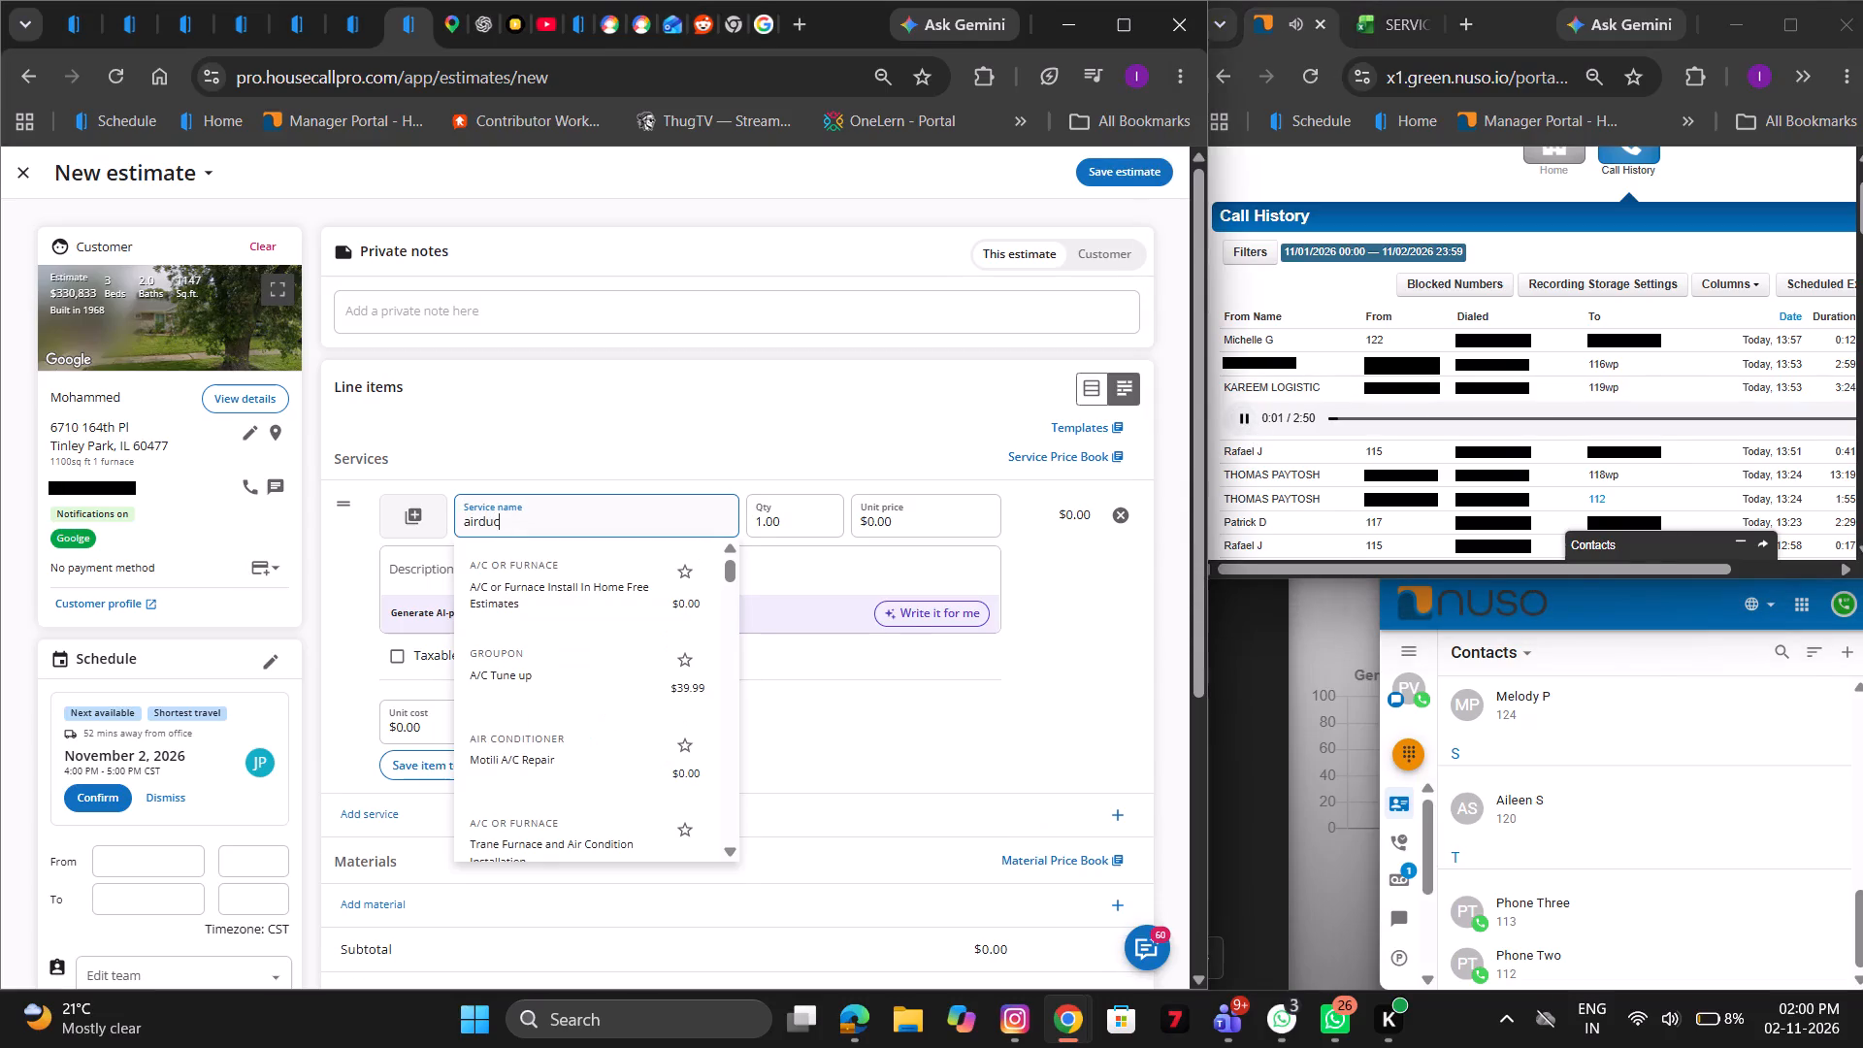
pyautogui.press('space')
pyautogui.write('duct cleaning')
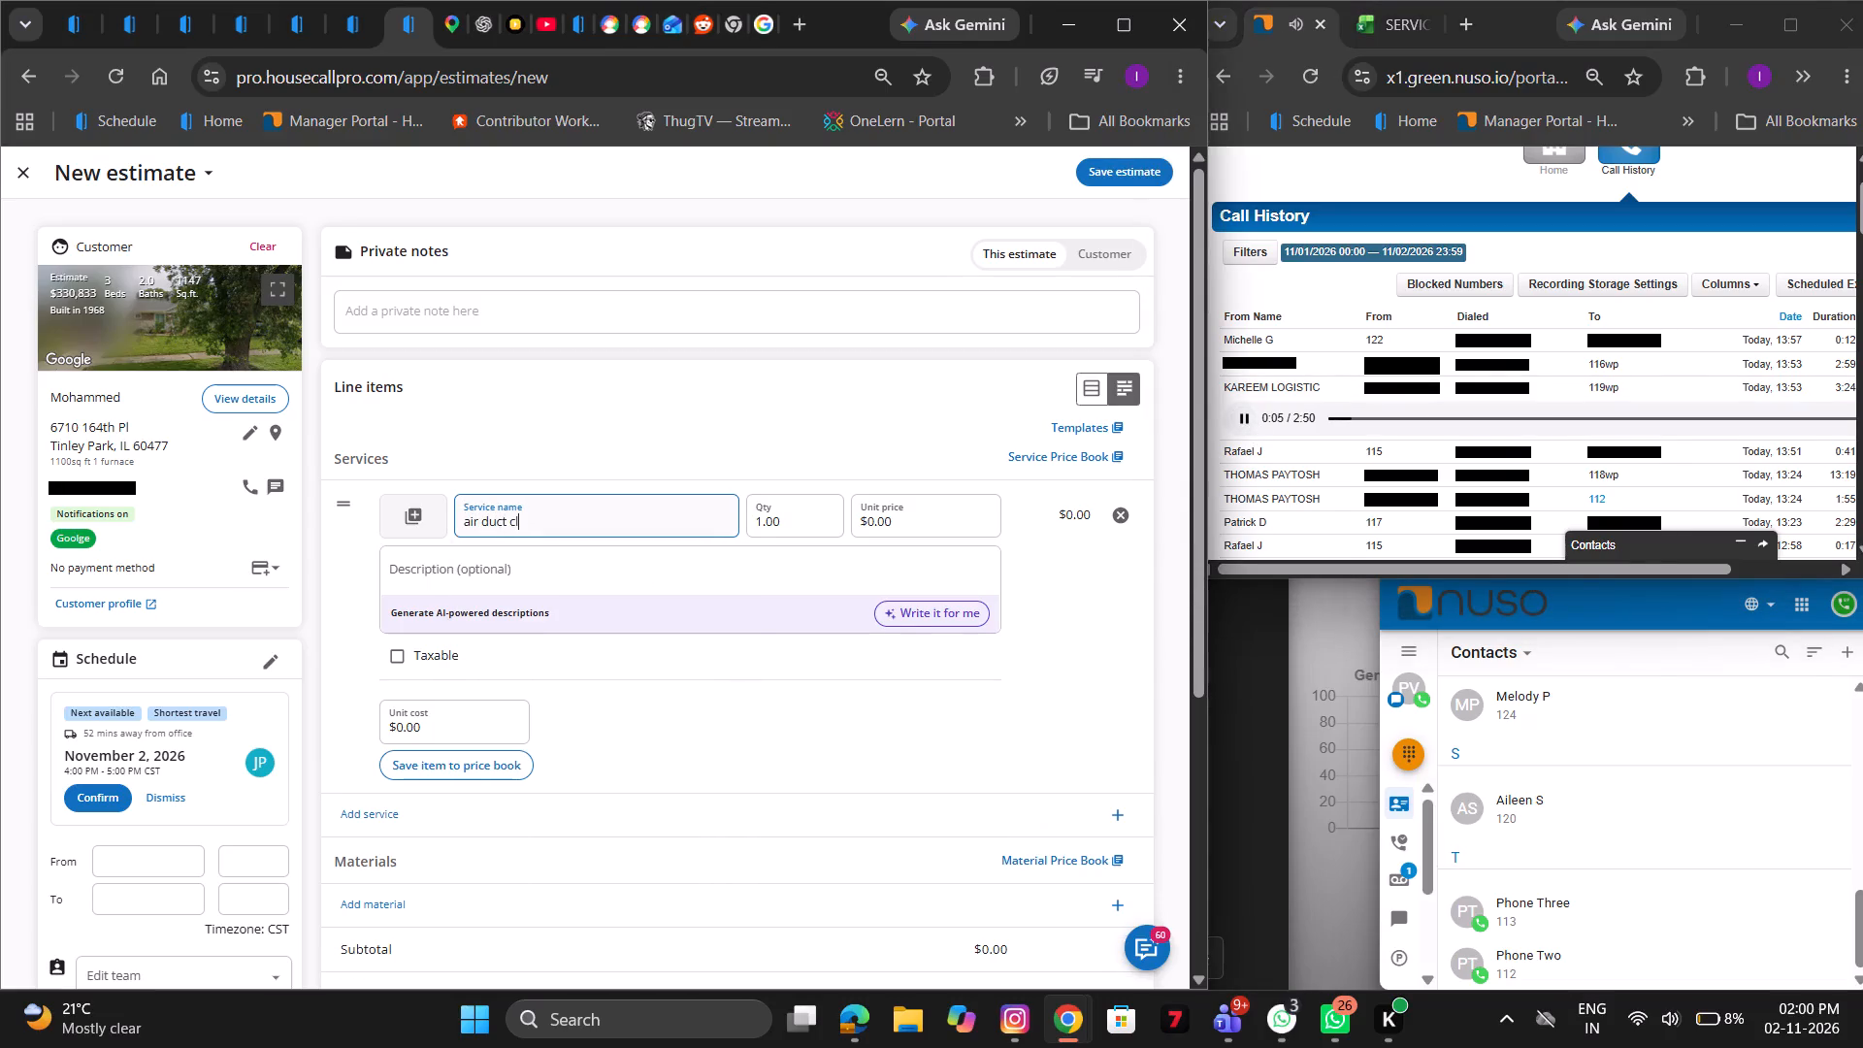
pyautogui.scroll(-1, 637, 530)
pyautogui.scroll(-1, 678, 399)
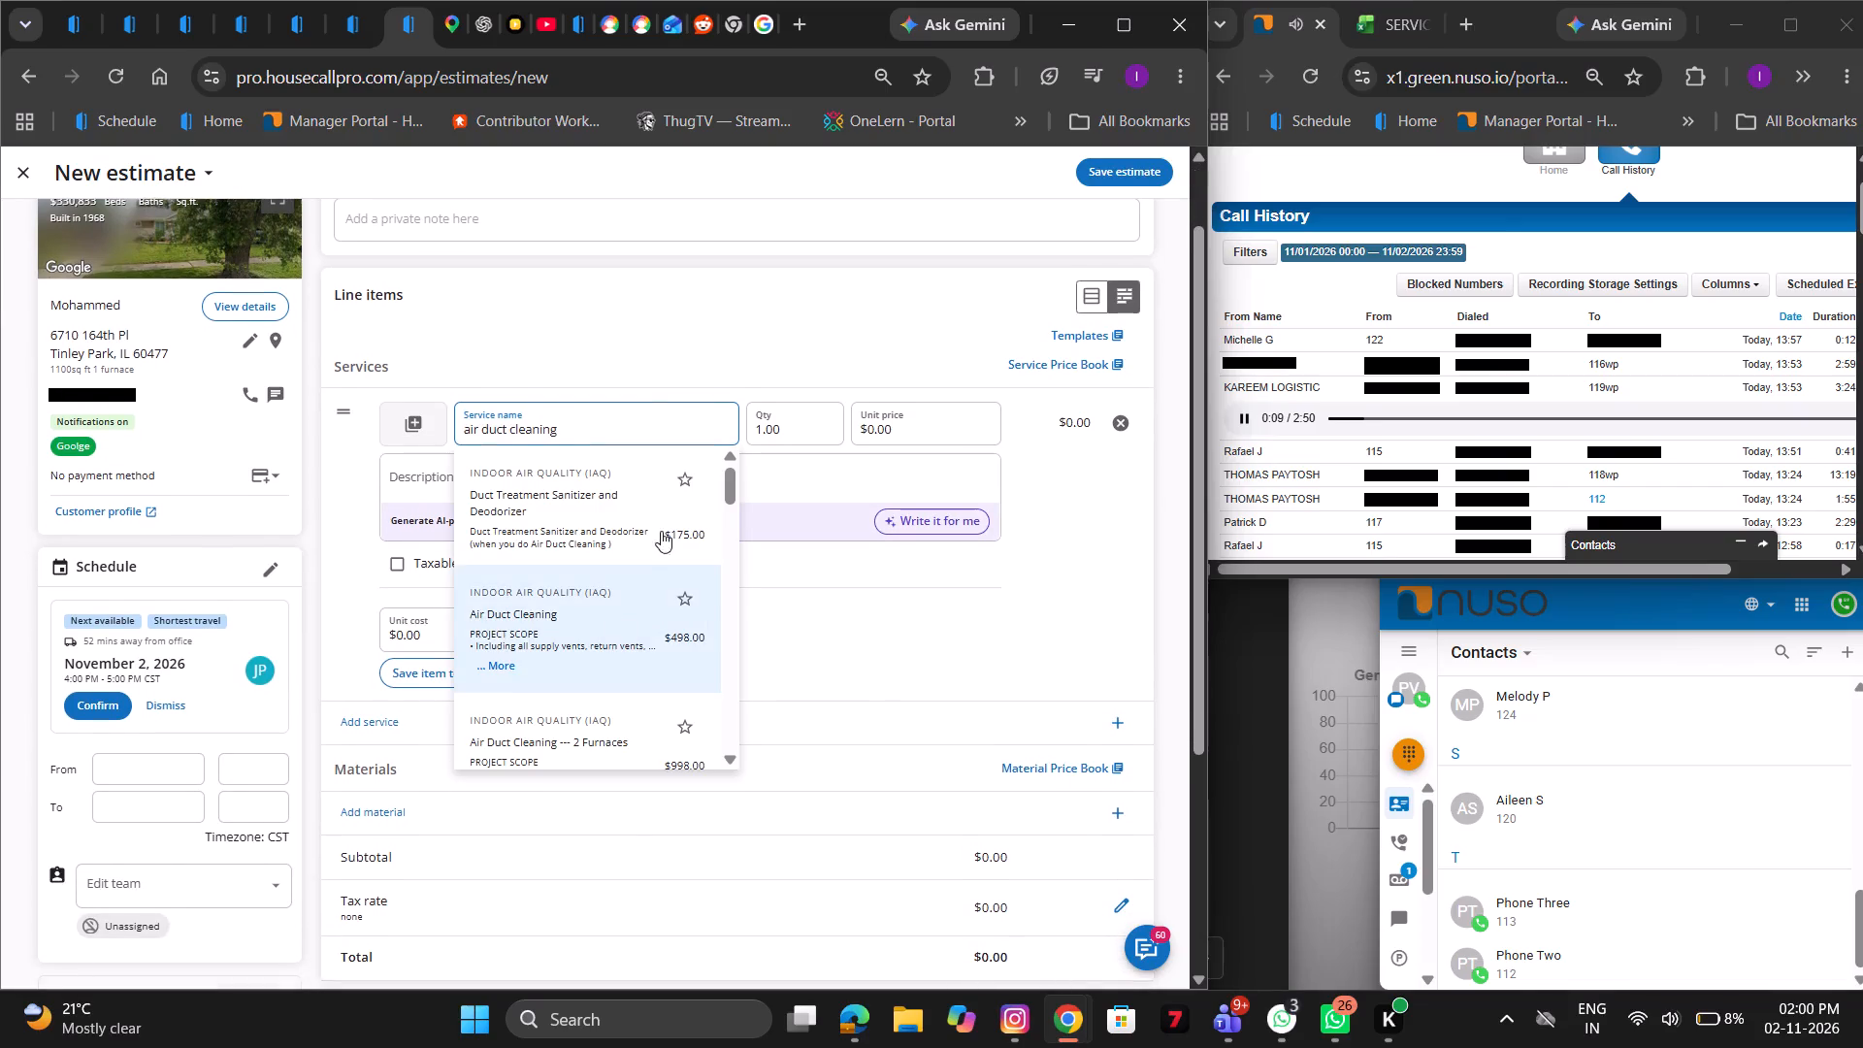
pyautogui.click(610, 629)
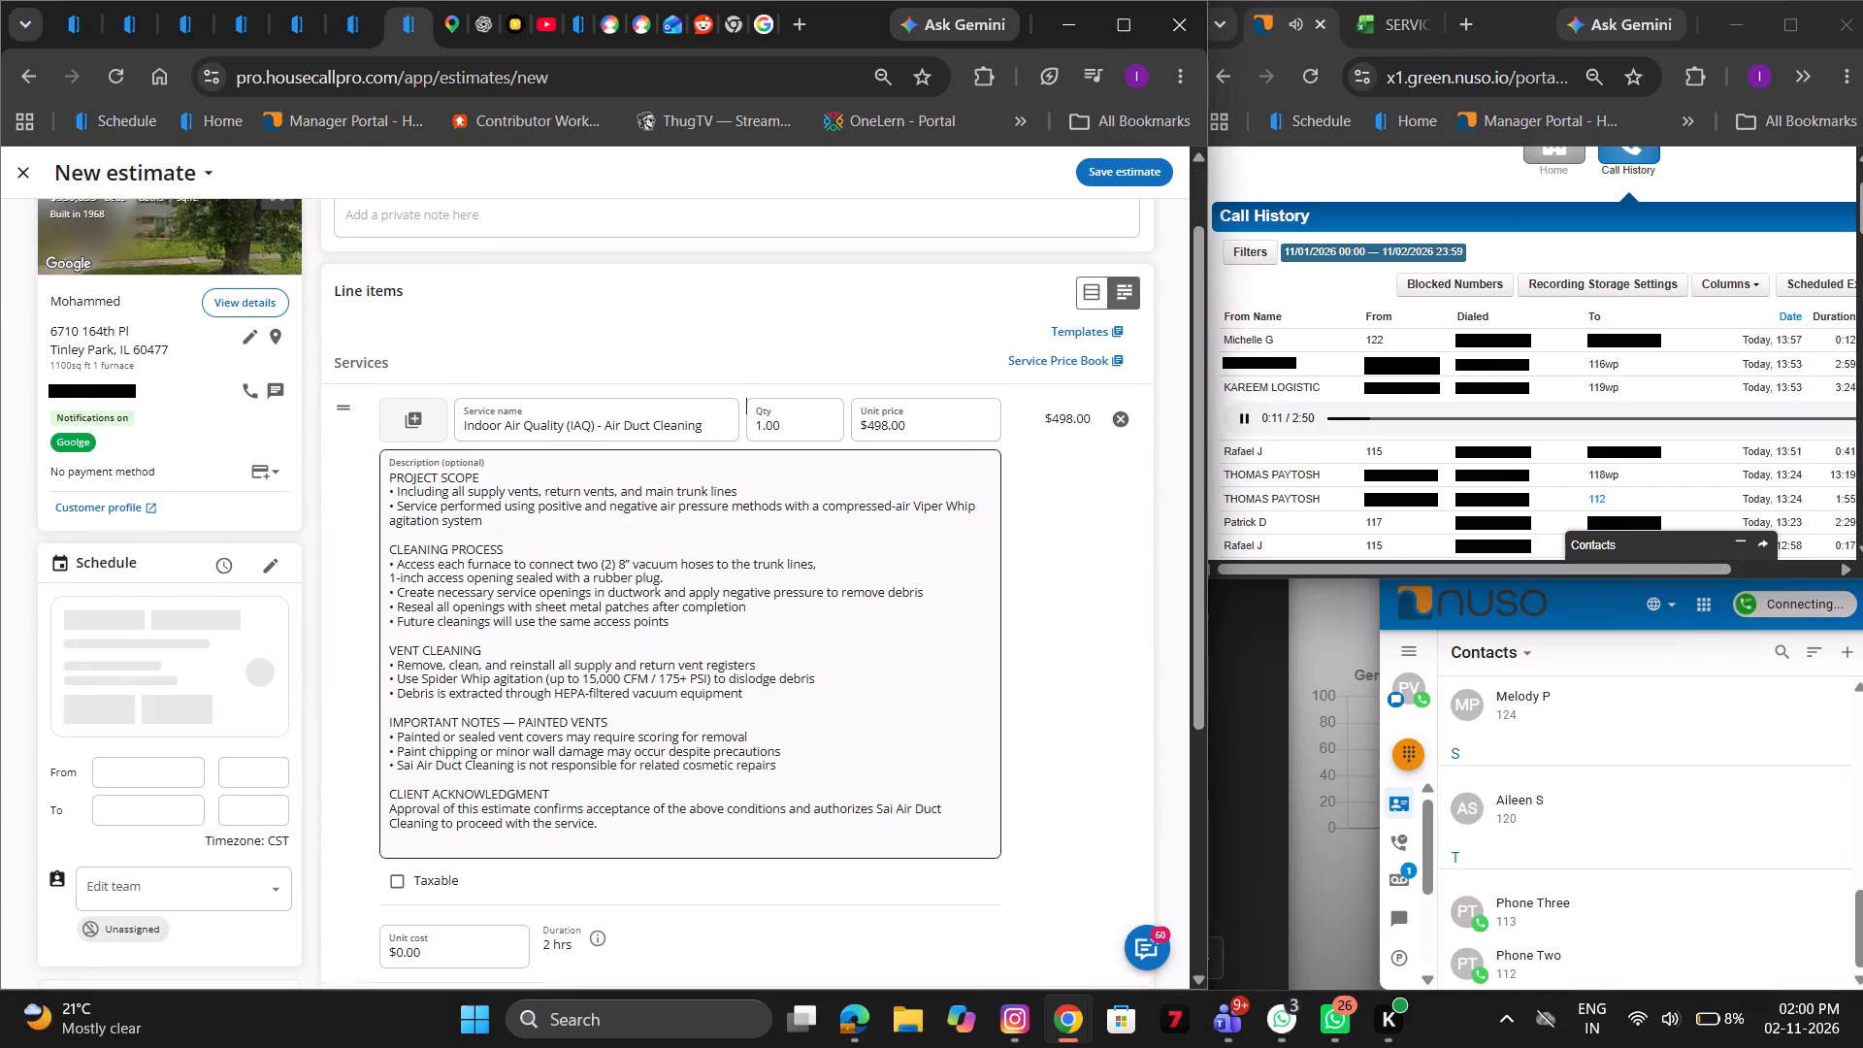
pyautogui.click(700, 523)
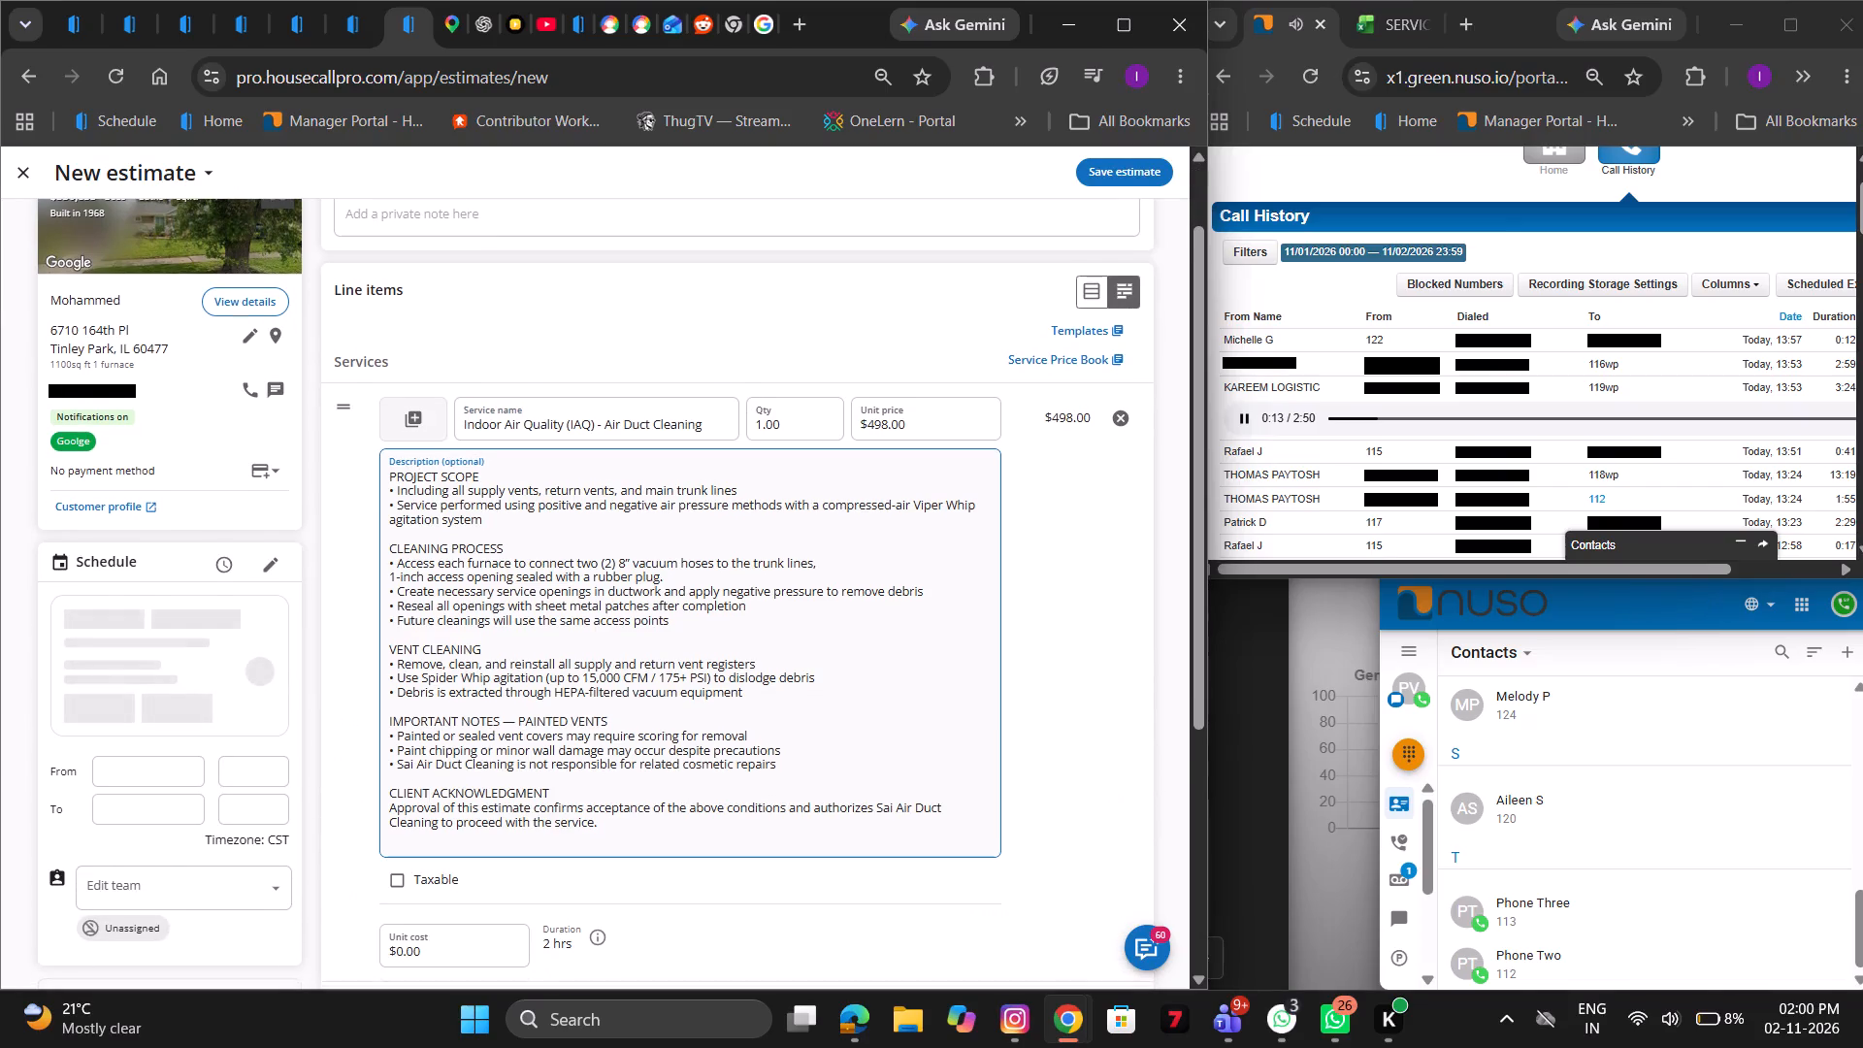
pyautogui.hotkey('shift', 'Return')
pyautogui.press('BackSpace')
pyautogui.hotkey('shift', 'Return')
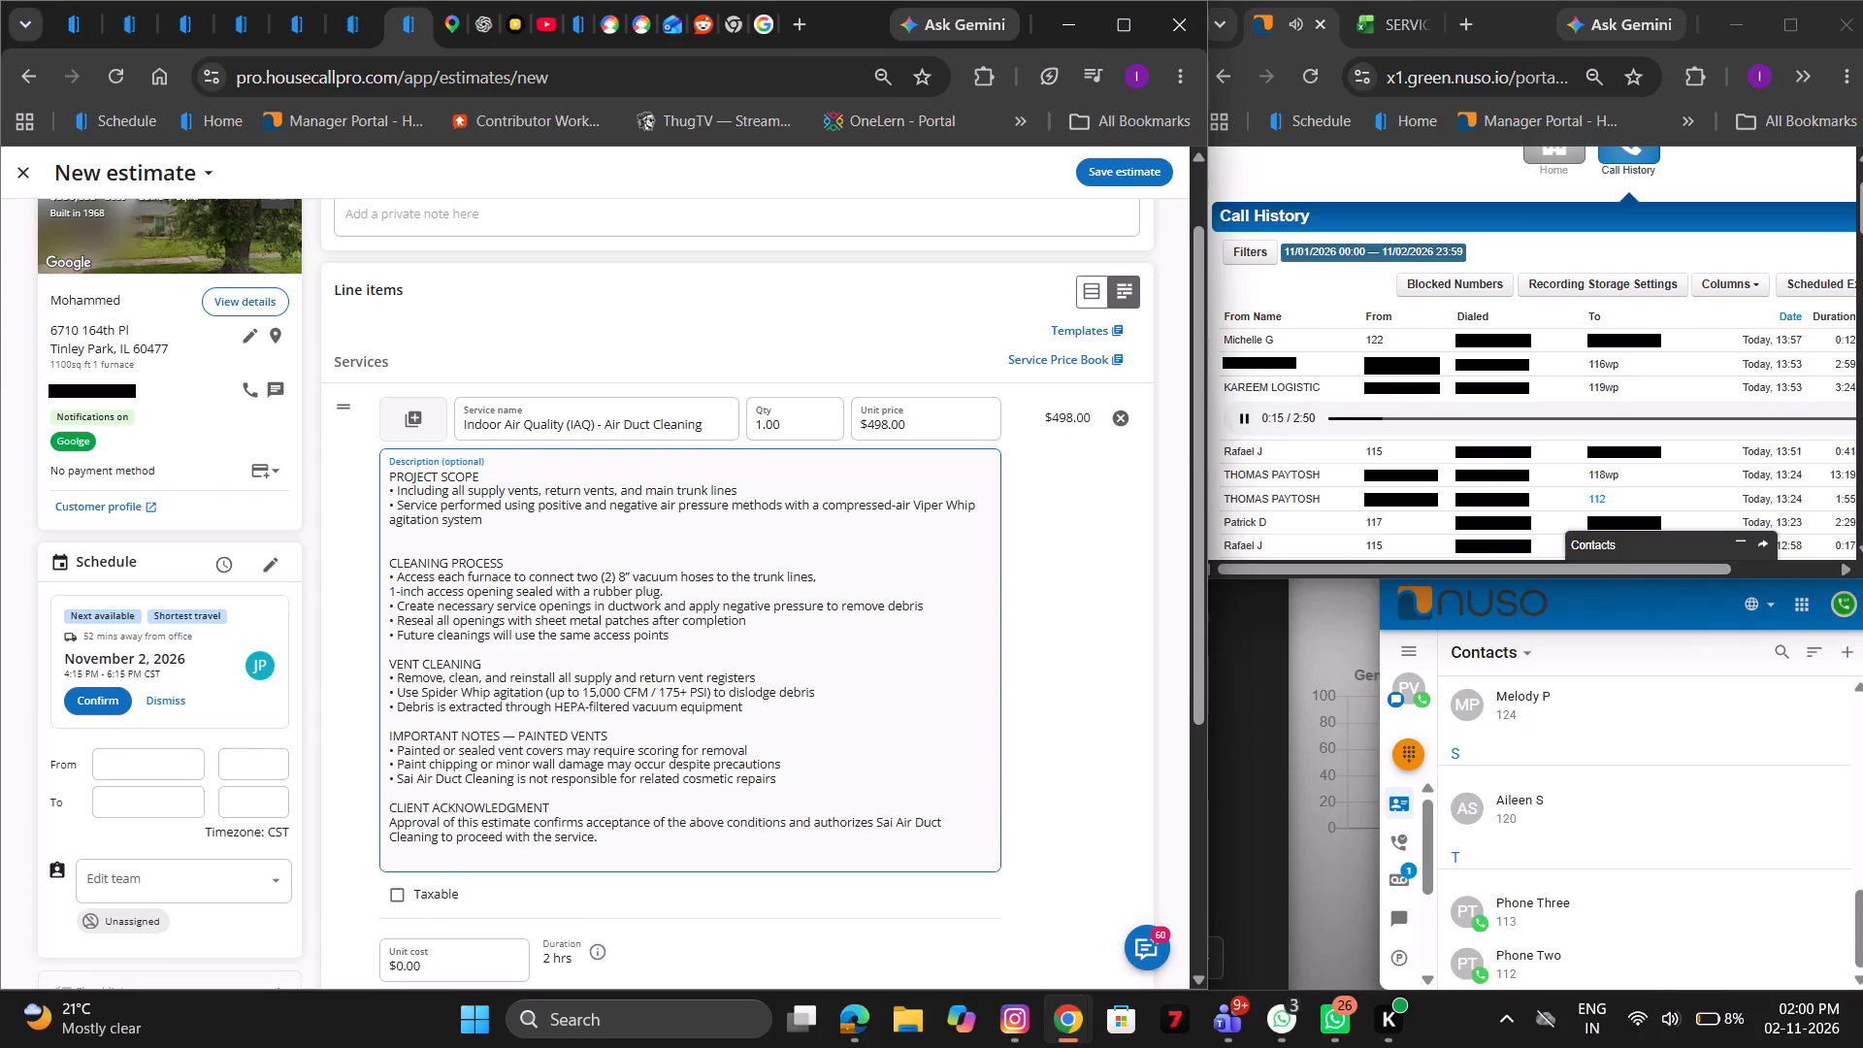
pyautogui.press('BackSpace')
# Apply a dollar-amount discount of $148 to the estimate.
pyautogui.scroll(-2, 700, 523)
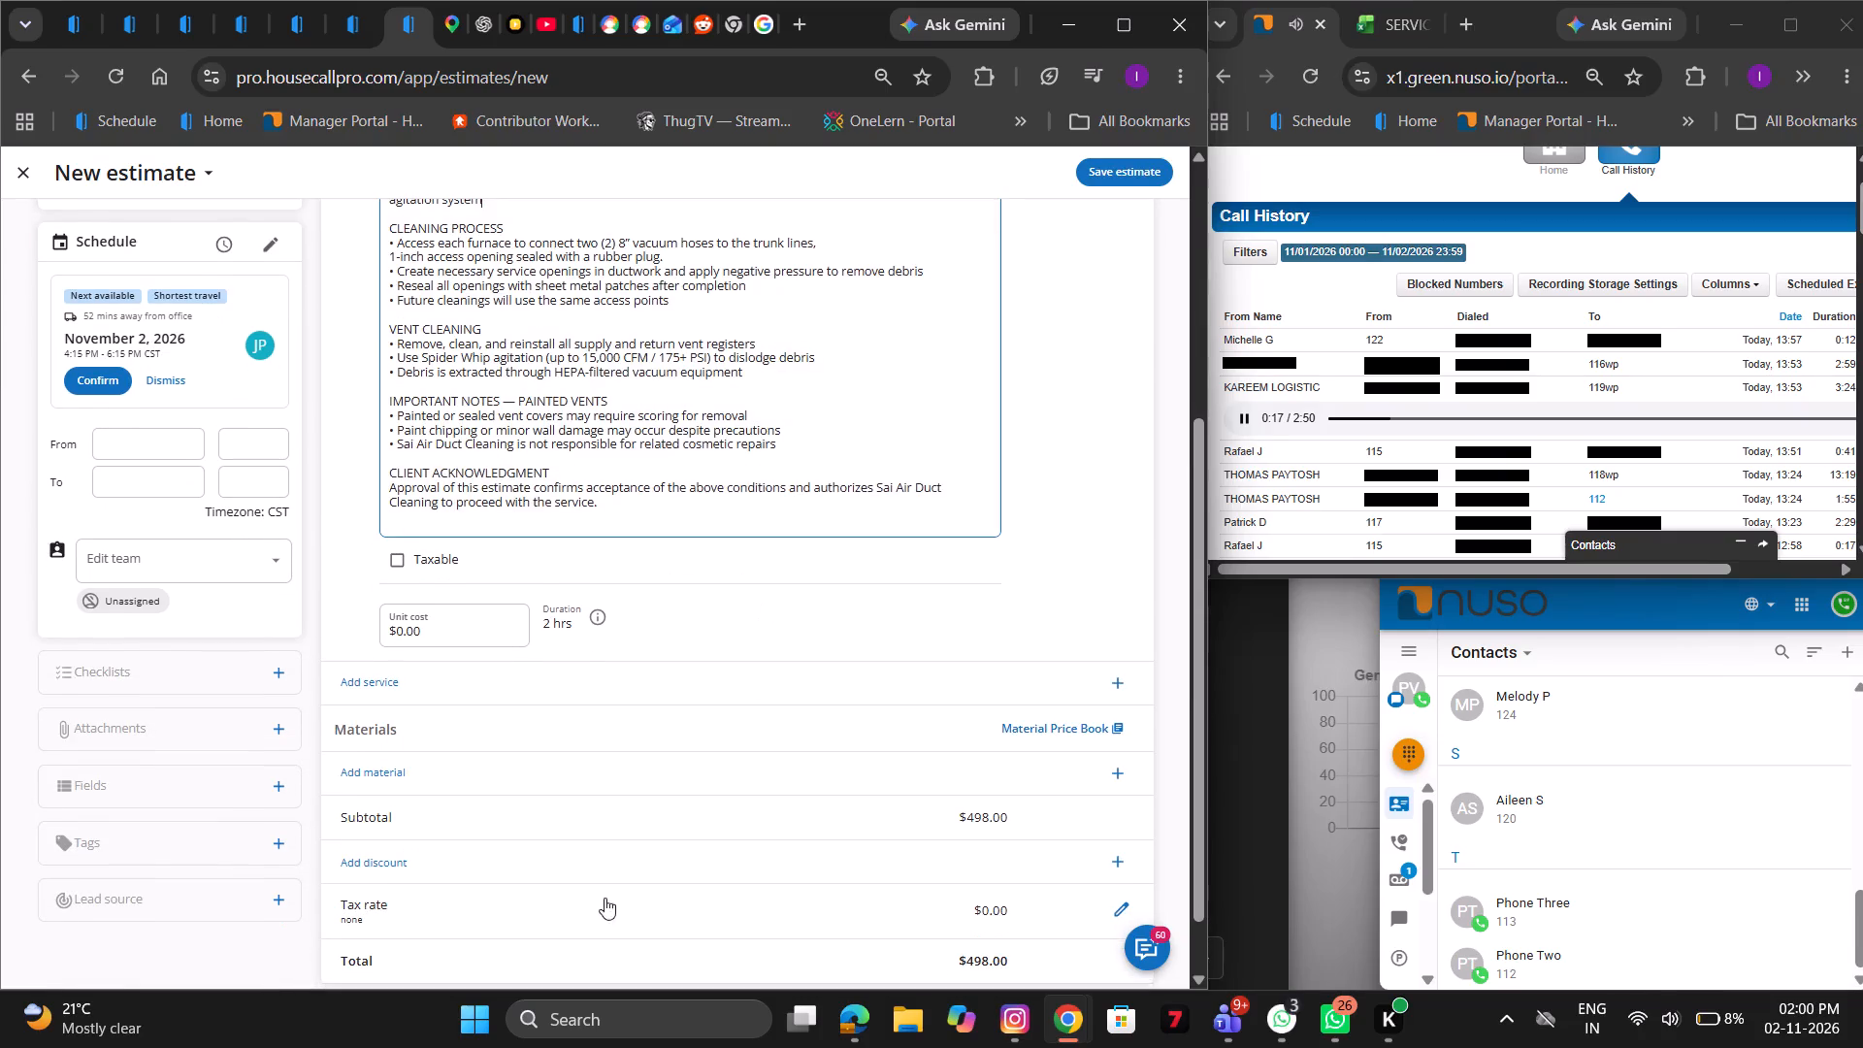
pyautogui.click(575, 858)
pyautogui.click(744, 577)
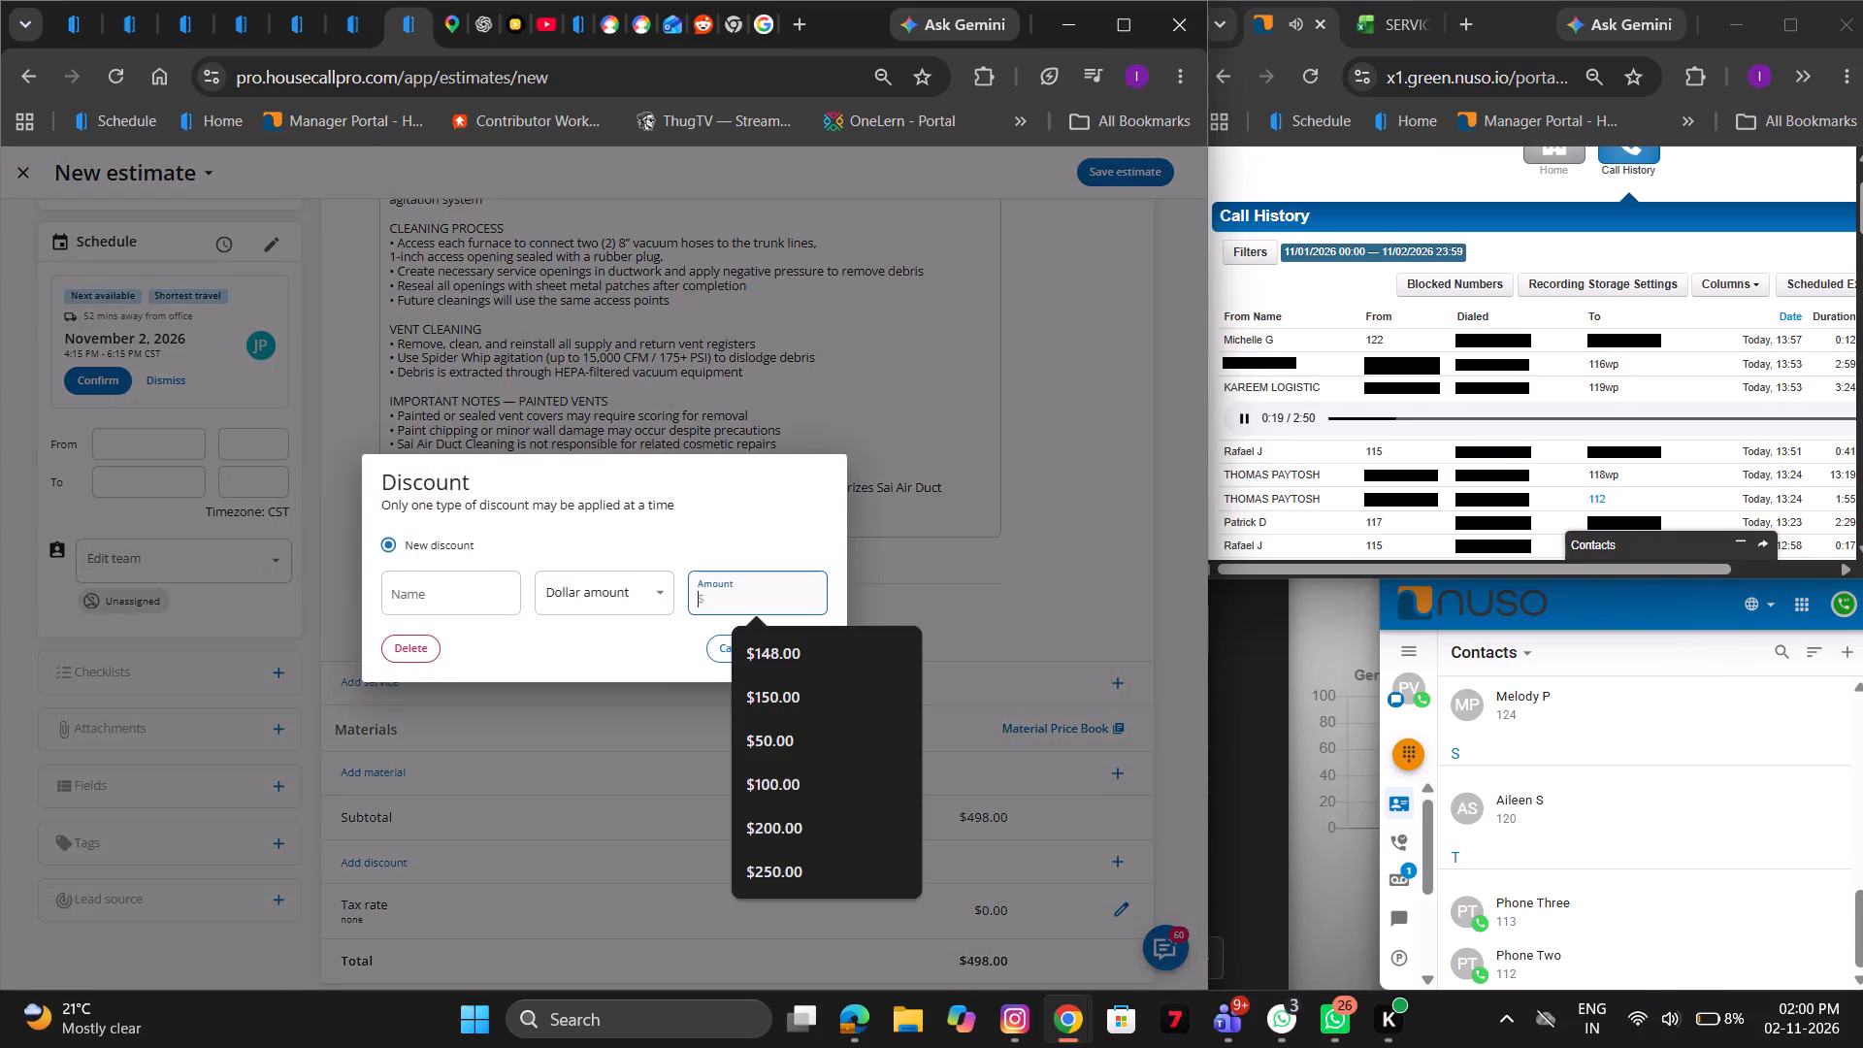
pyautogui.write('148')
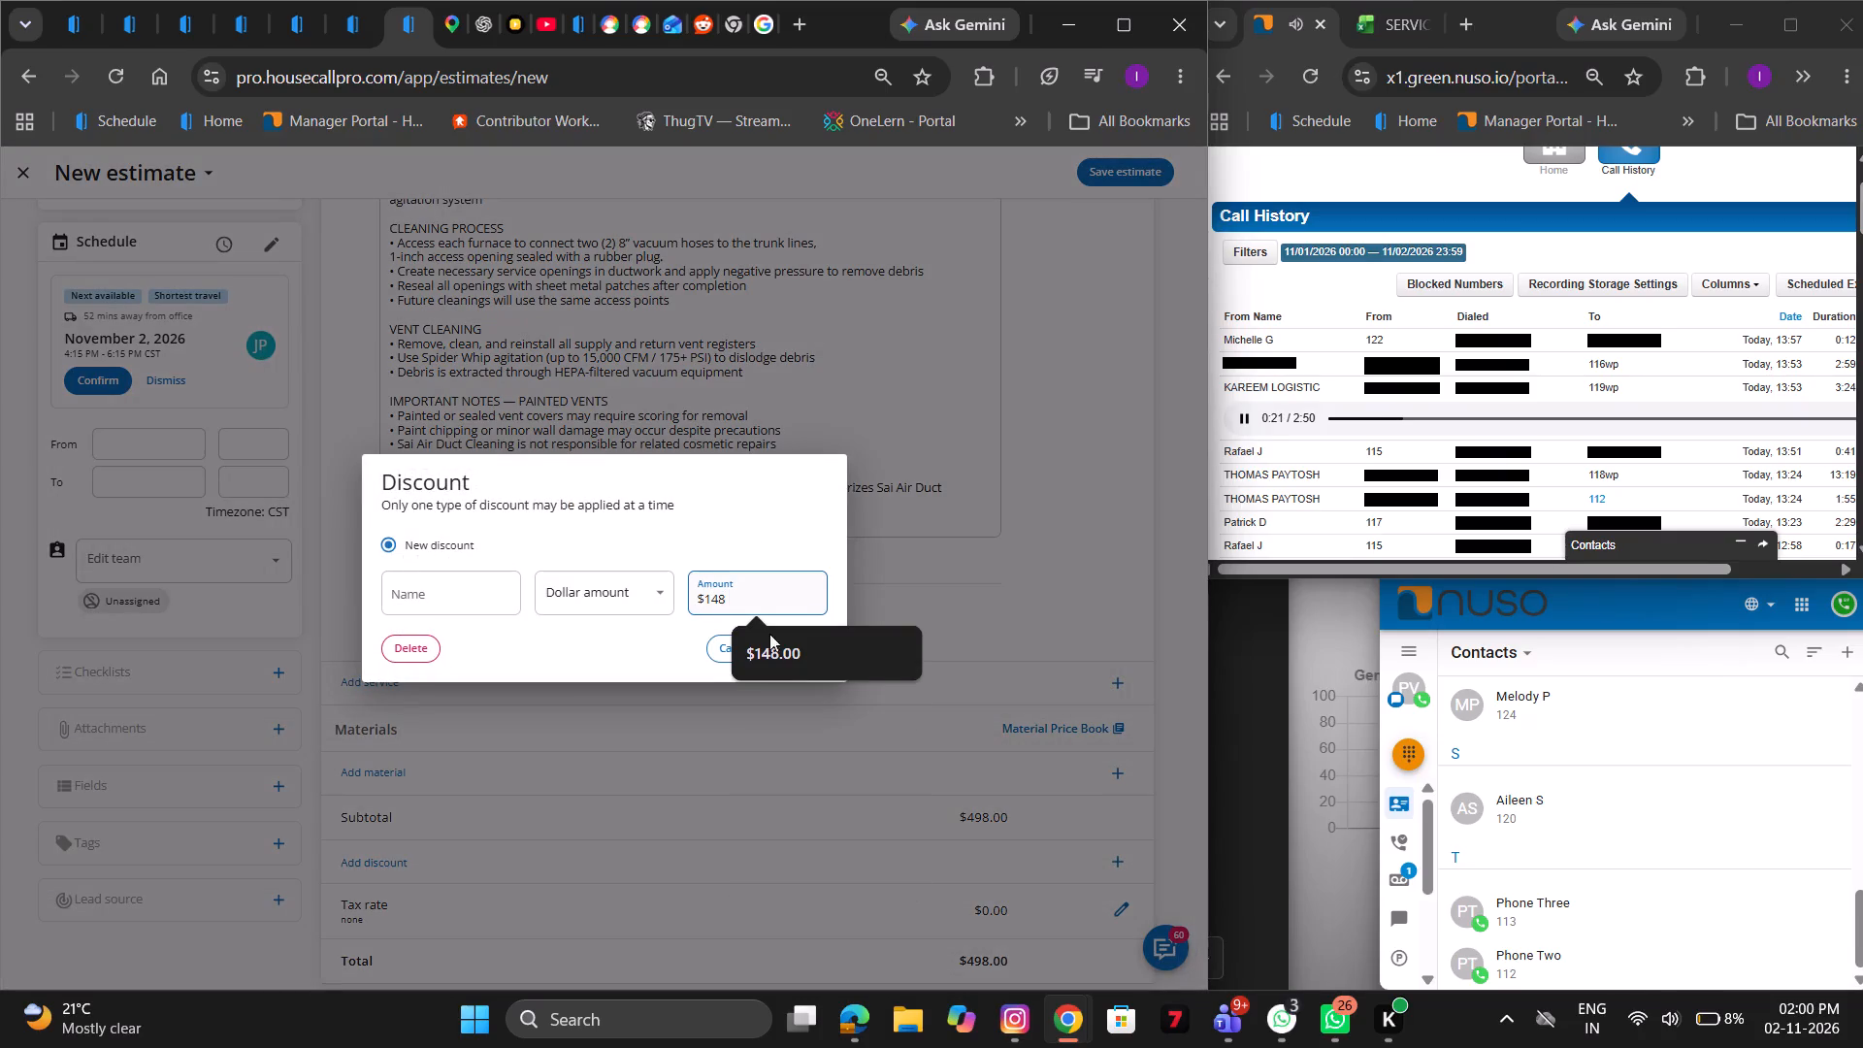
pyautogui.click(787, 667)
pyautogui.click(798, 660)
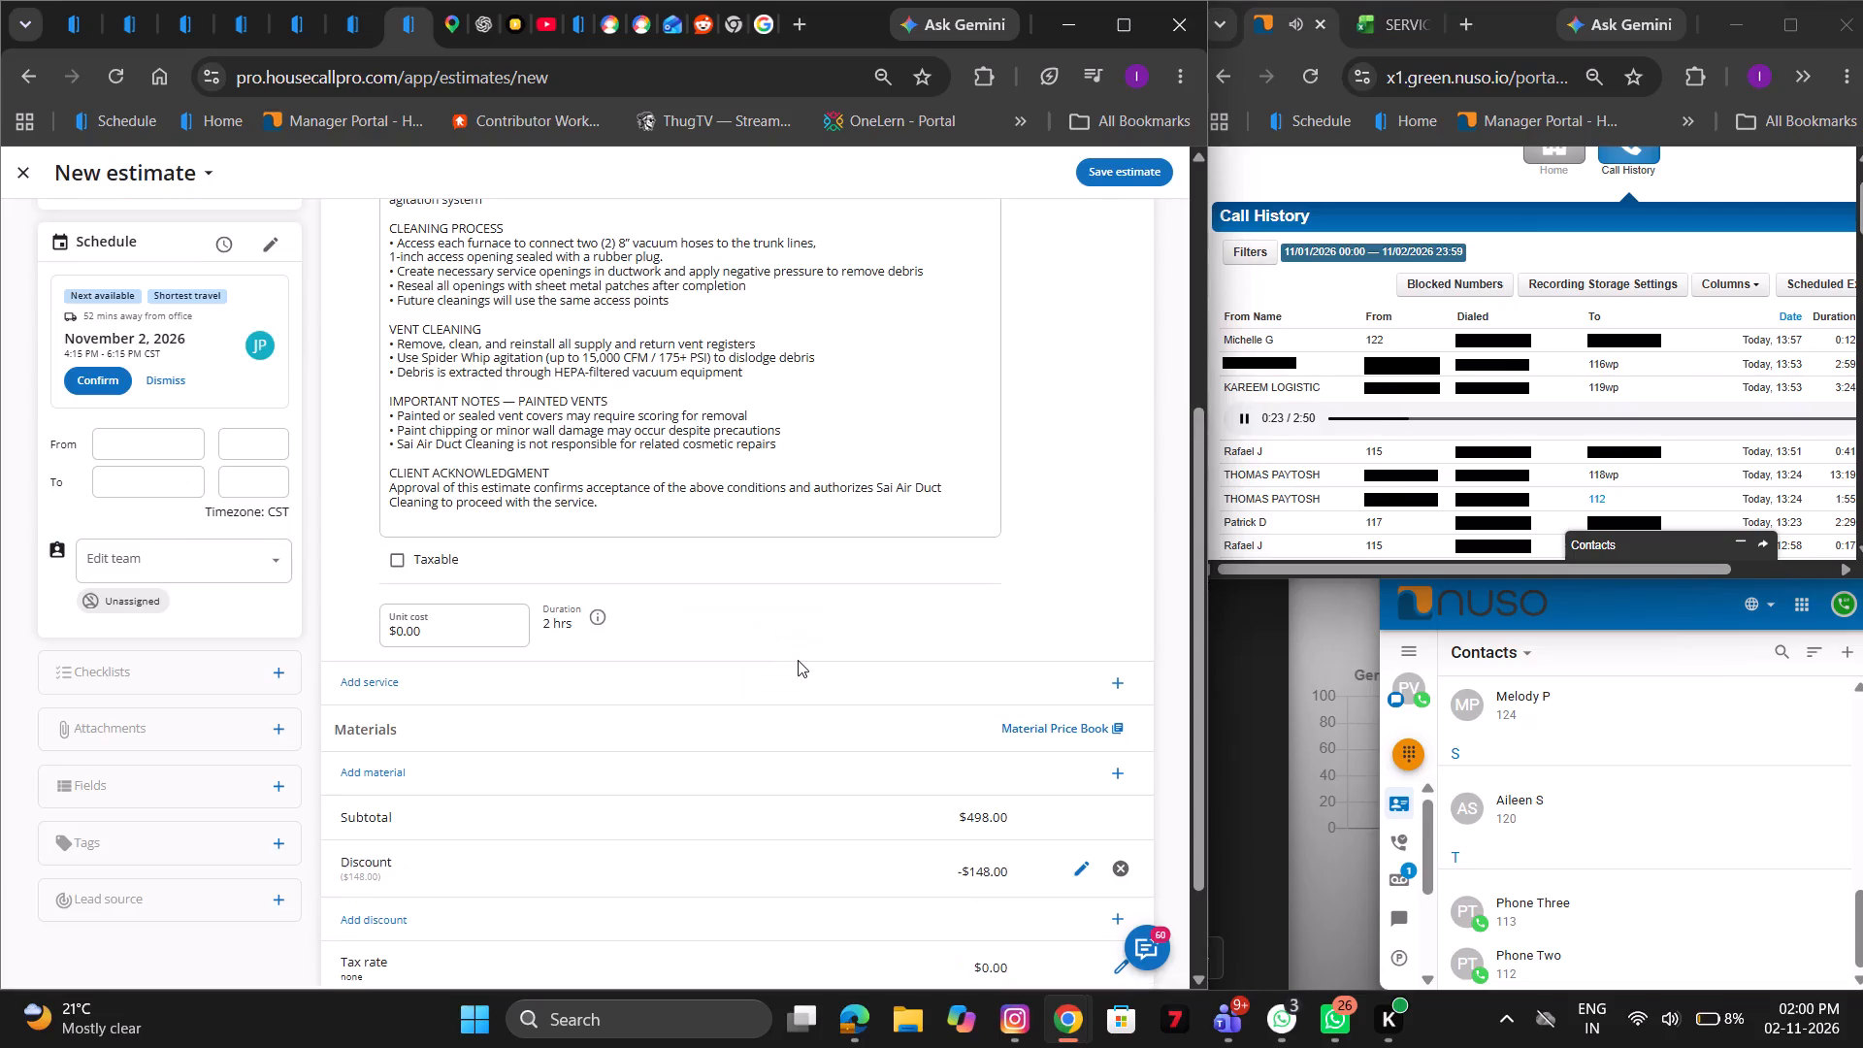
pyautogui.scroll(-2, 1064, 493)
pyautogui.scroll(6, 1064, 493)
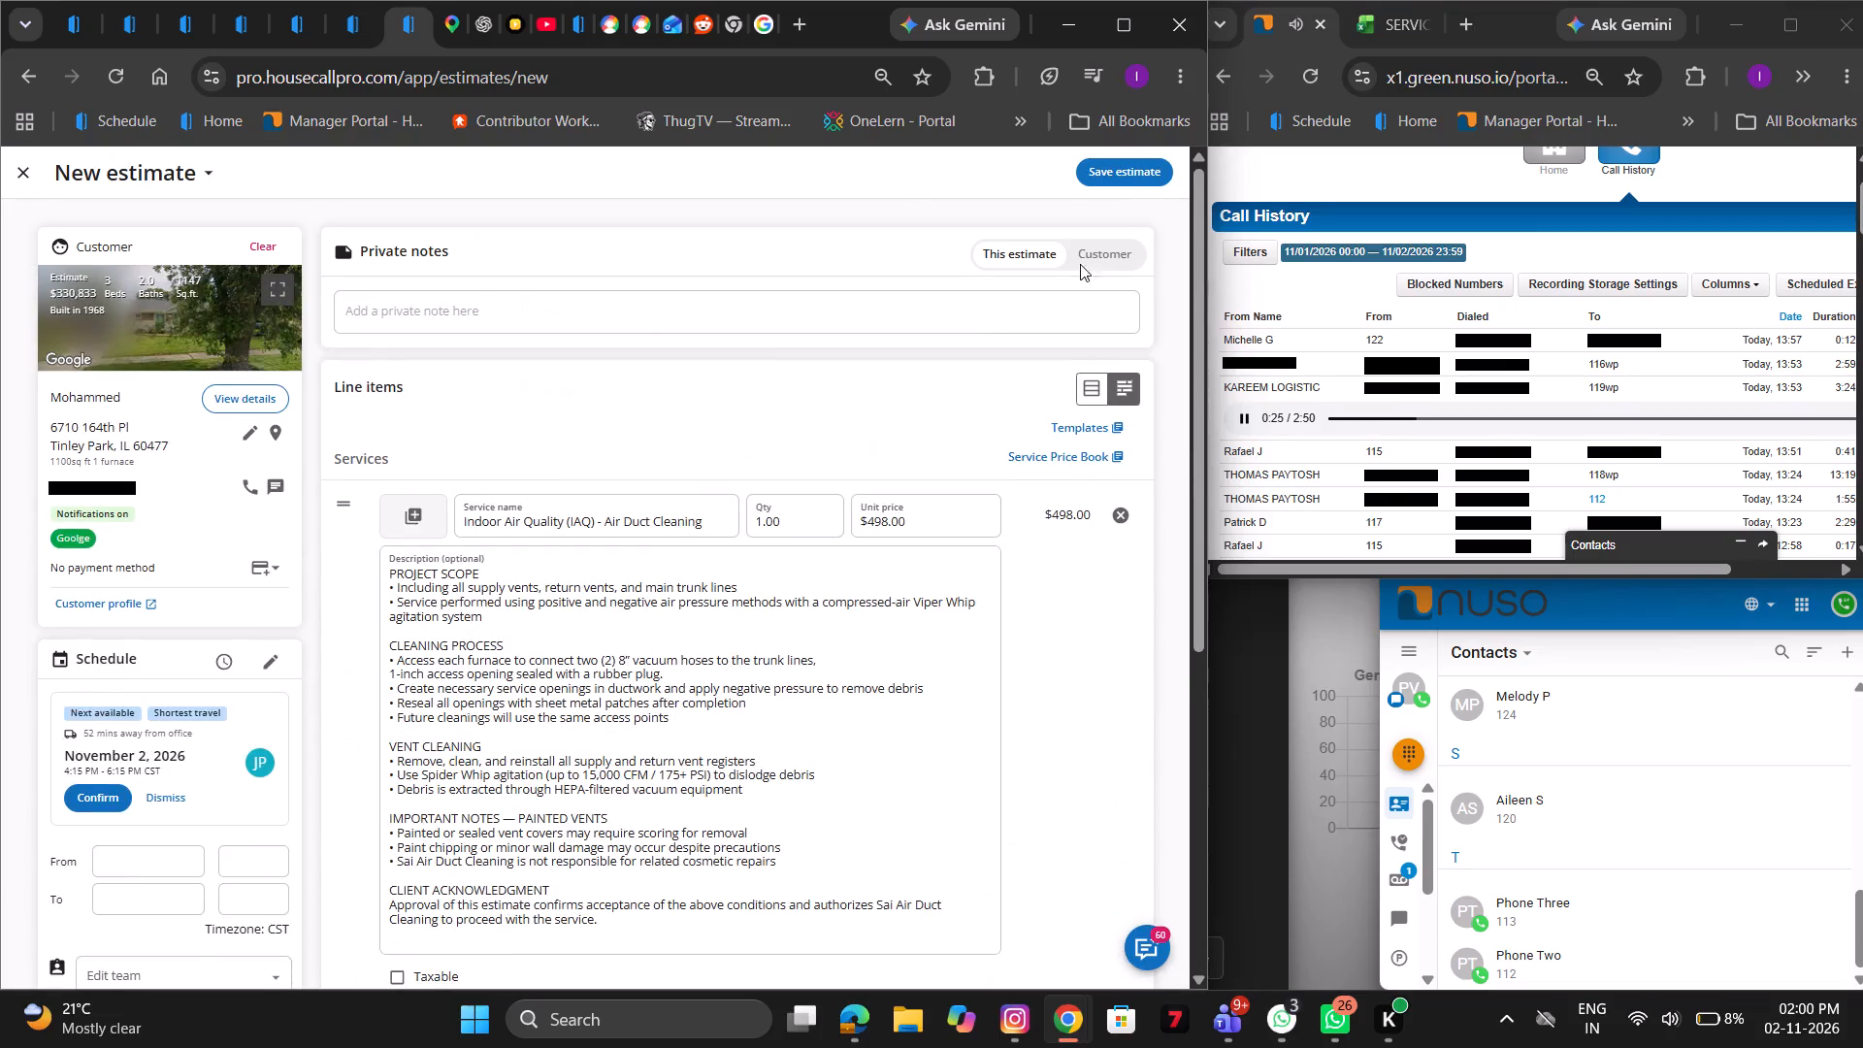
# Save the estimate and send it to the customer by text message only, with the email option turned off.
pyautogui.click(1122, 165)
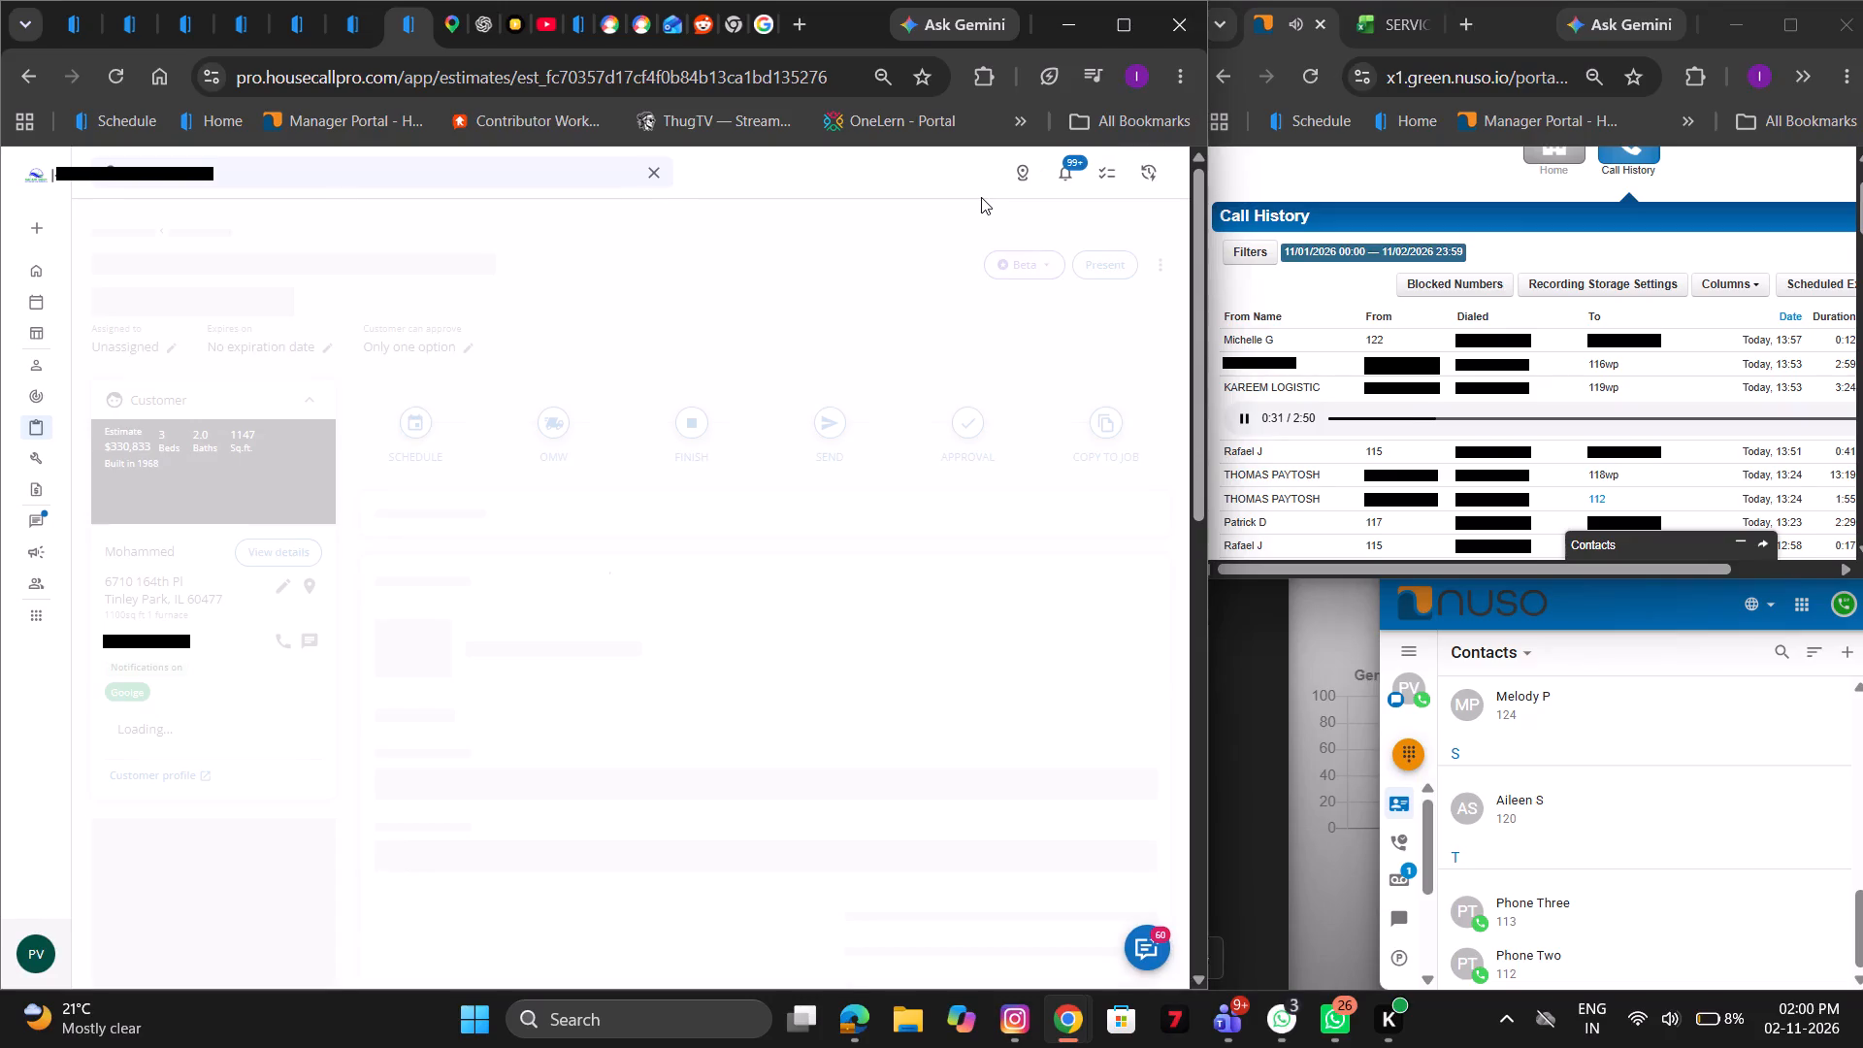
pyautogui.click(1108, 259)
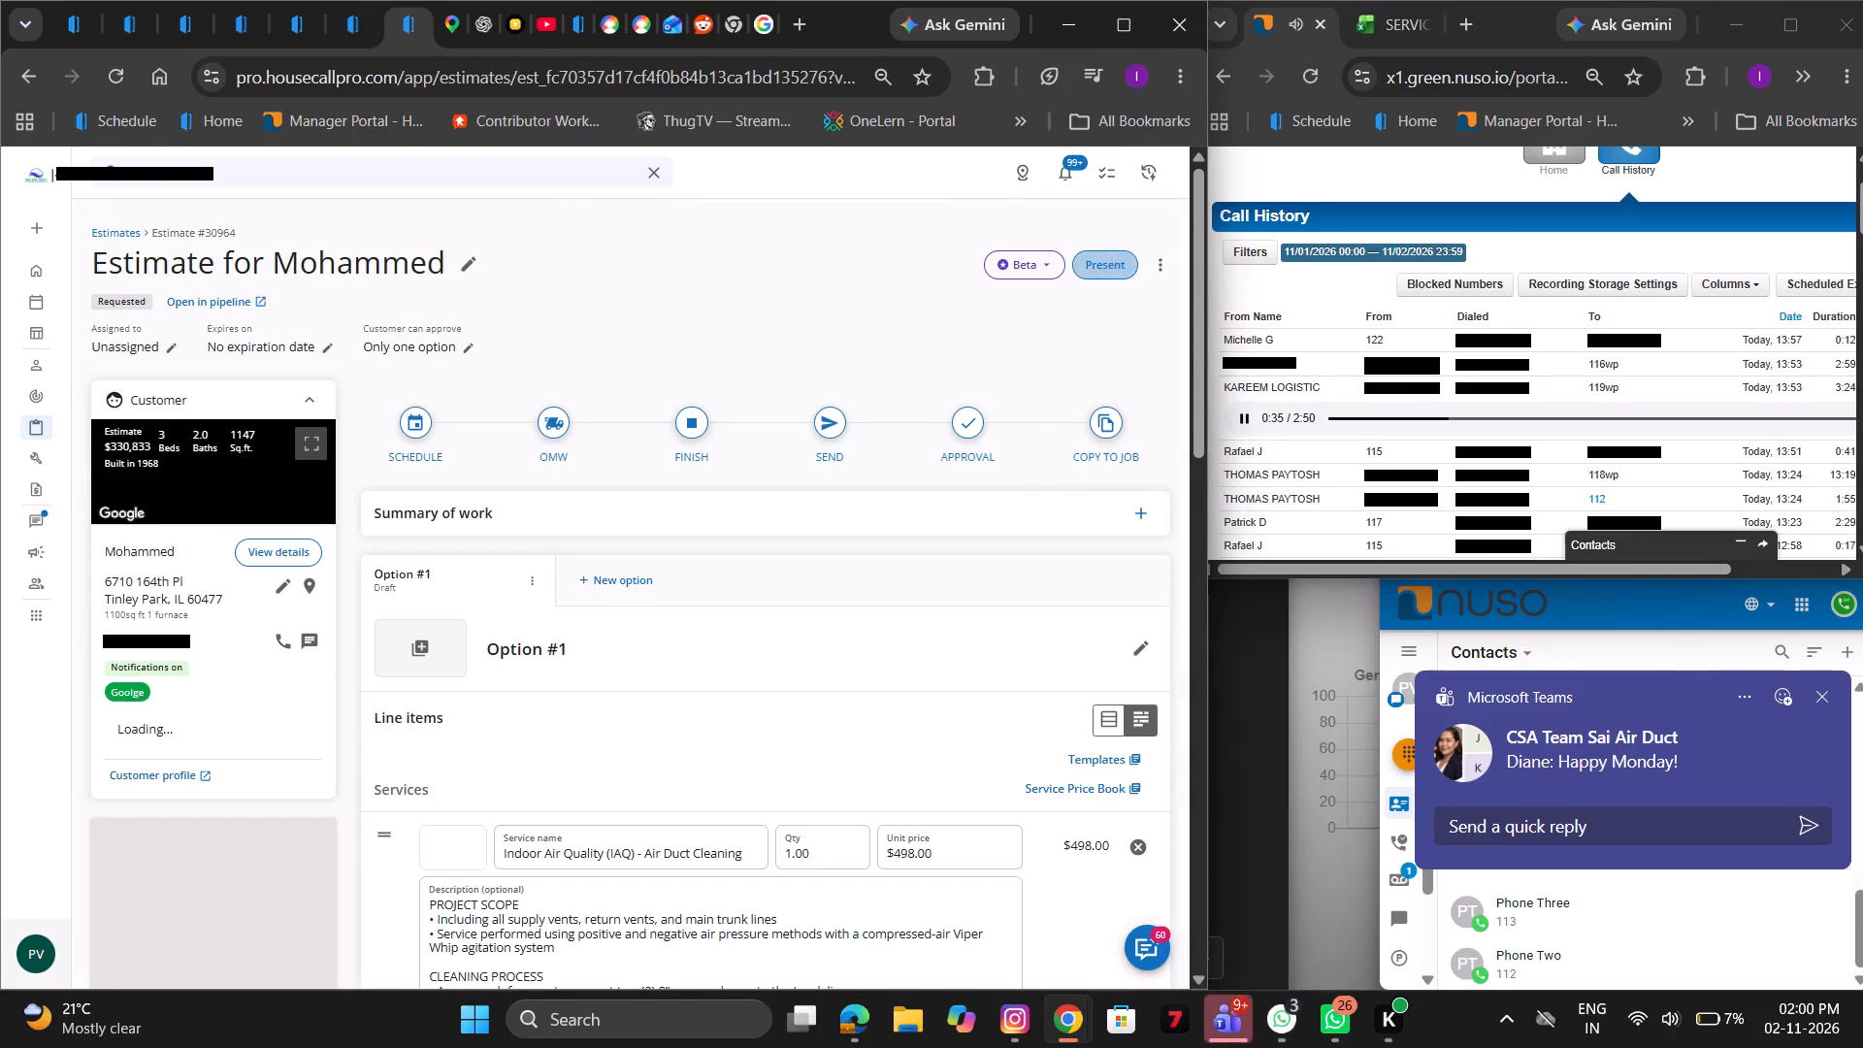
pyautogui.click(1157, 173)
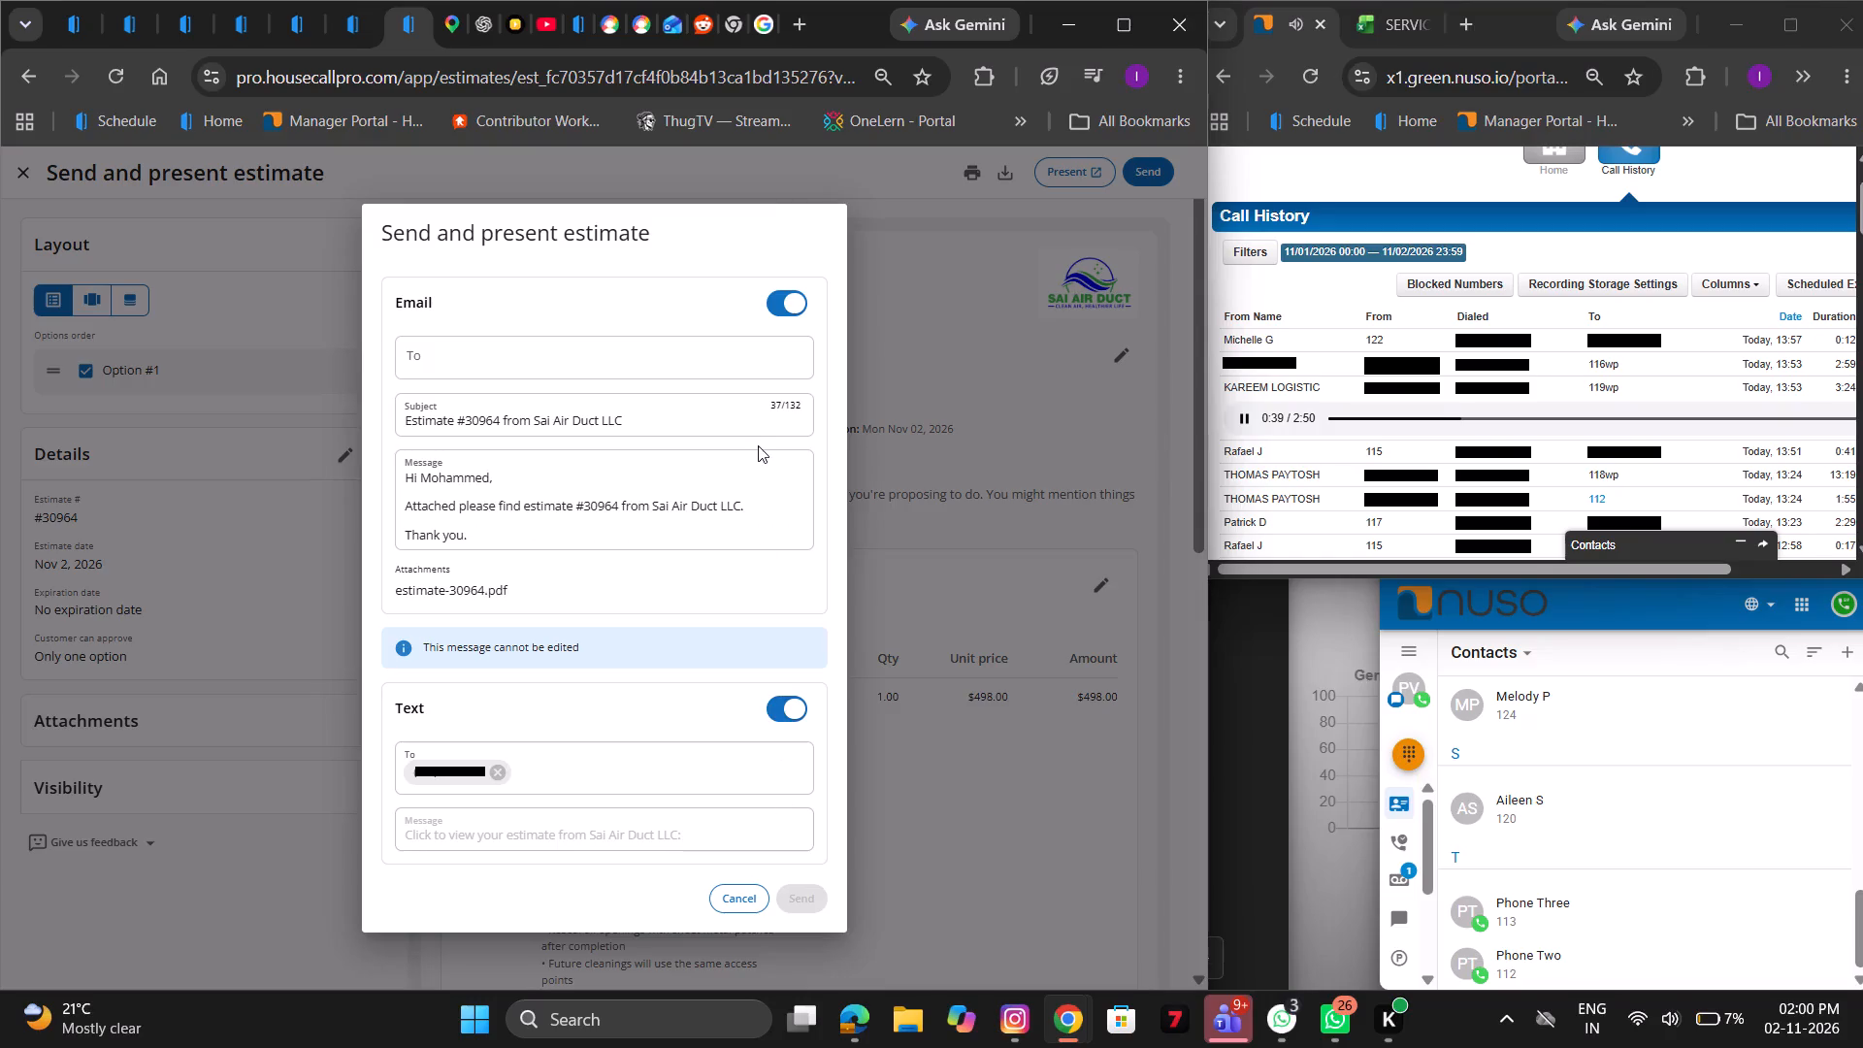
pyautogui.click(795, 297)
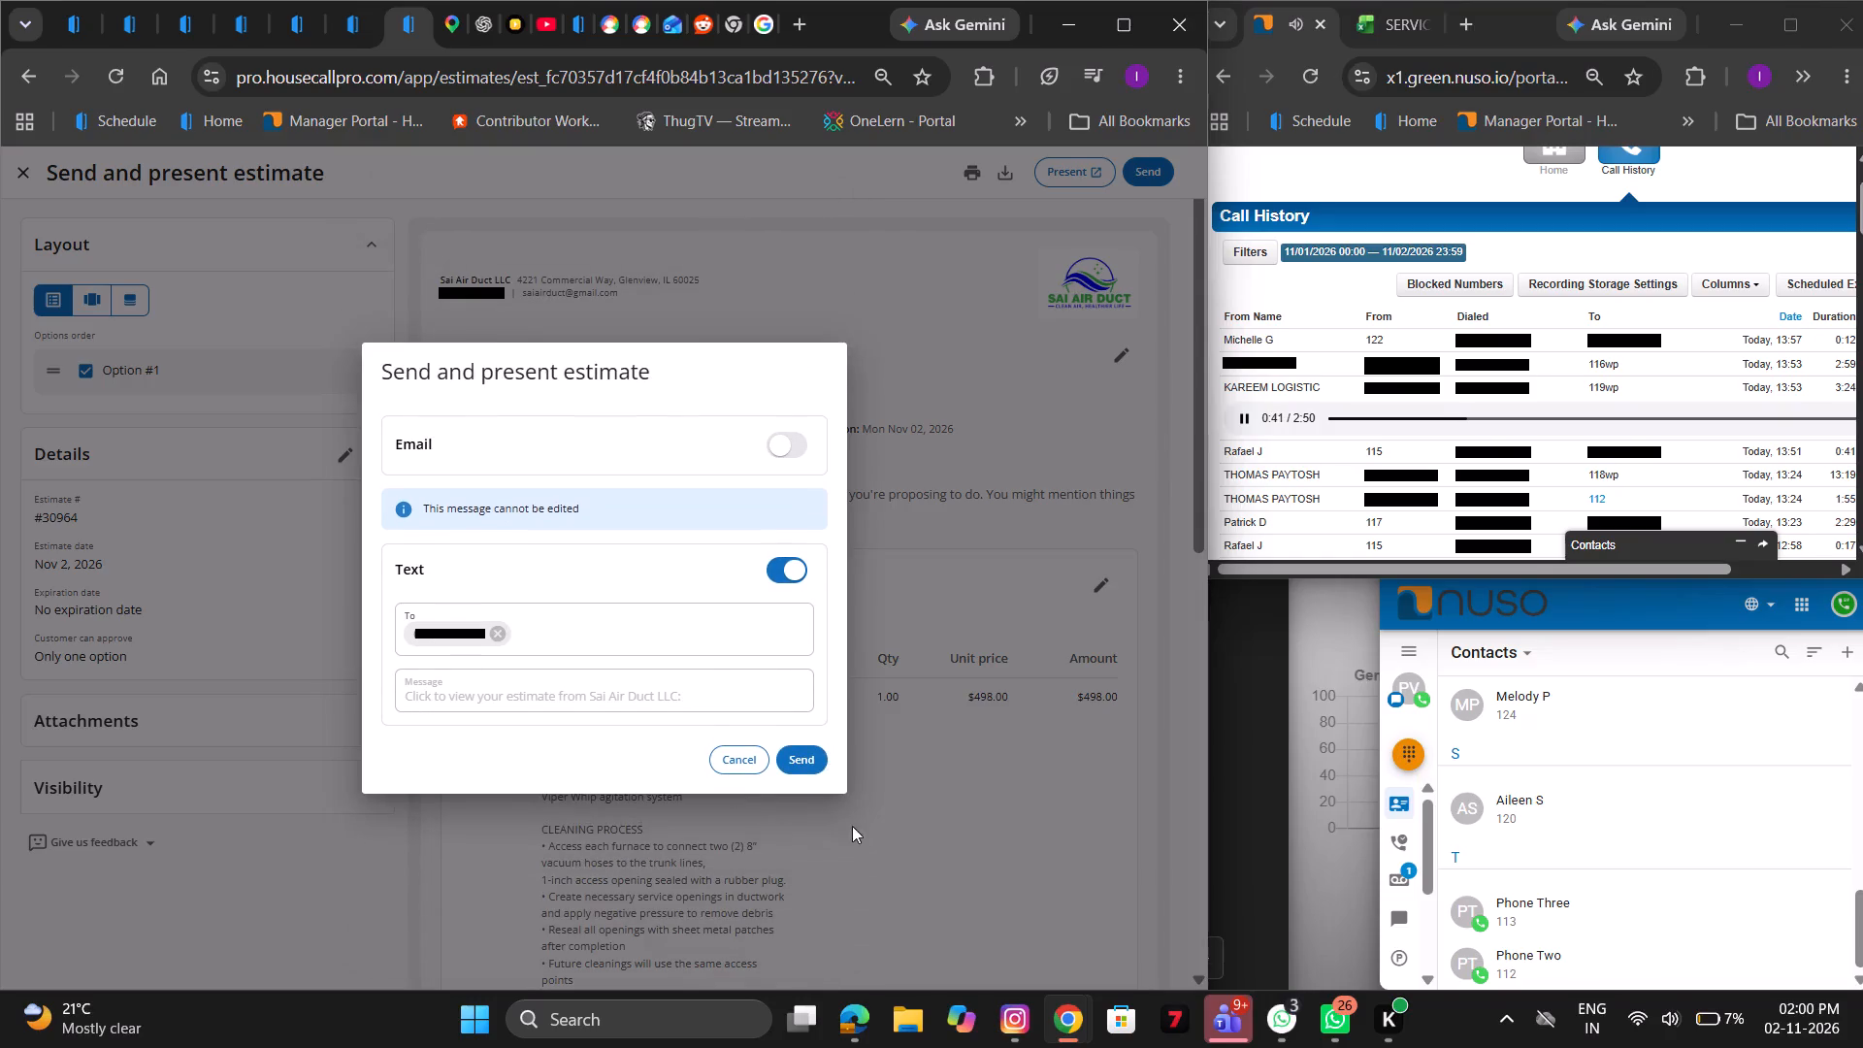
pyautogui.click(801, 767)
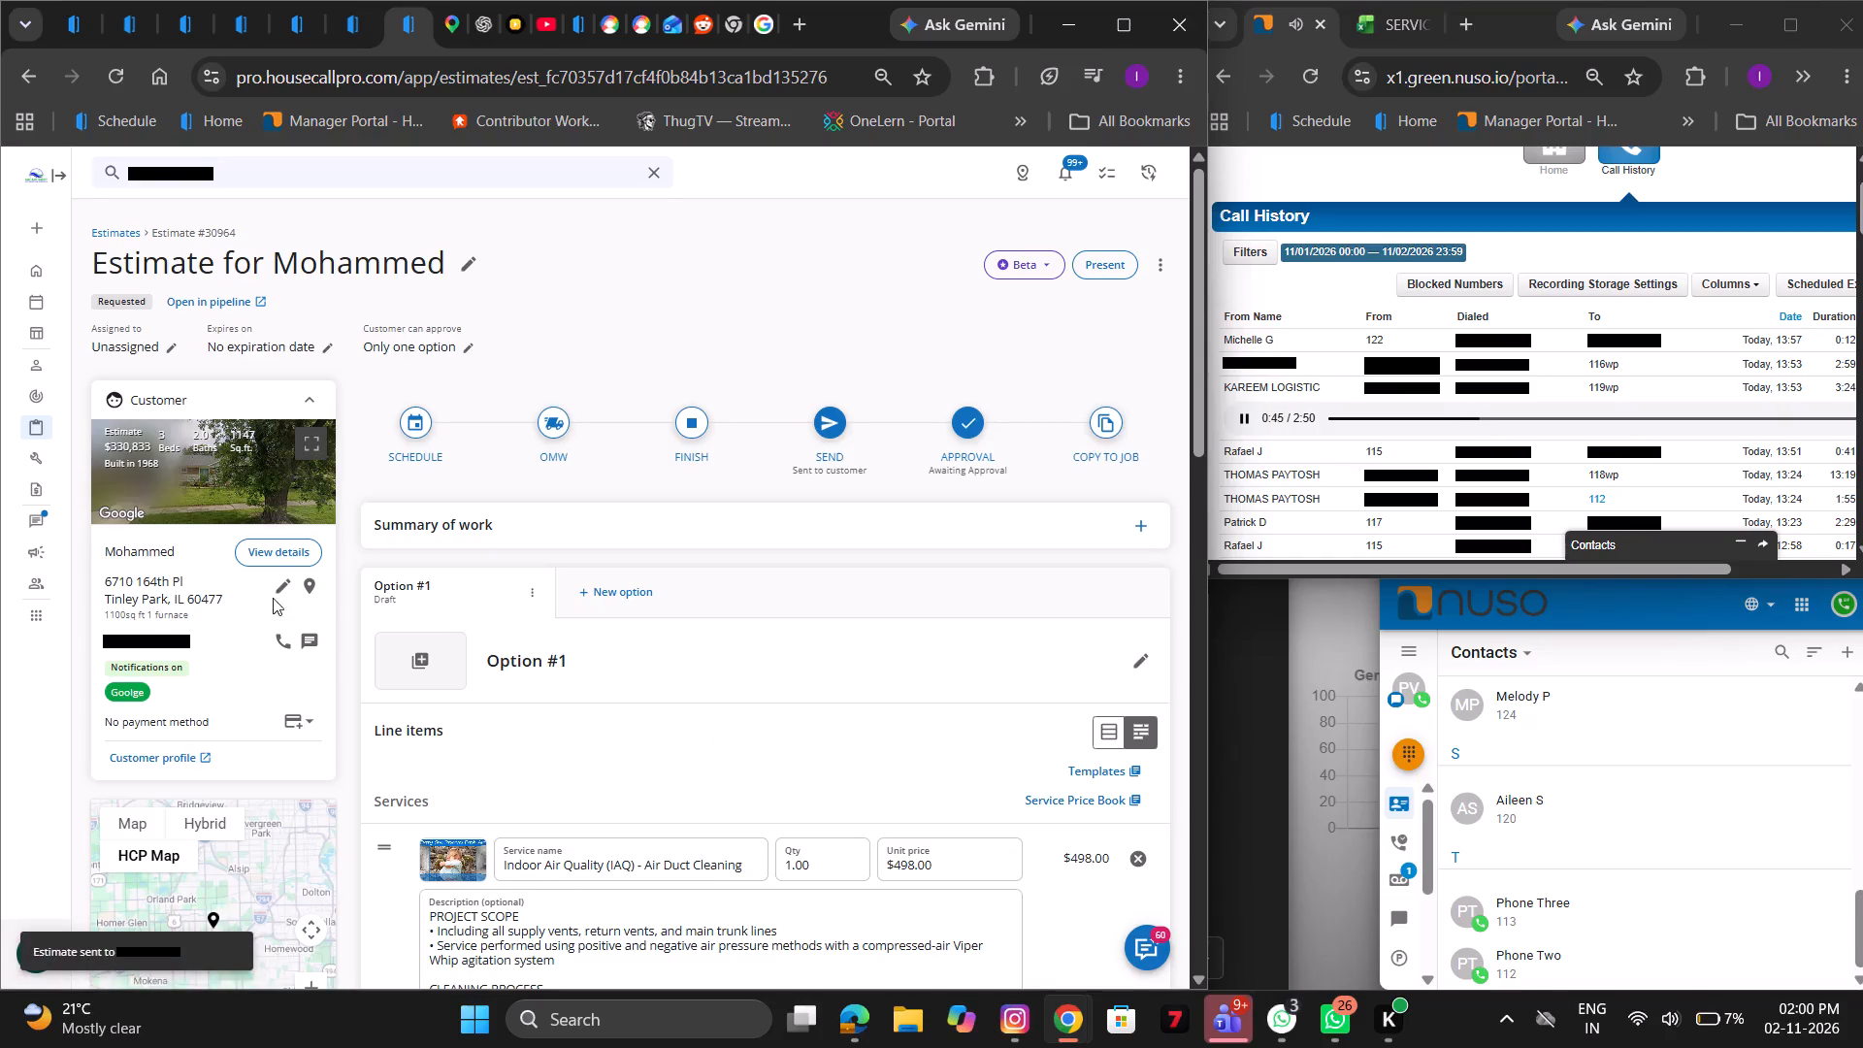
# Start a private note on the estimate: "Customer is looking for air duct cleaning. 1100sq ft 1 furnace. I explained him about the service and".
pyautogui.scroll(-3, 282, 591)
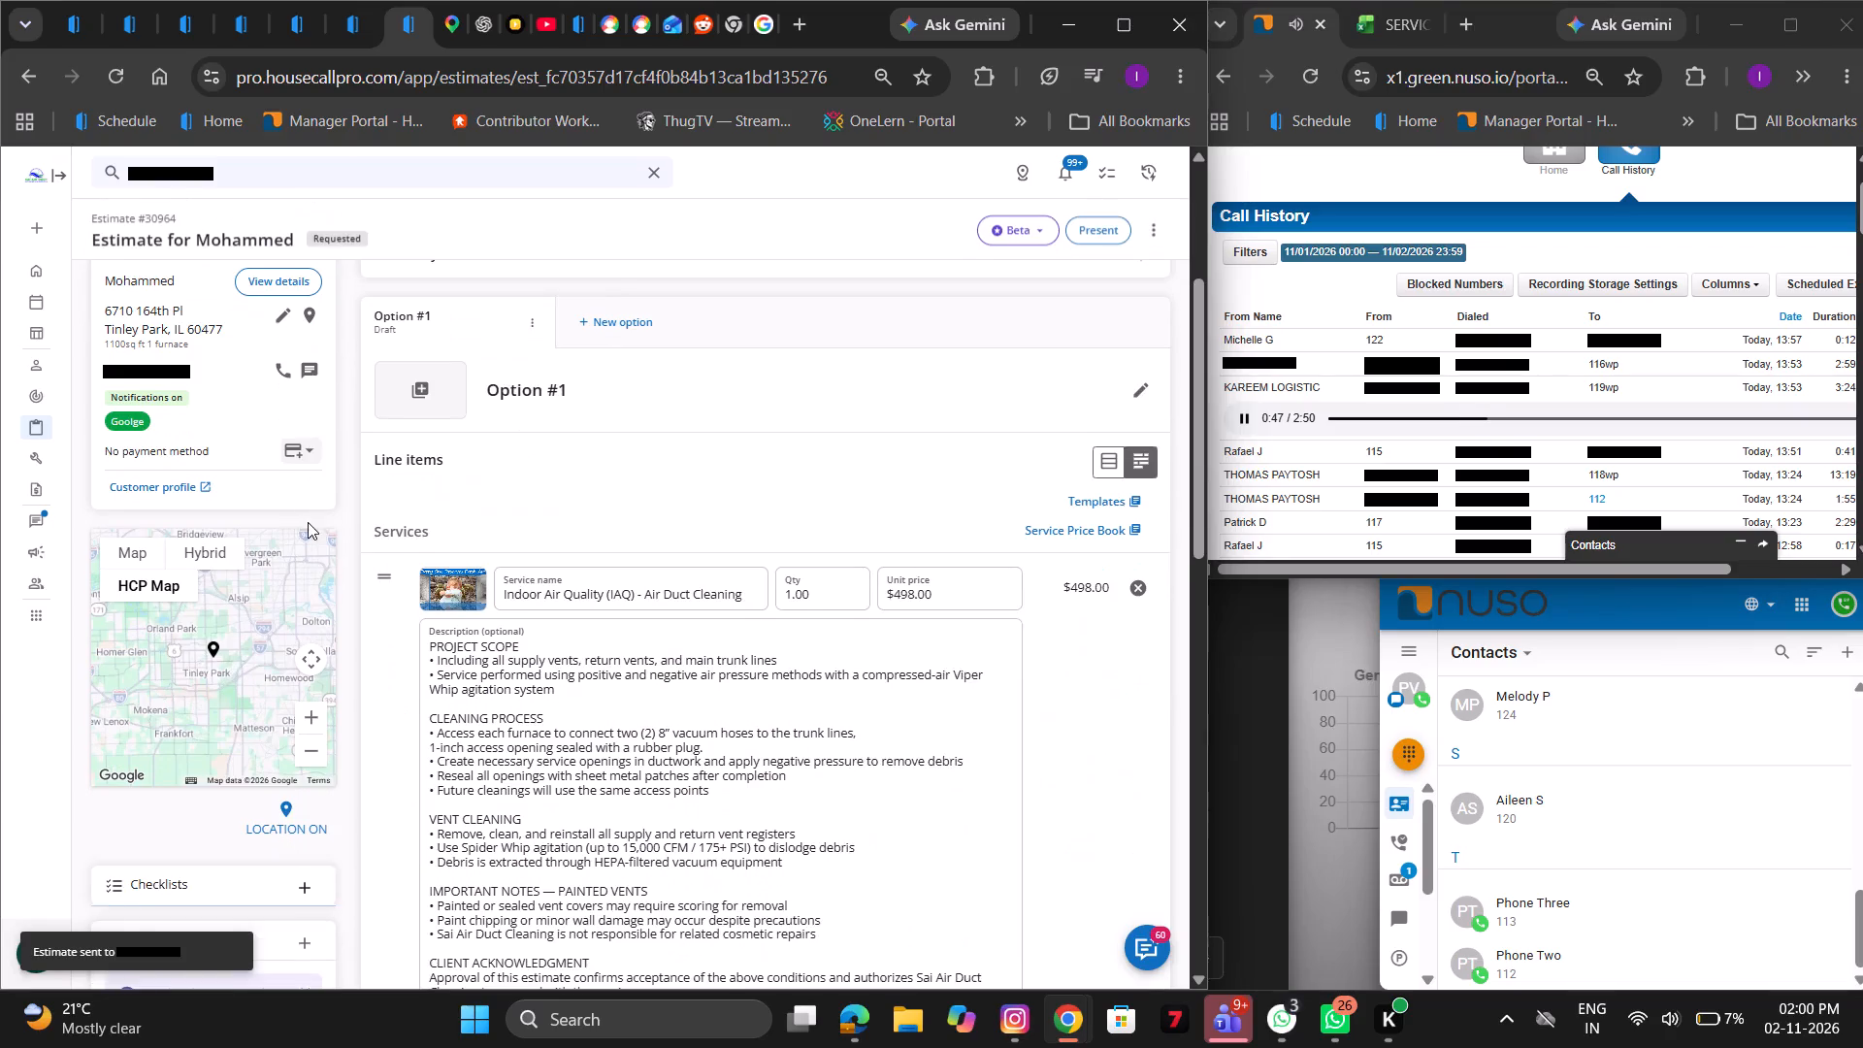
pyautogui.scroll(-2, 351, 455)
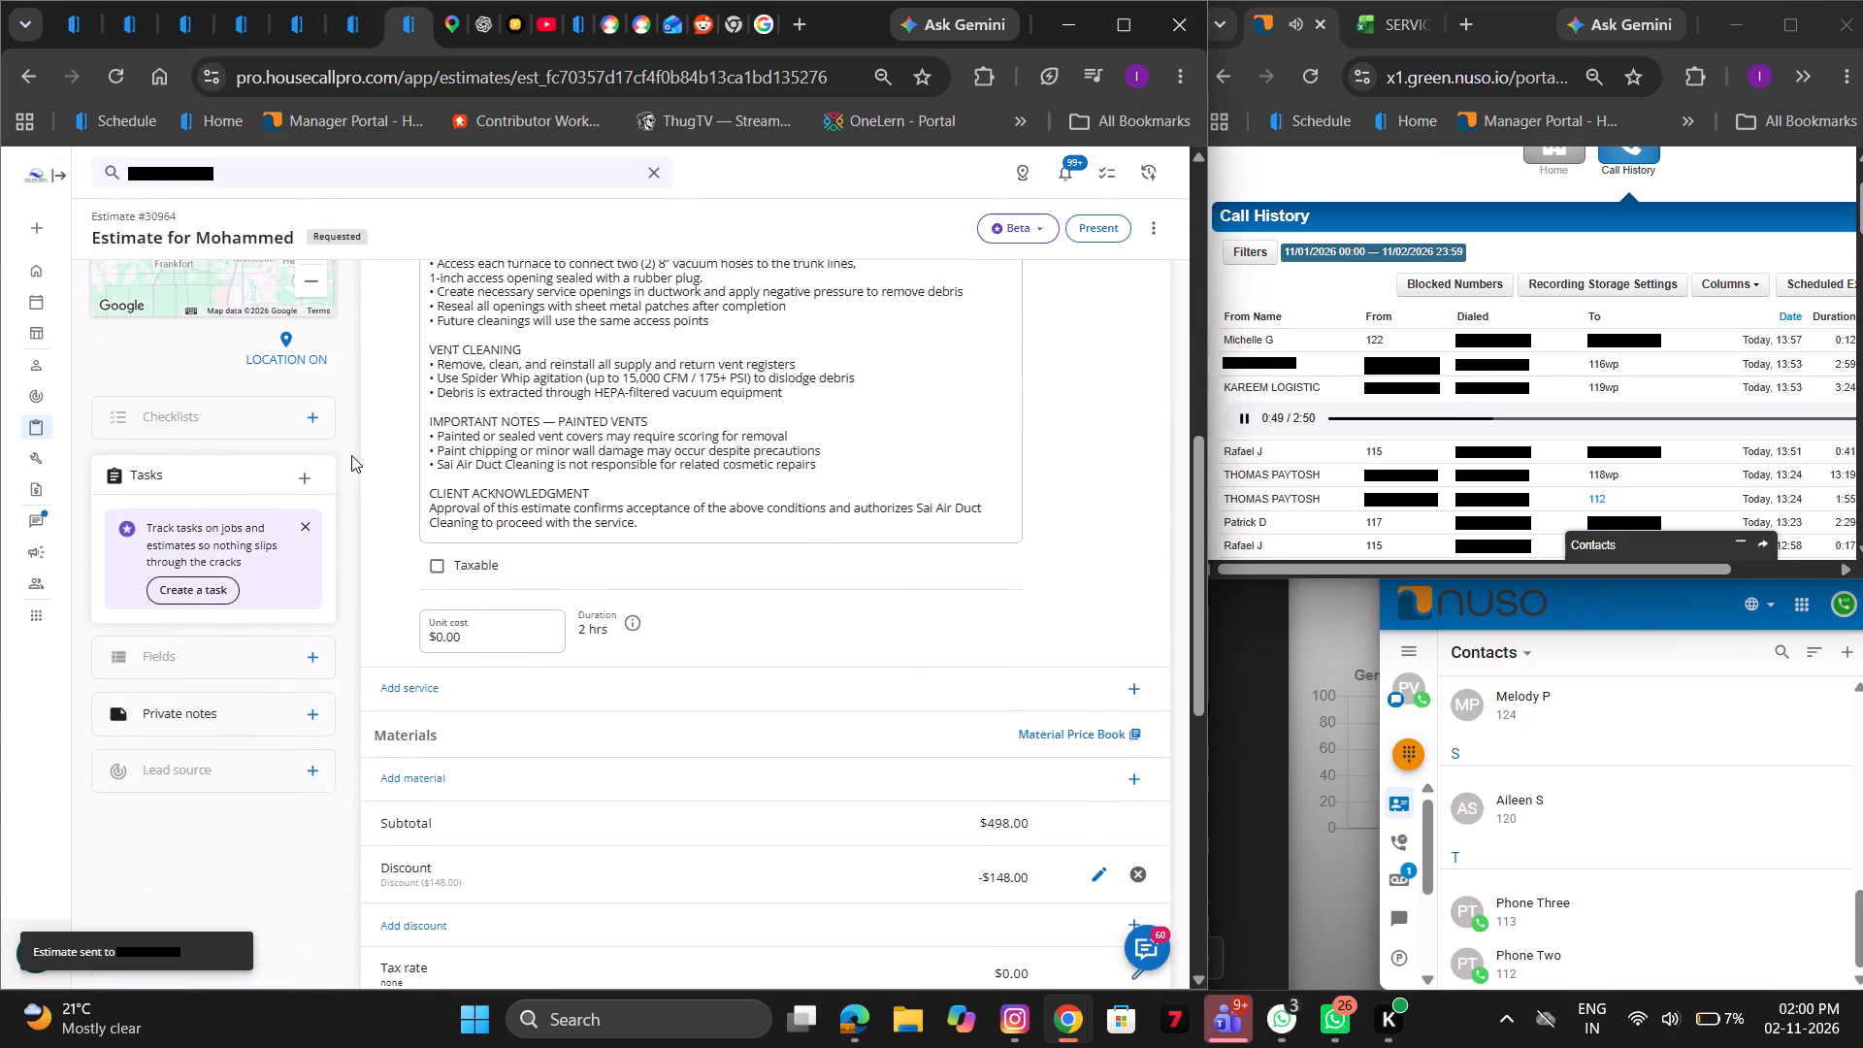
pyautogui.scroll(-1, 351, 455)
pyautogui.click(289, 382)
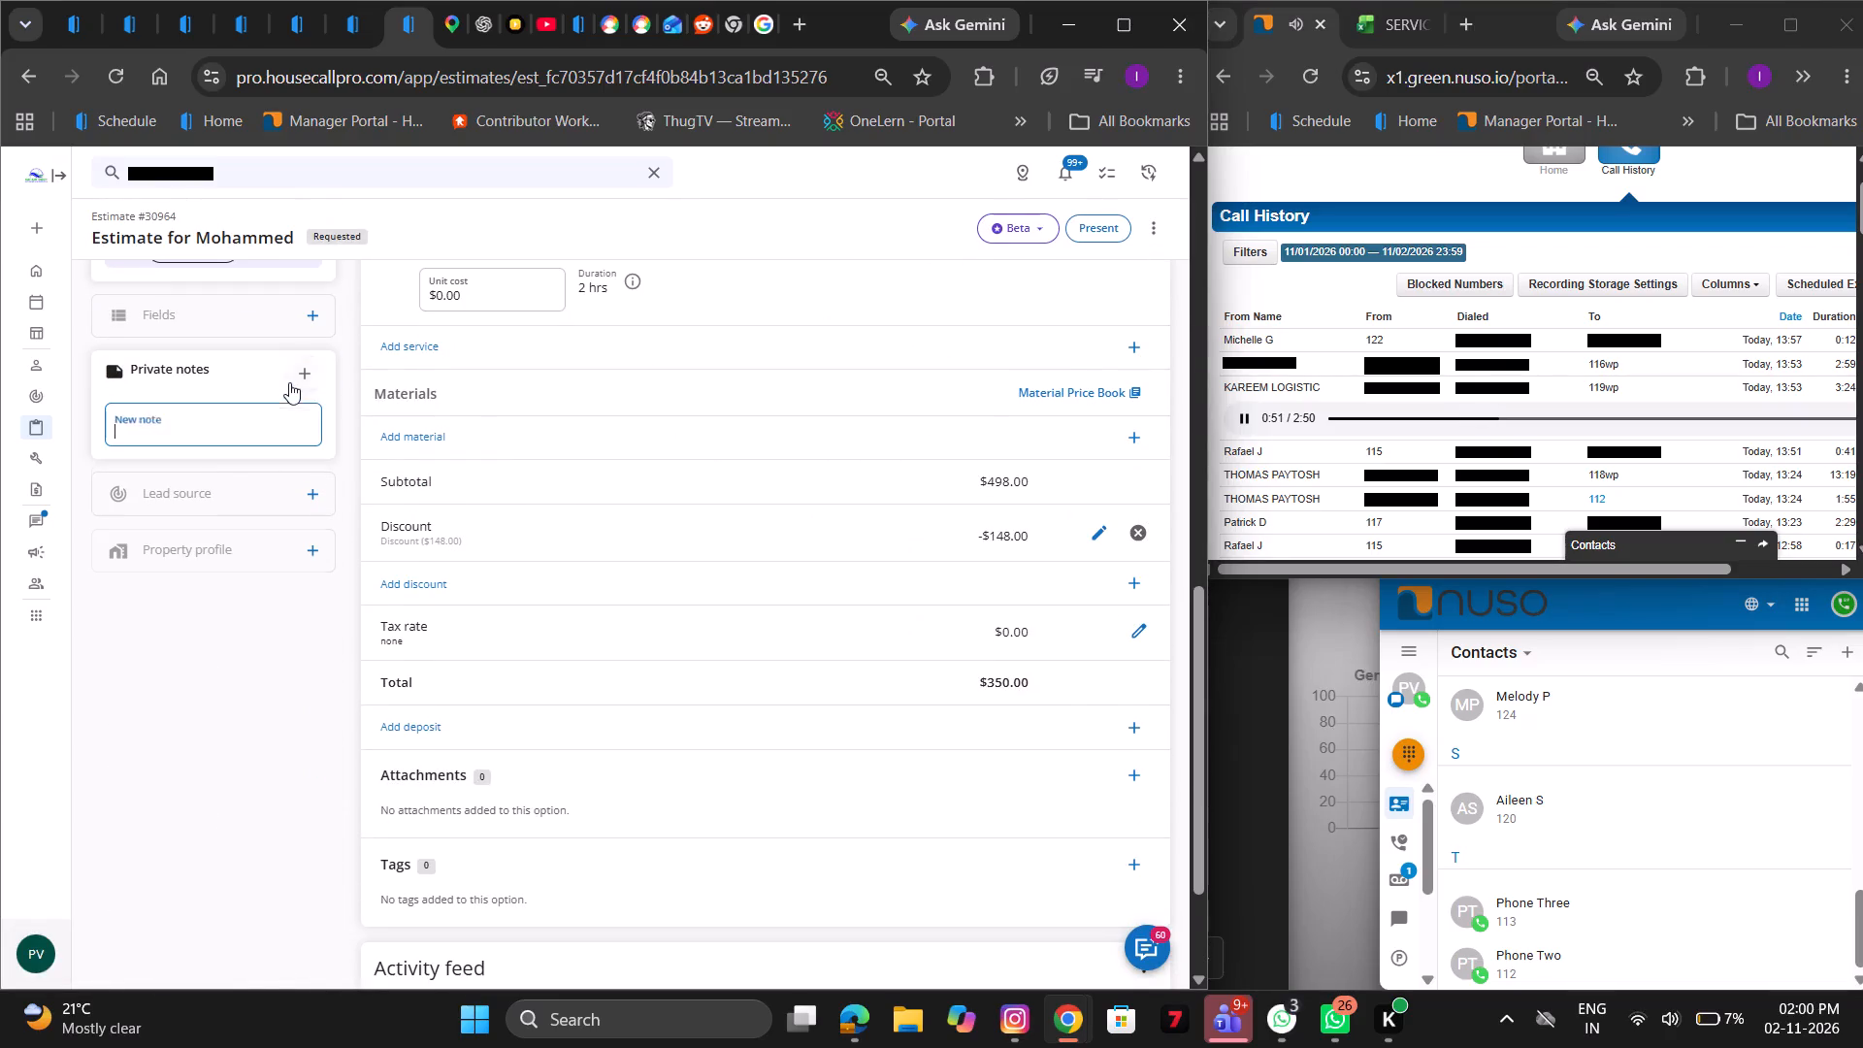
pyautogui.write('Customer is looking for air duct cleaning')
pyautogui.write('.')
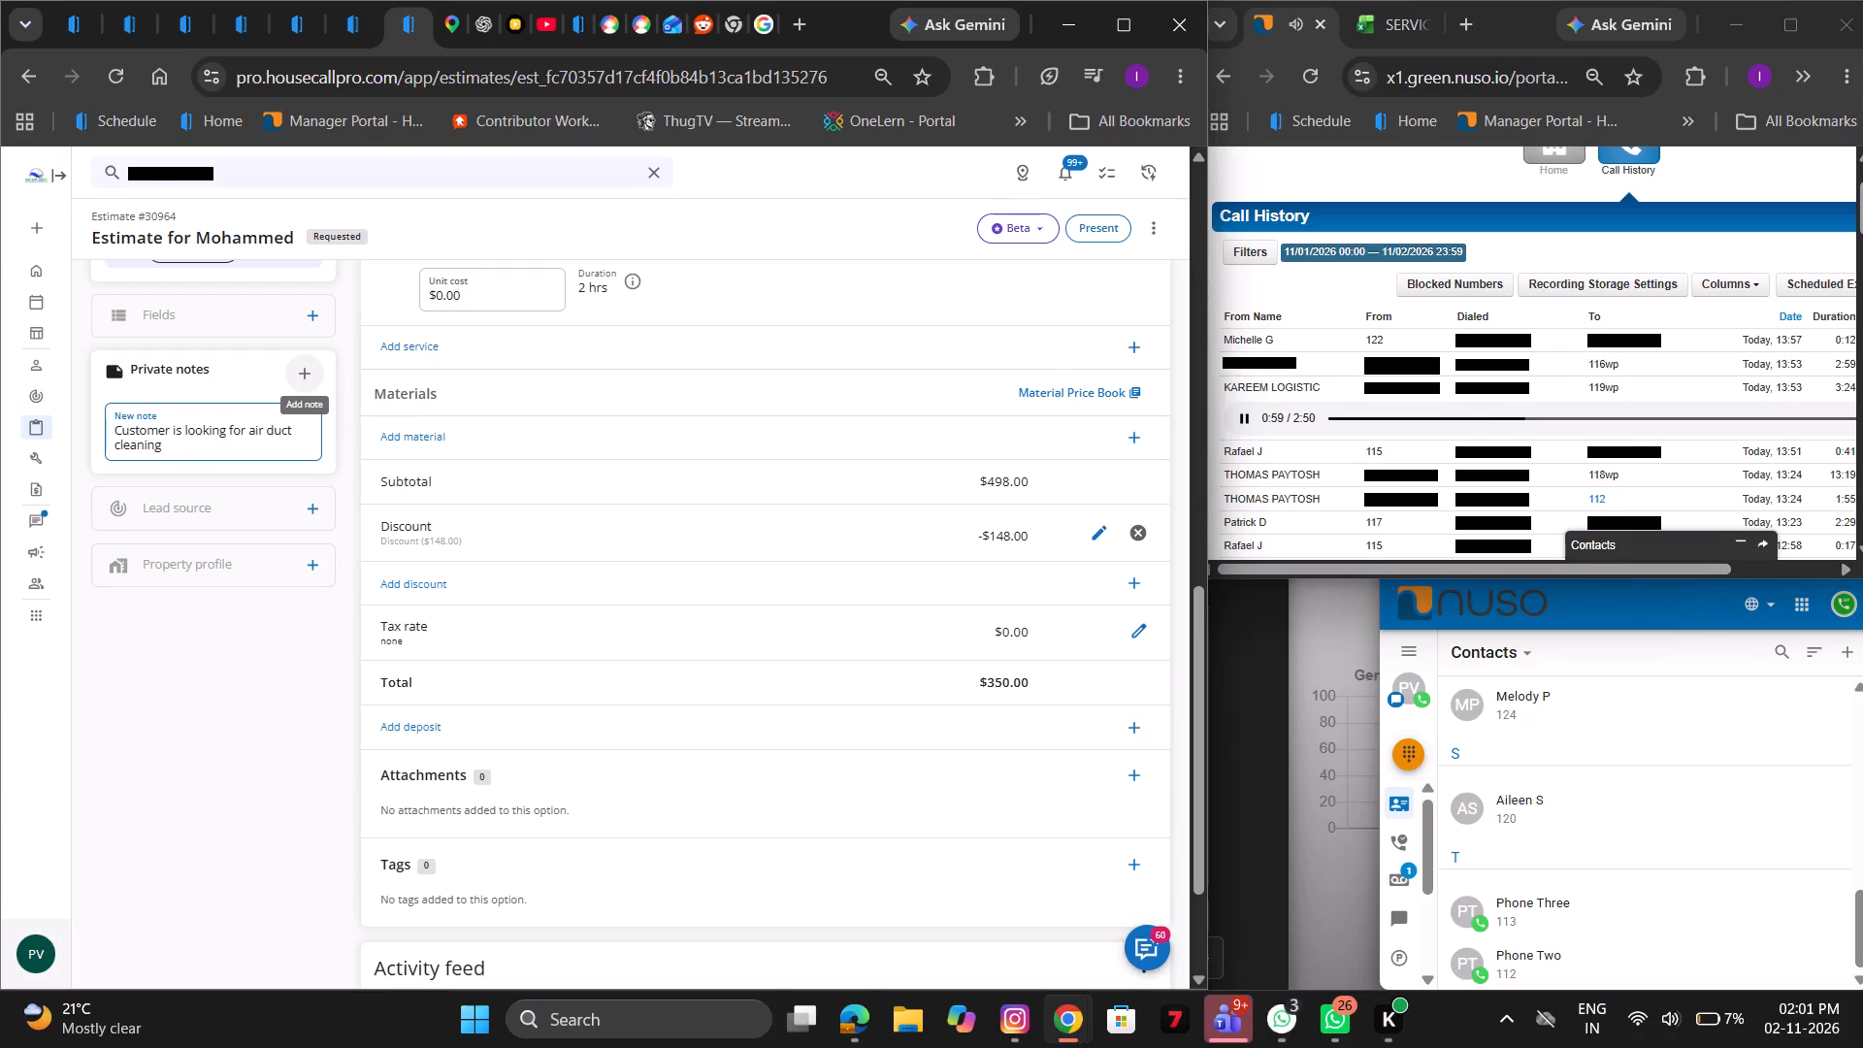
pyautogui.press('space')
pyautogui.write('1100sq ft 1 furnace')
pyautogui.write('. I explained him about the service')
pyautogui.press('space')
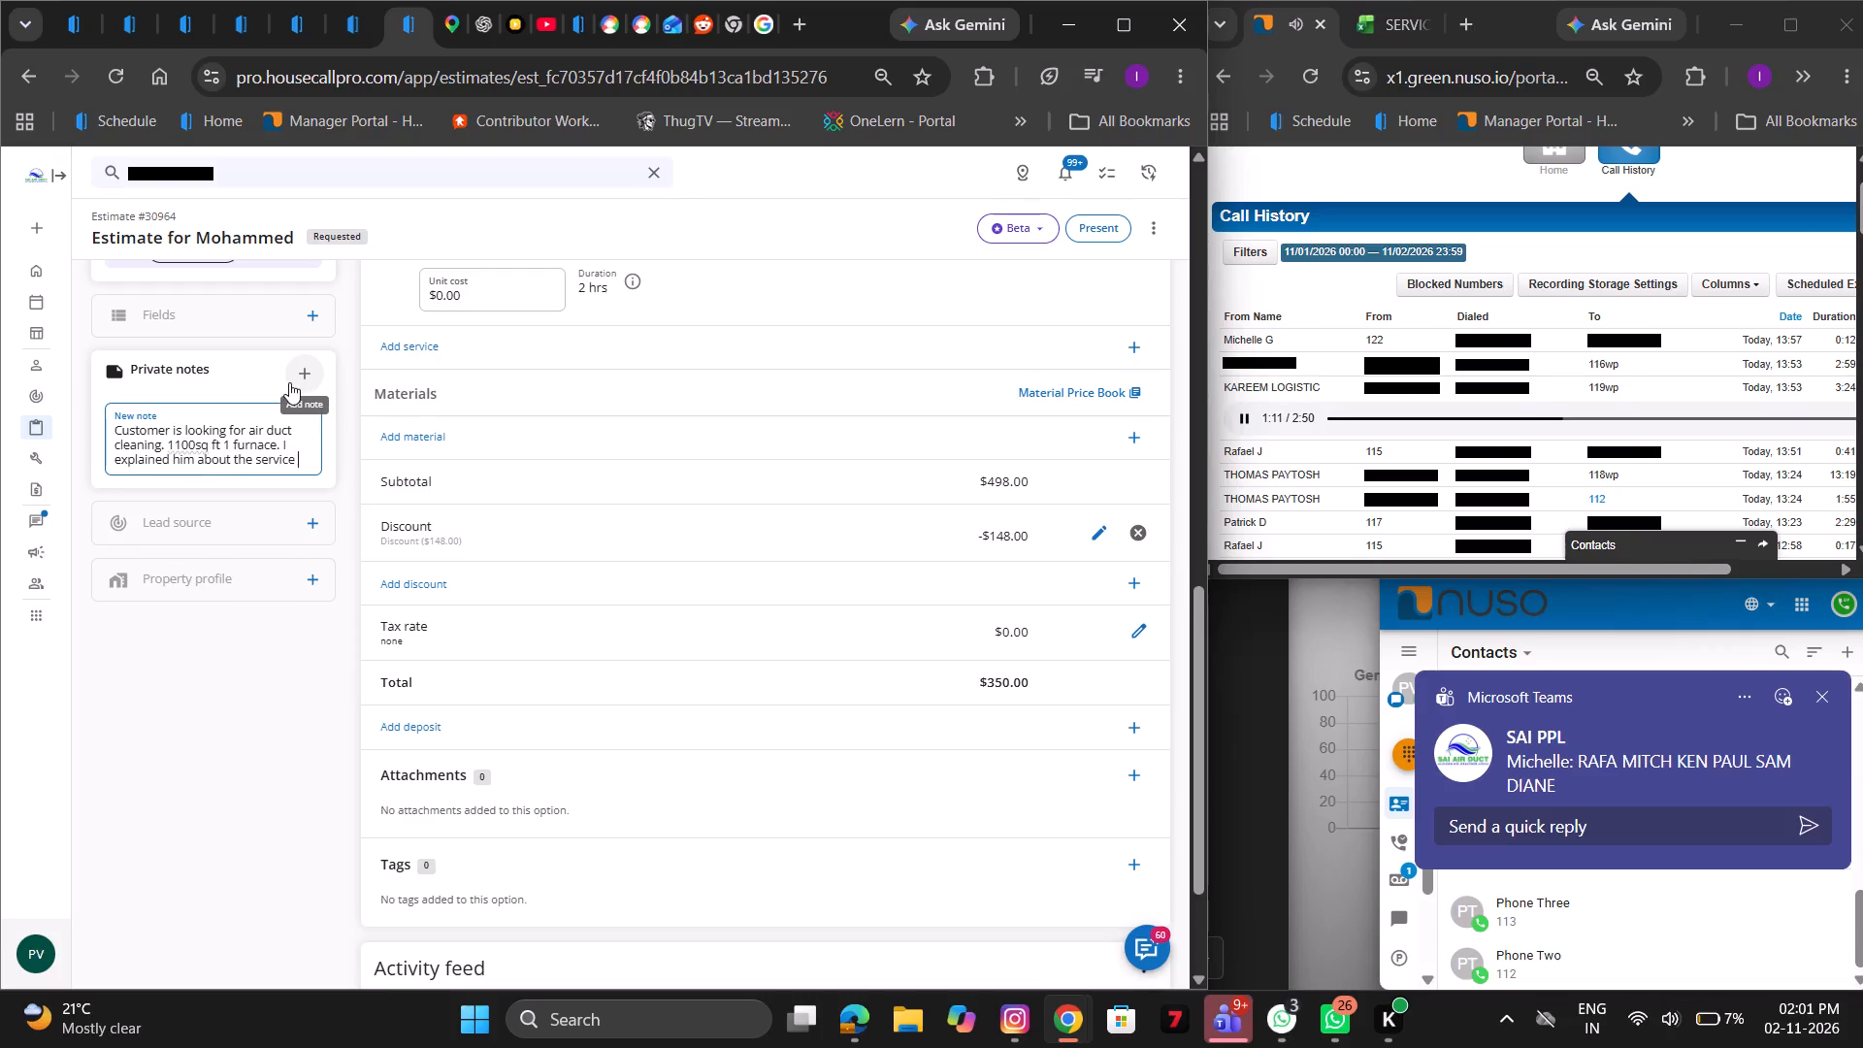
pyautogui.write('and')
pyautogui.press('space')
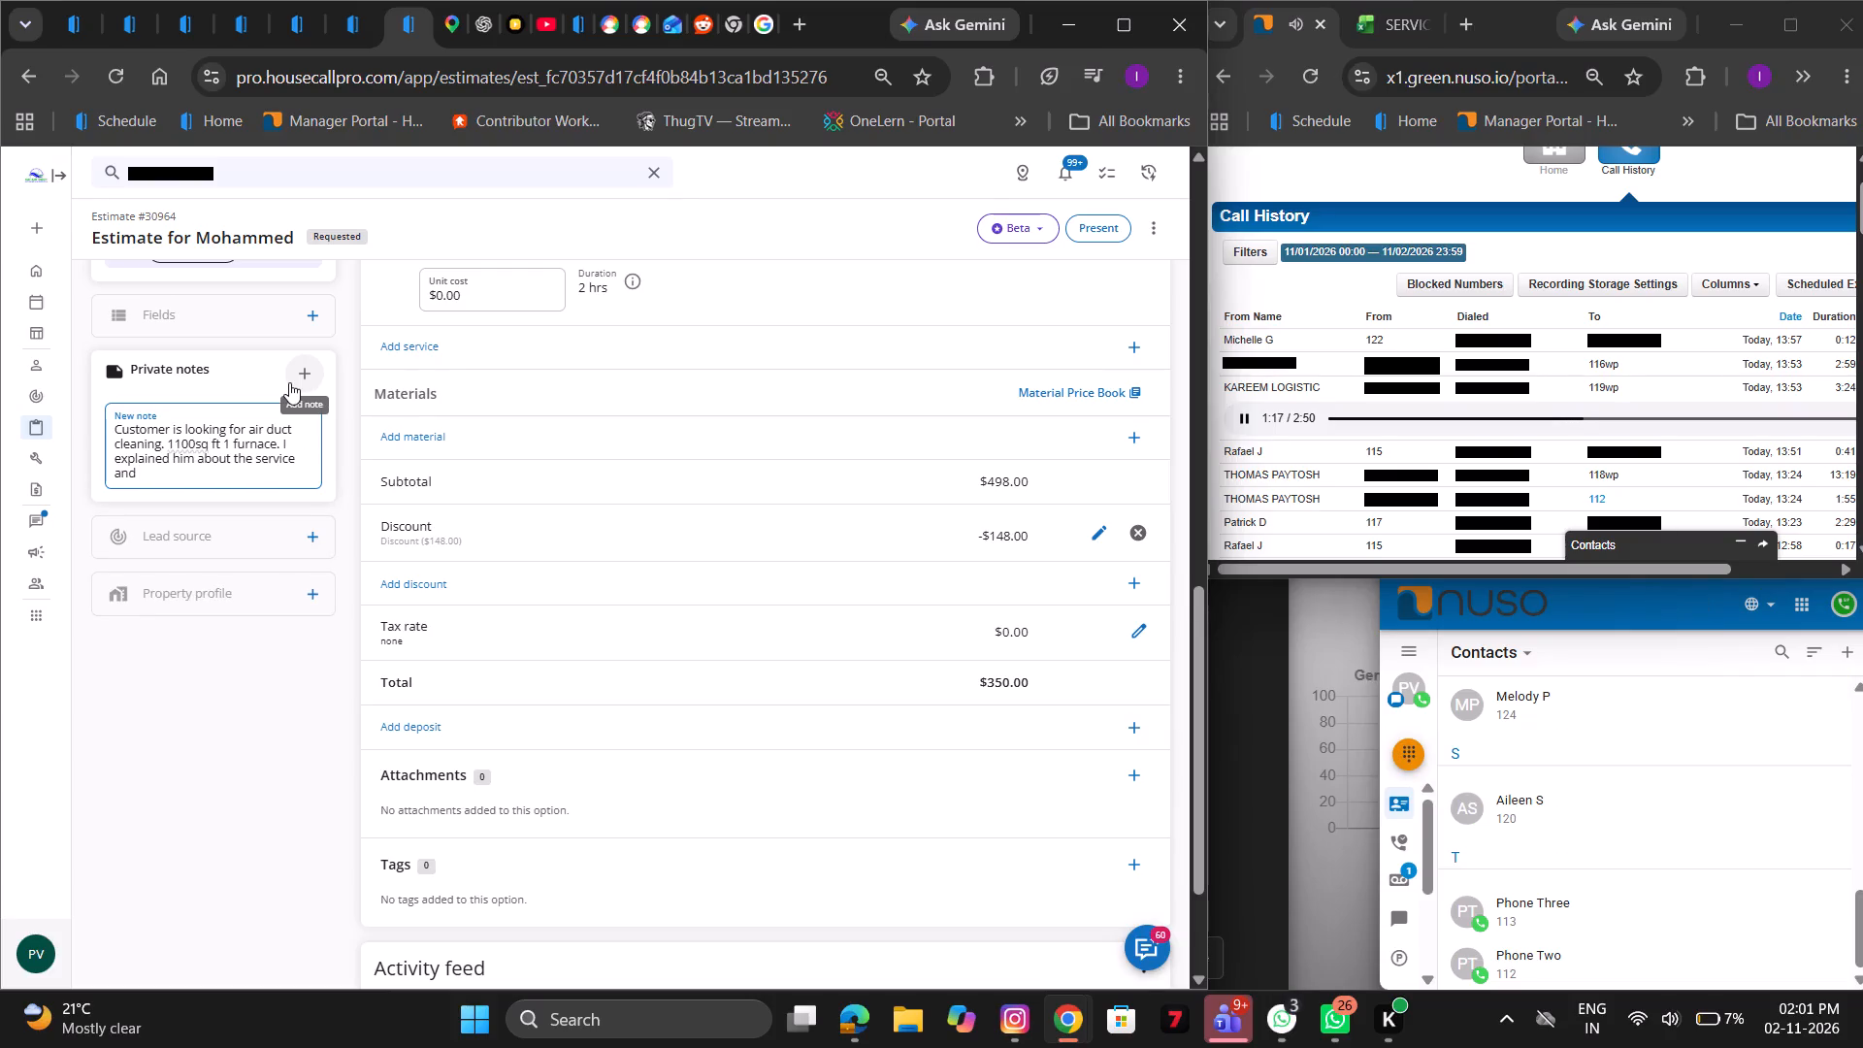
pyautogui.press('j')
pyautogui.press('BackSpace')
# Continue the private note with "what we do. Initially i quoted $398".
pyautogui.write('what we do. Initall')
pyautogui.press('BackSpace')
pyautogui.press('BackSpace')
pyautogui.press('BackSpace')
pyautogui.write('ially i quoted $1')
pyautogui.press('BackSpace')
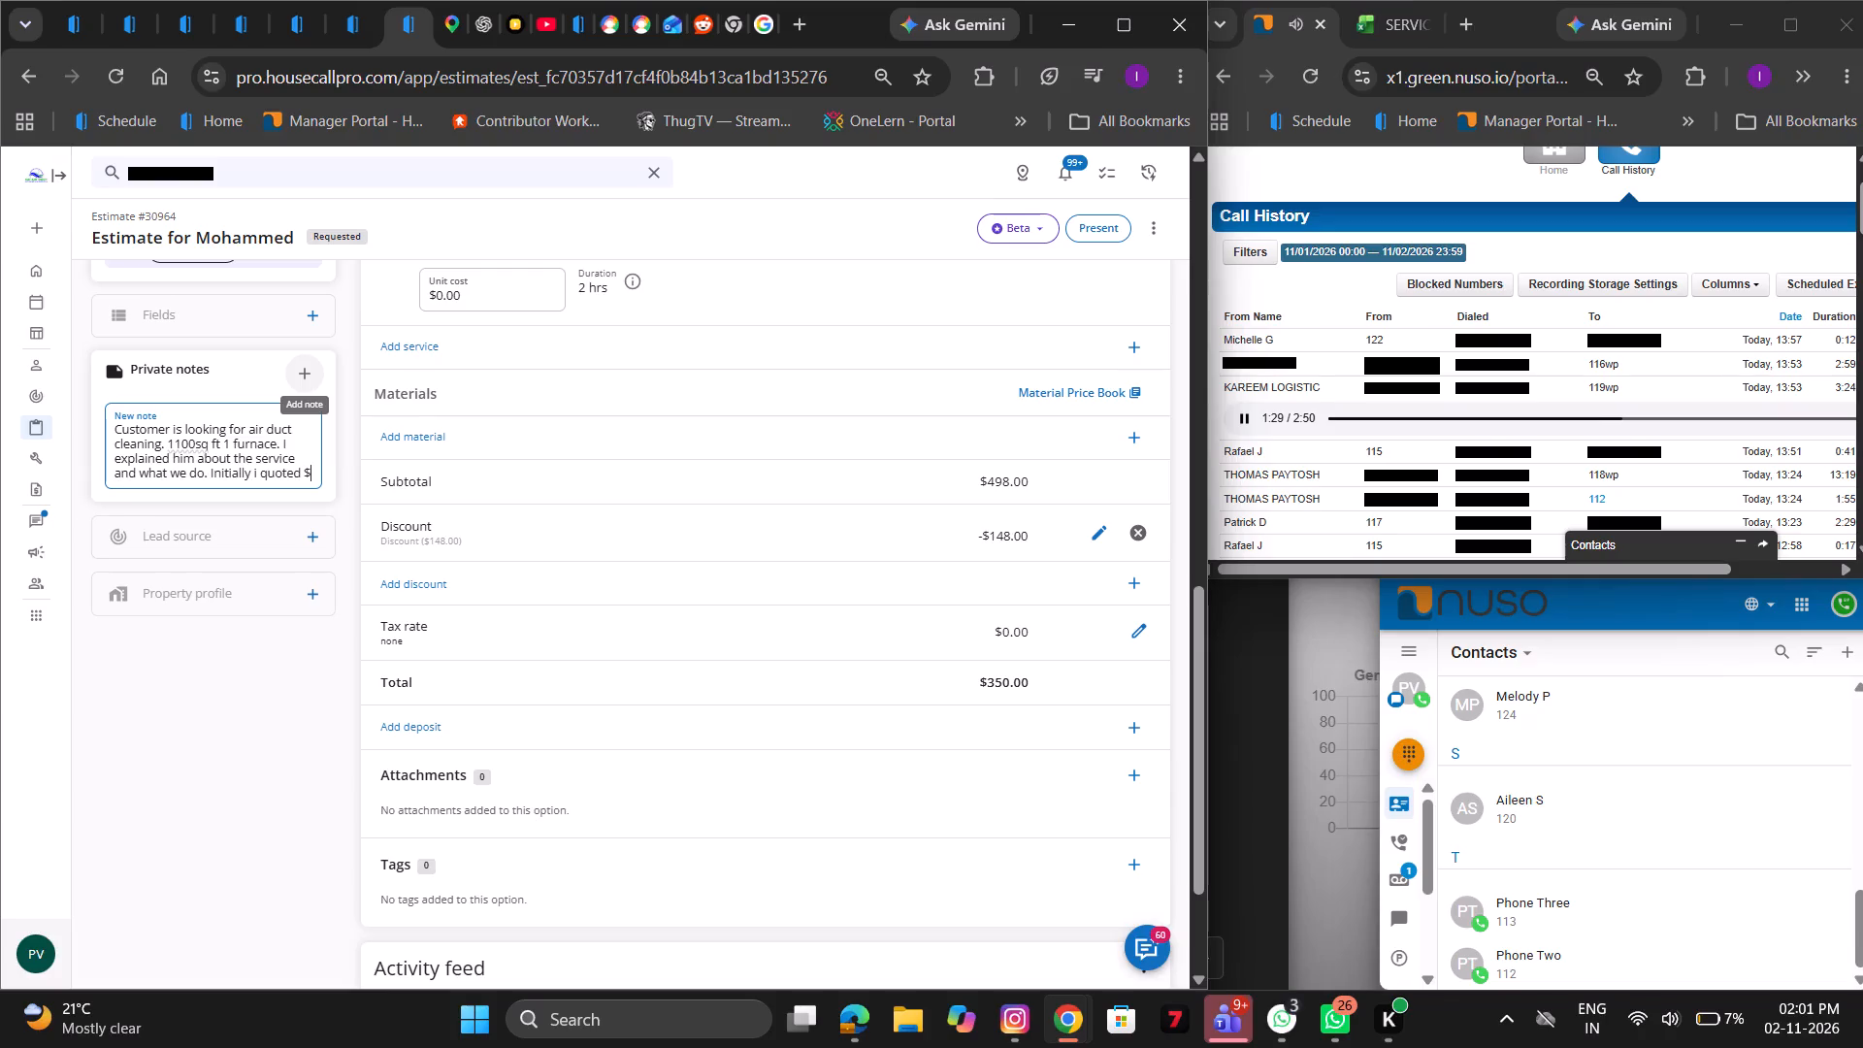
pyautogui.write('450')
pyautogui.press('BackSpace')
pyautogui.press('BackSpace')
pyautogui.press('BackSpace')
pyautogui.write('398 a')
pyautogui.press('BackSpace')
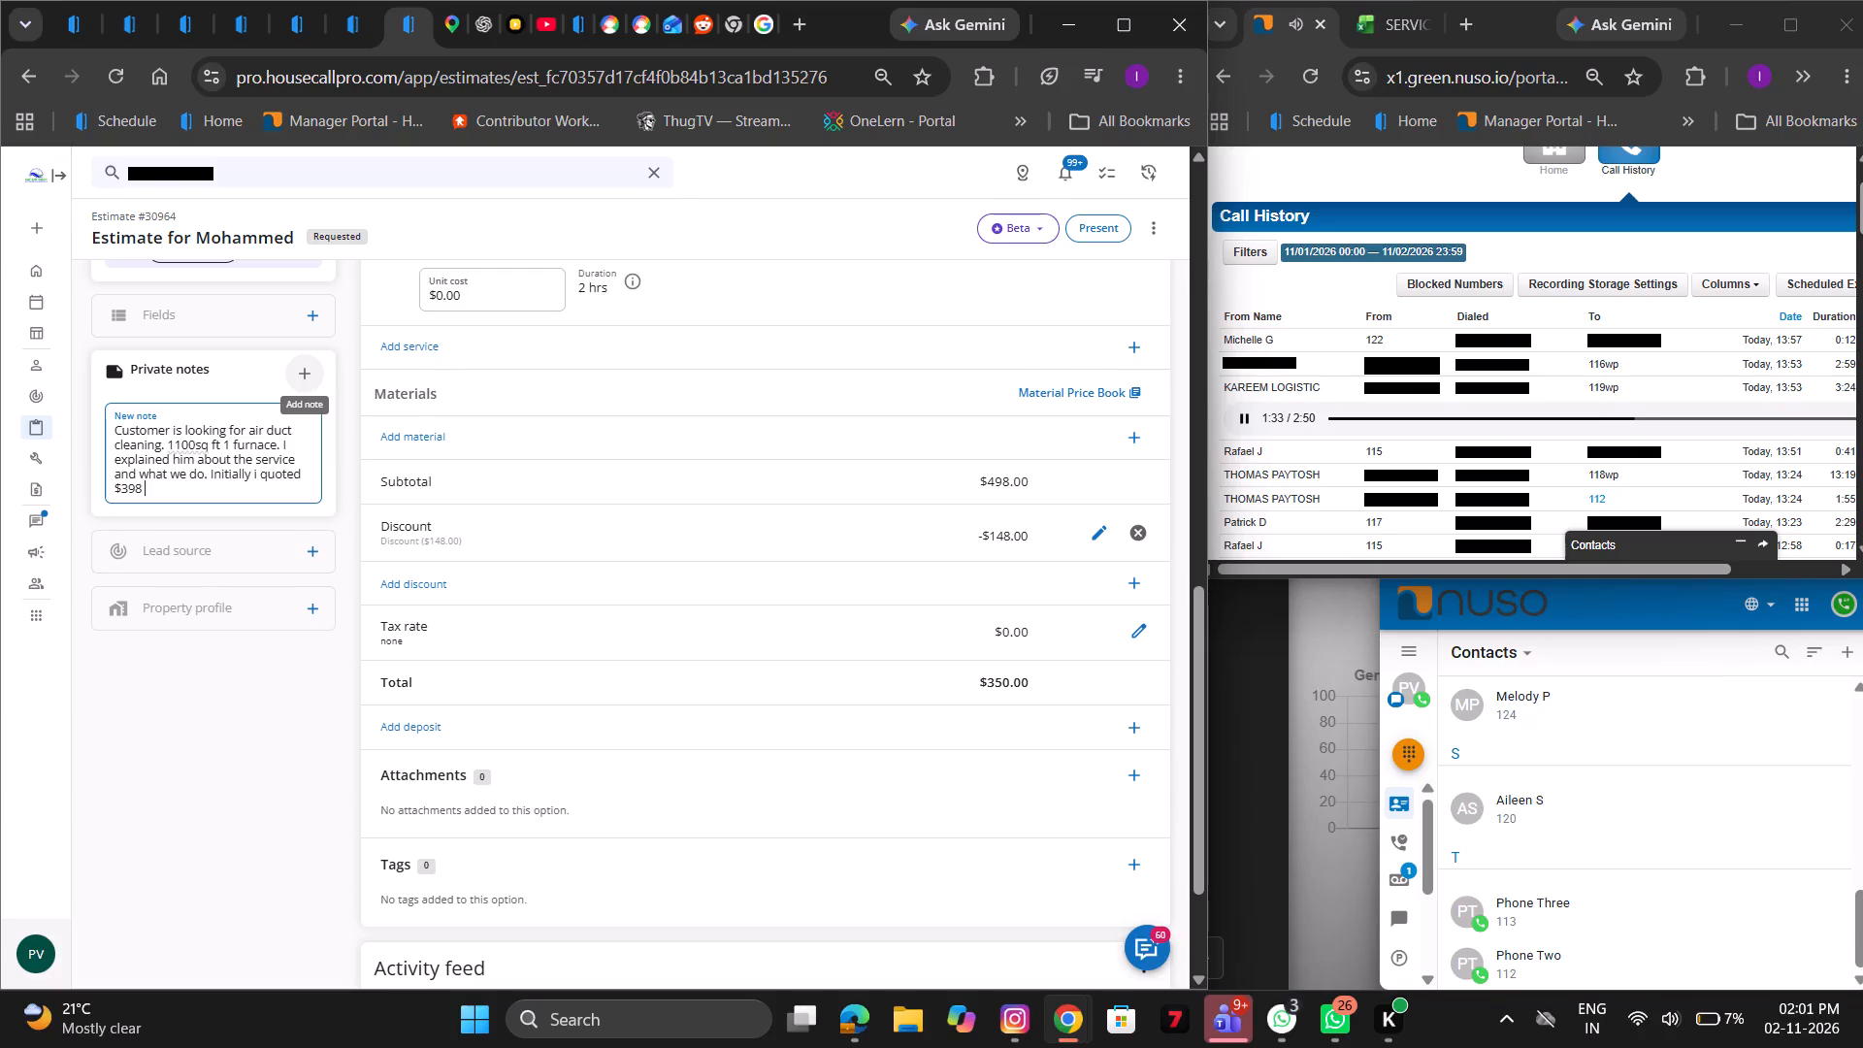
# Extend the private note with "he said he got a better offer from another company offer $350 he said he will".
pyautogui.write('aft')
pyautogui.press('BackSpace')
pyautogui.press('BackSpace')
pyautogui.press('BackSpace')
pyautogui.write('he said he got a better offer')
pyautogui.press('space')
pyautogui.write('from oth')
pyautogui.press('BackSpace')
pyautogui.press('BackSpace')
pyautogui.press('BackSpace')
pyautogui.write('another')
pyautogui.press('space')
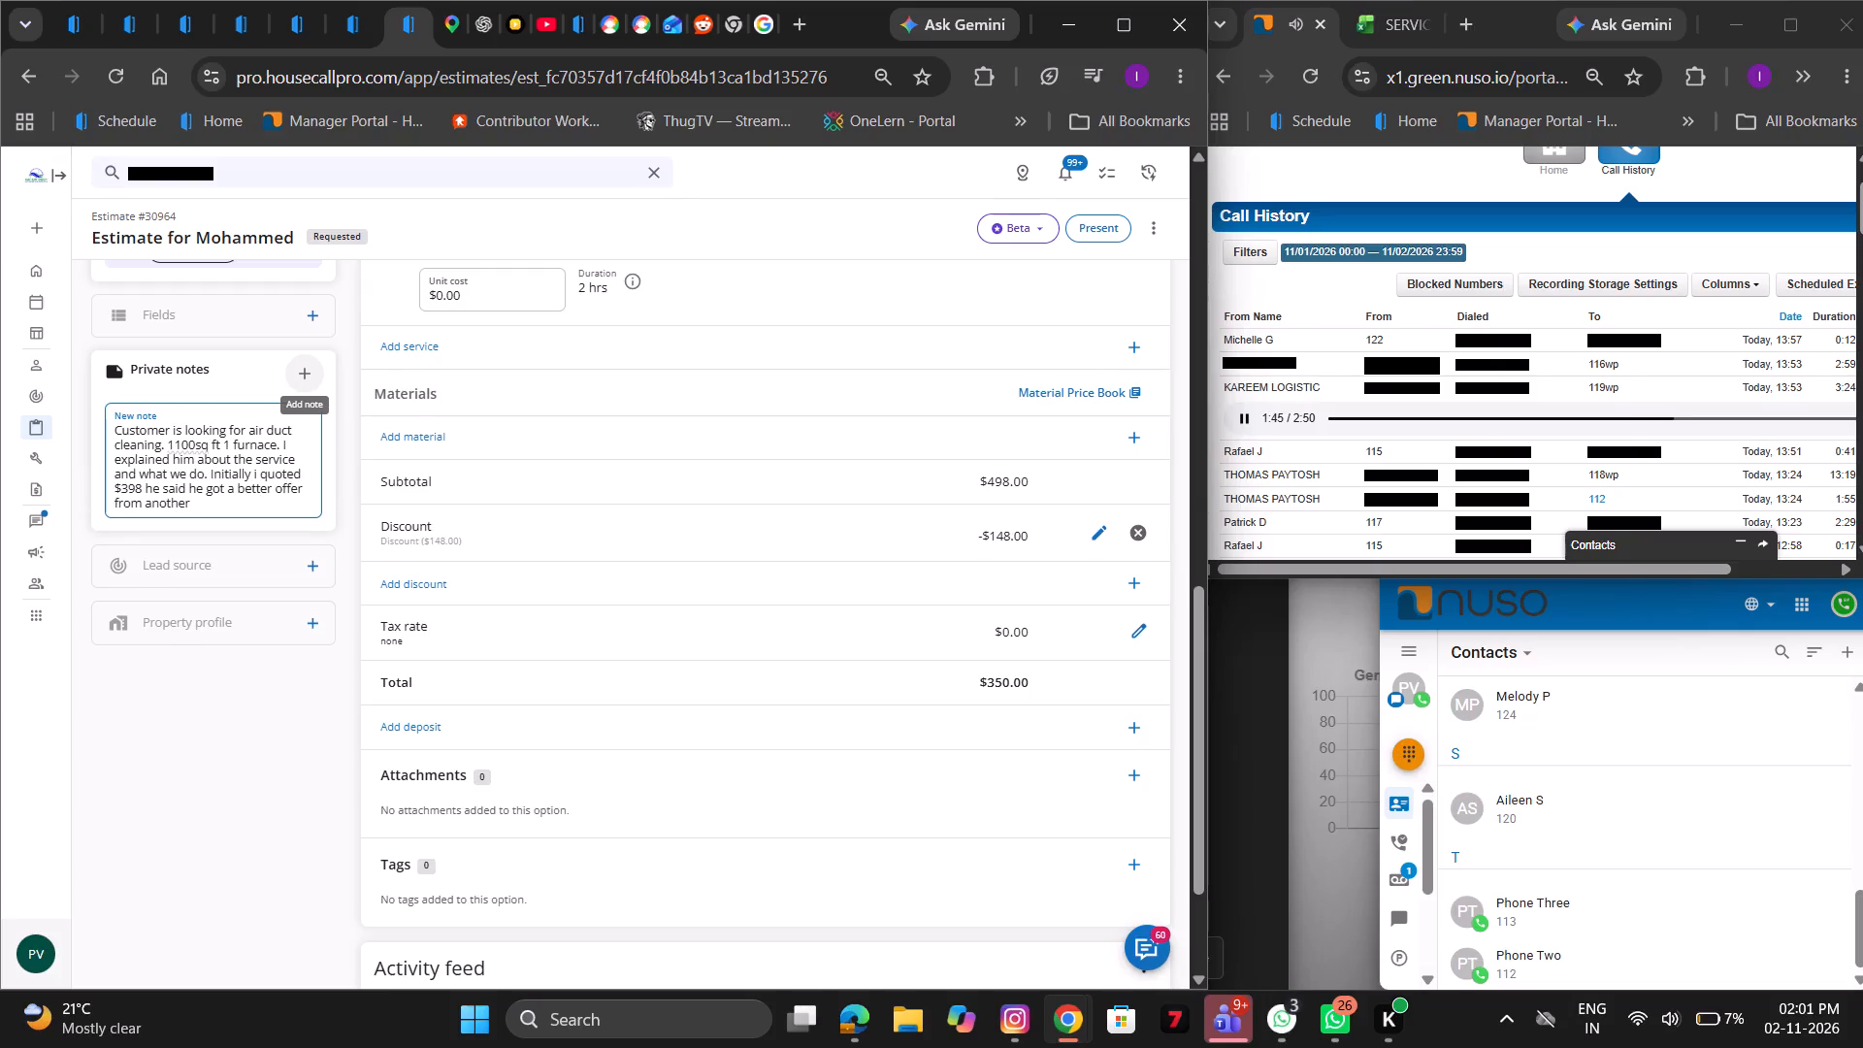
pyautogui.write('company offer $35o h')
pyautogui.press('BackSpace')
pyautogui.press('BackSpace')
pyautogui.press('BackSpace')
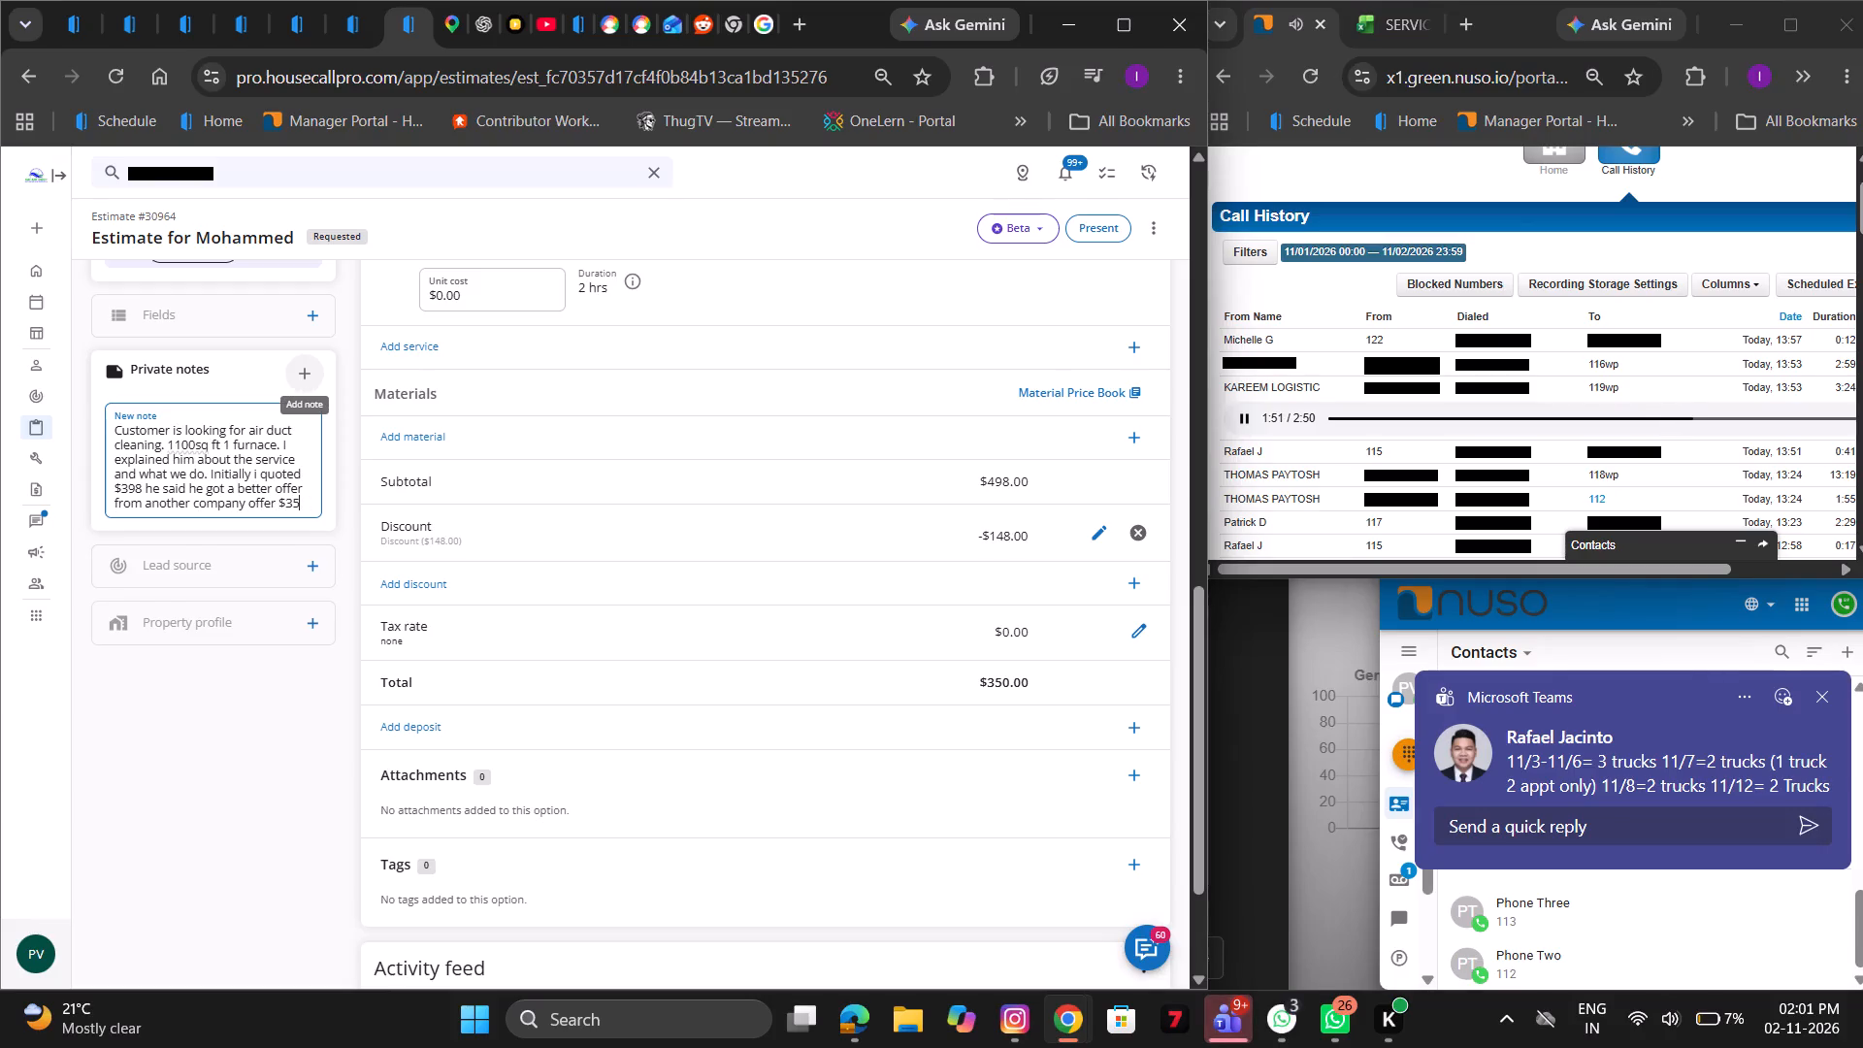
pyautogui.write('0 s')
pyautogui.press('BackSpace')
pyautogui.write('he sai d')
pyautogui.press('BackSpace')
pyautogui.press('BackSpace')
pyautogui.write('d he will c')
pyautogui.press('BackSpace')
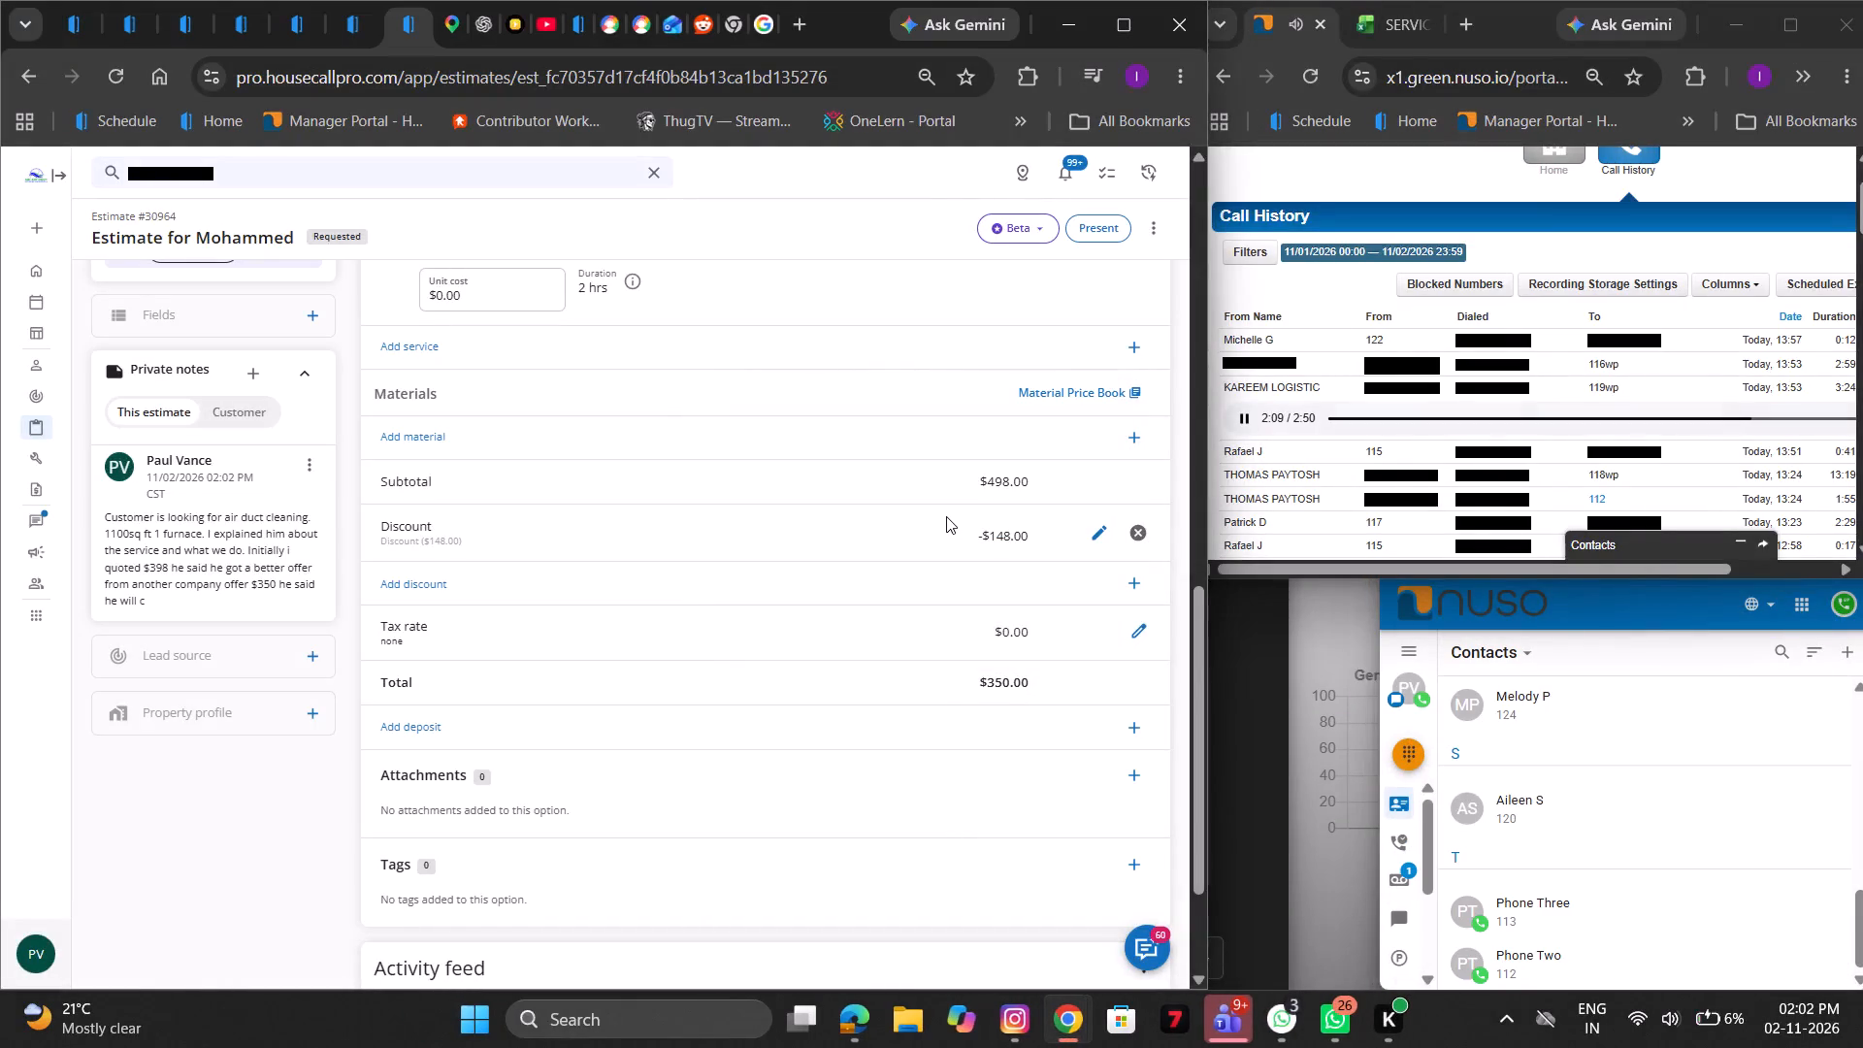
# Reopen the private note for editing and complete its ending as "he said he will go with another company $200.".
pyautogui.click(217, 602)
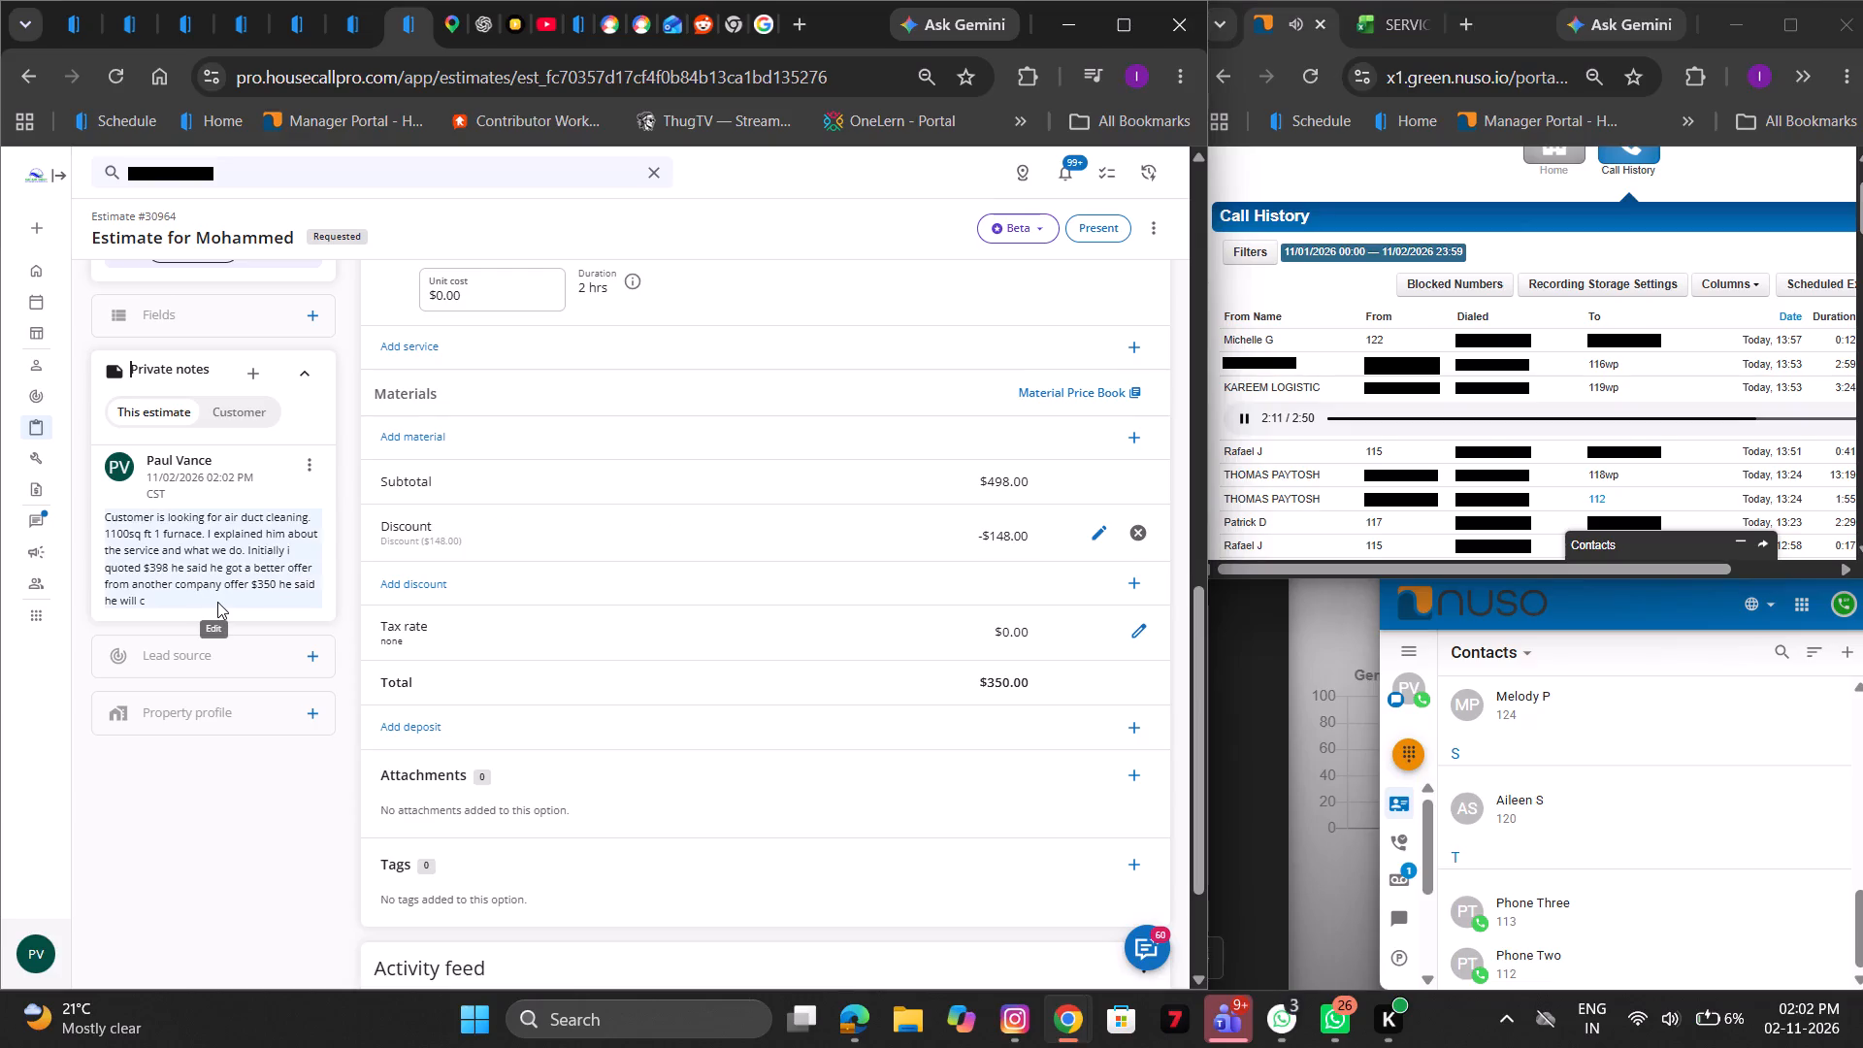
pyautogui.press('BackSpace')
pyautogui.press('BackSpace')
pyautogui.press('BackSpace')
pyautogui.press('BackSpace')
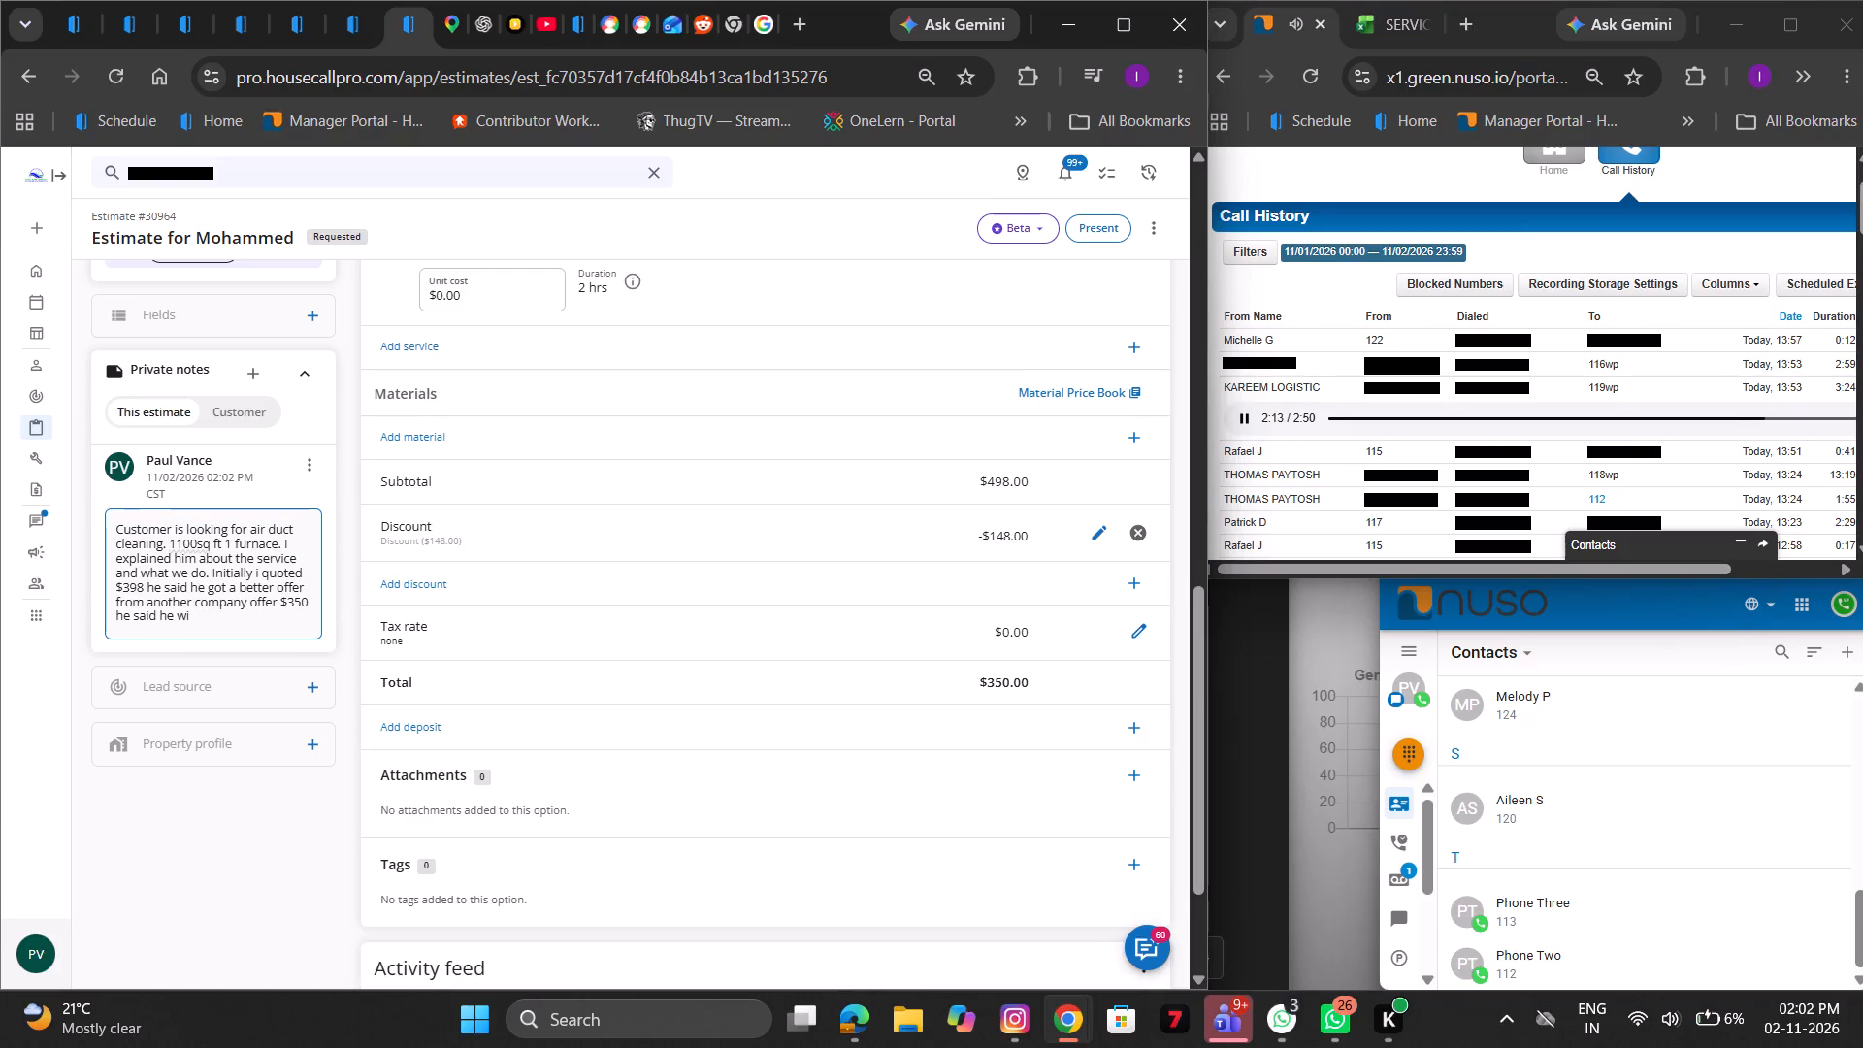
pyautogui.write('ll f9')
pyautogui.press('BackSpace')
pyautogui.press('BackSpace')
pyautogui.write('go with anothre')
pyautogui.press('BackSpace')
pyautogui.press('BackSpace')
pyautogui.write('er company')
pyautogui.press('space')
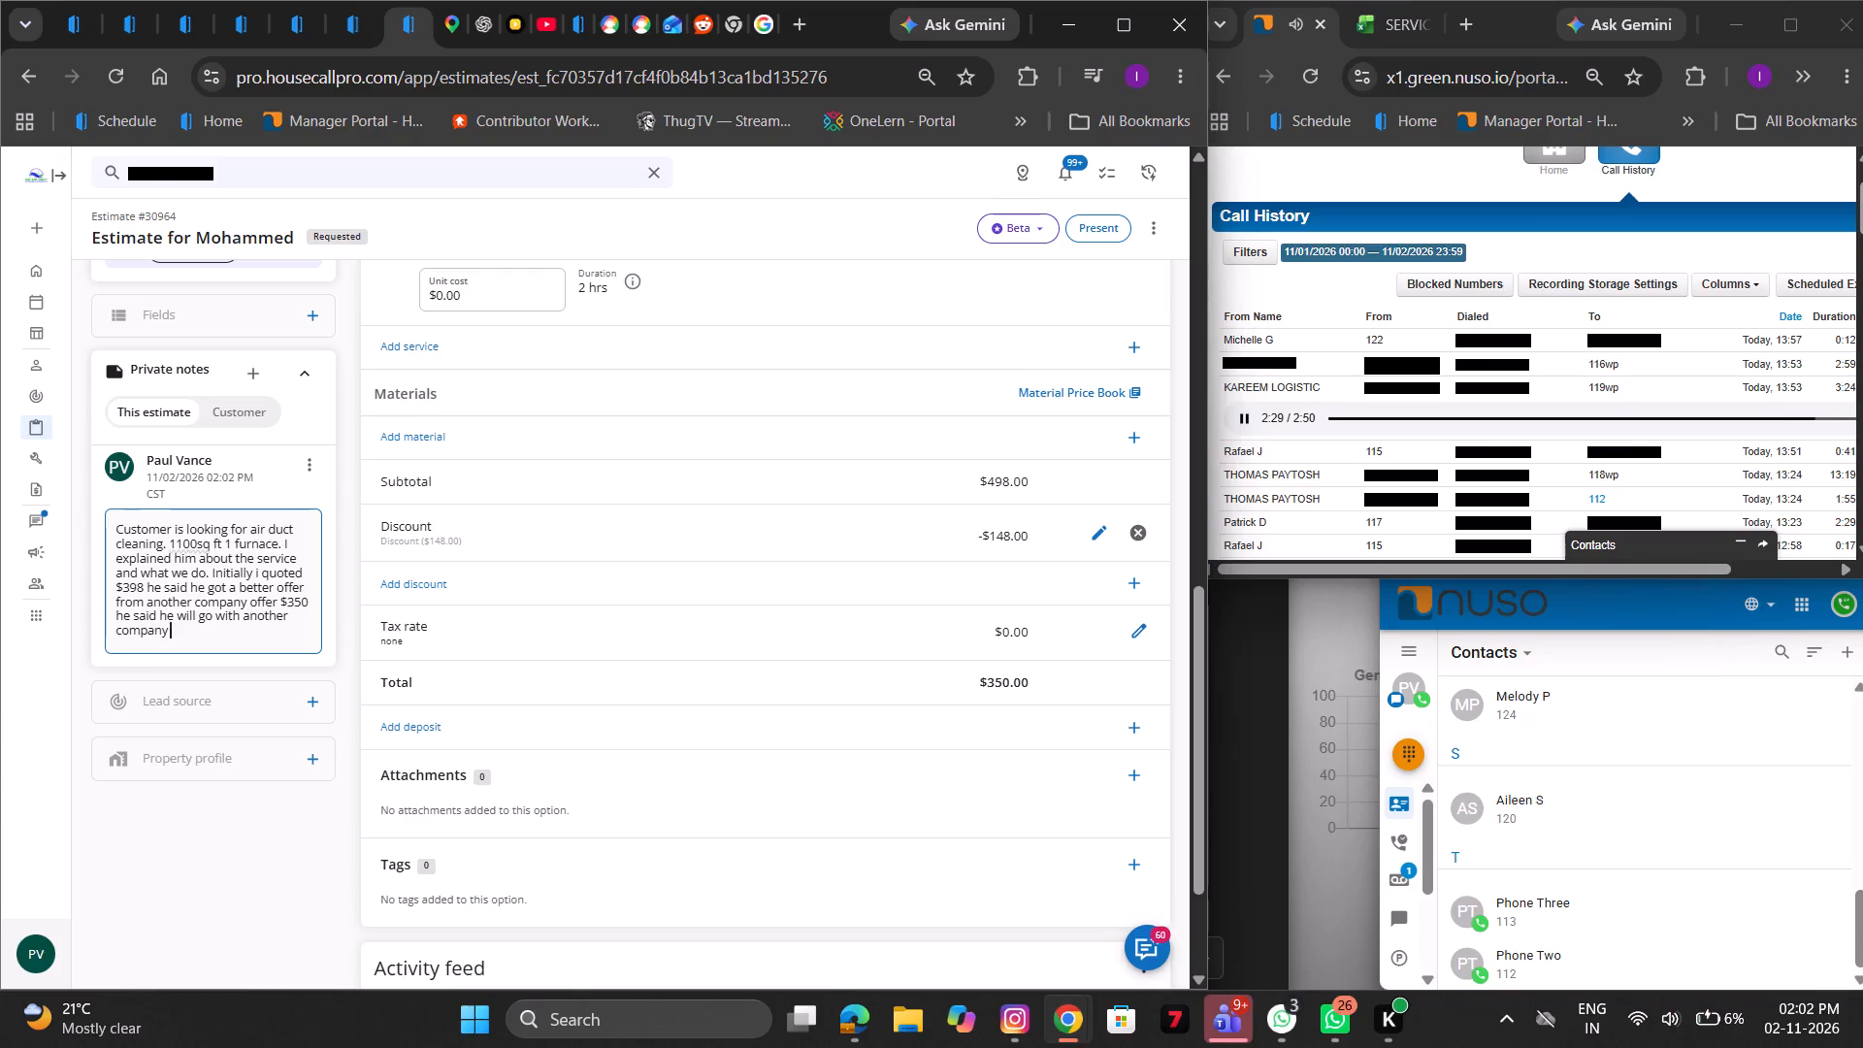
pyautogui.write('$200')
pyautogui.write('.')
pyautogui.press('space')
pyautogui.hotkey('shift', 'h')
pyautogui.press('BackSpace')
pyautogui.scroll(6, 217, 602)
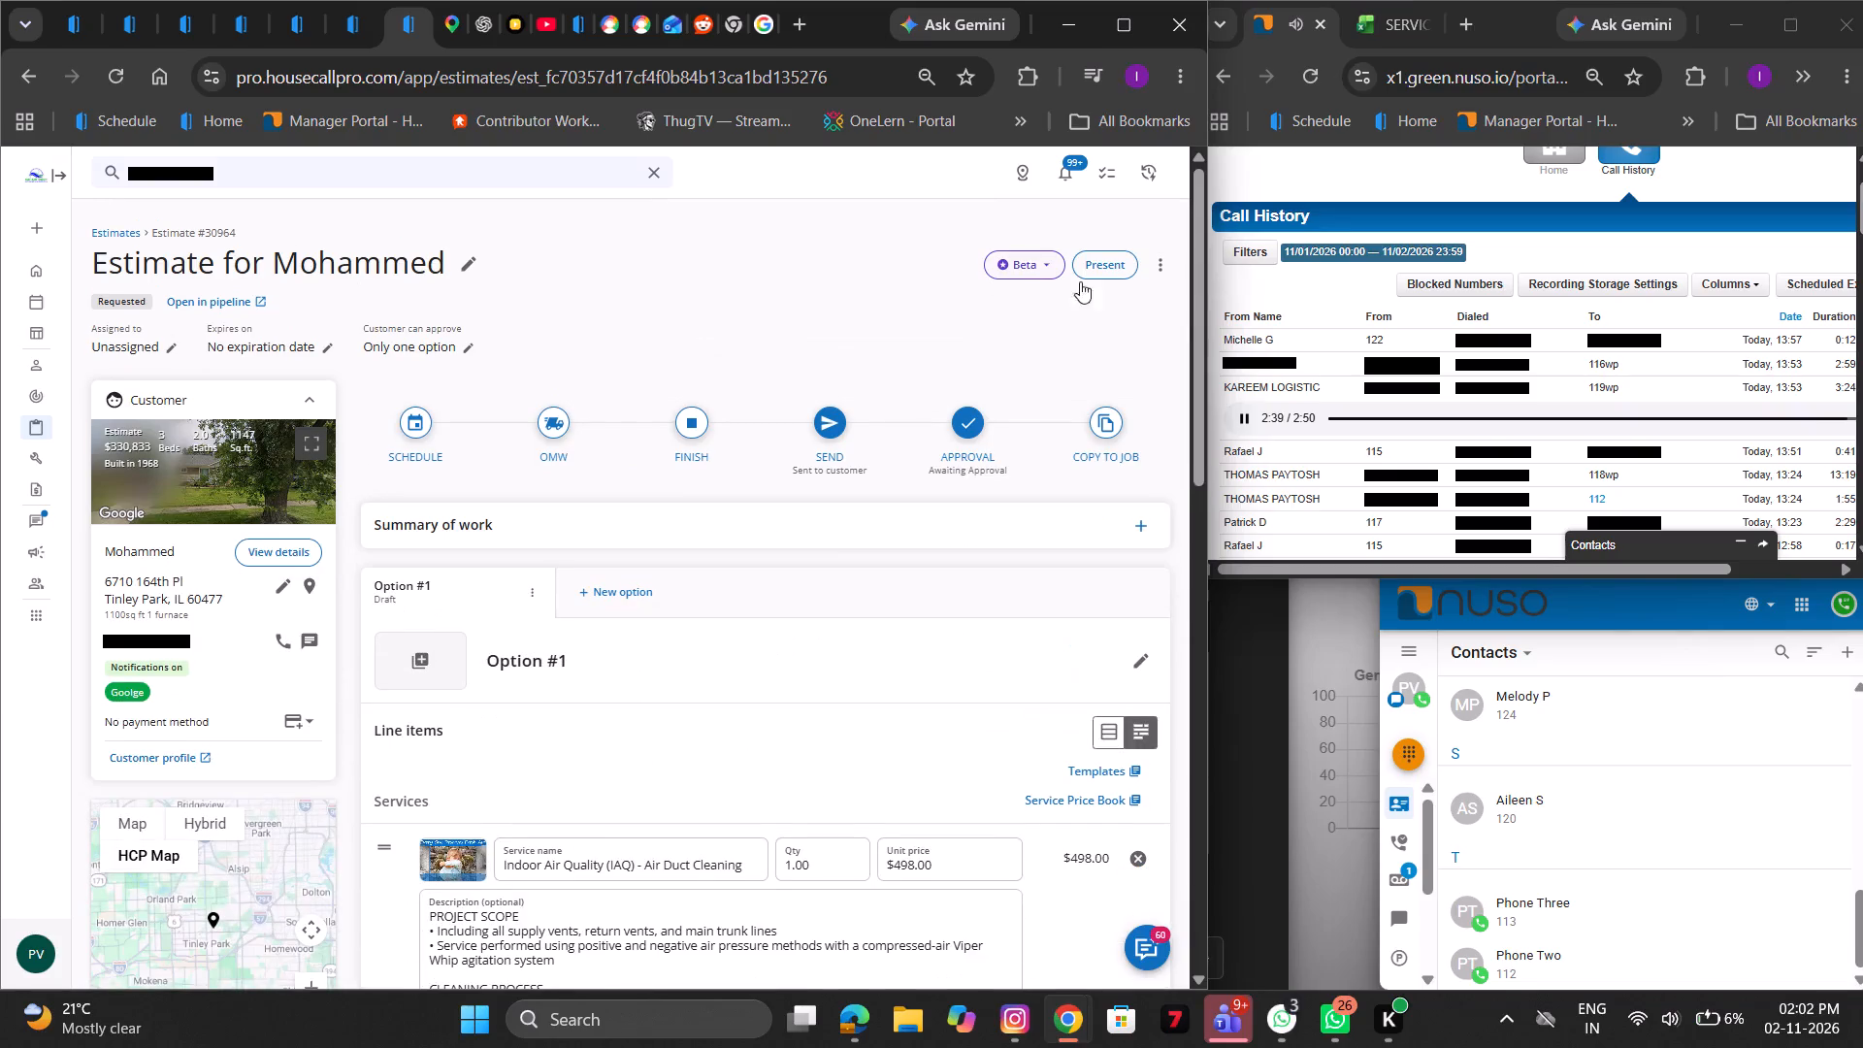
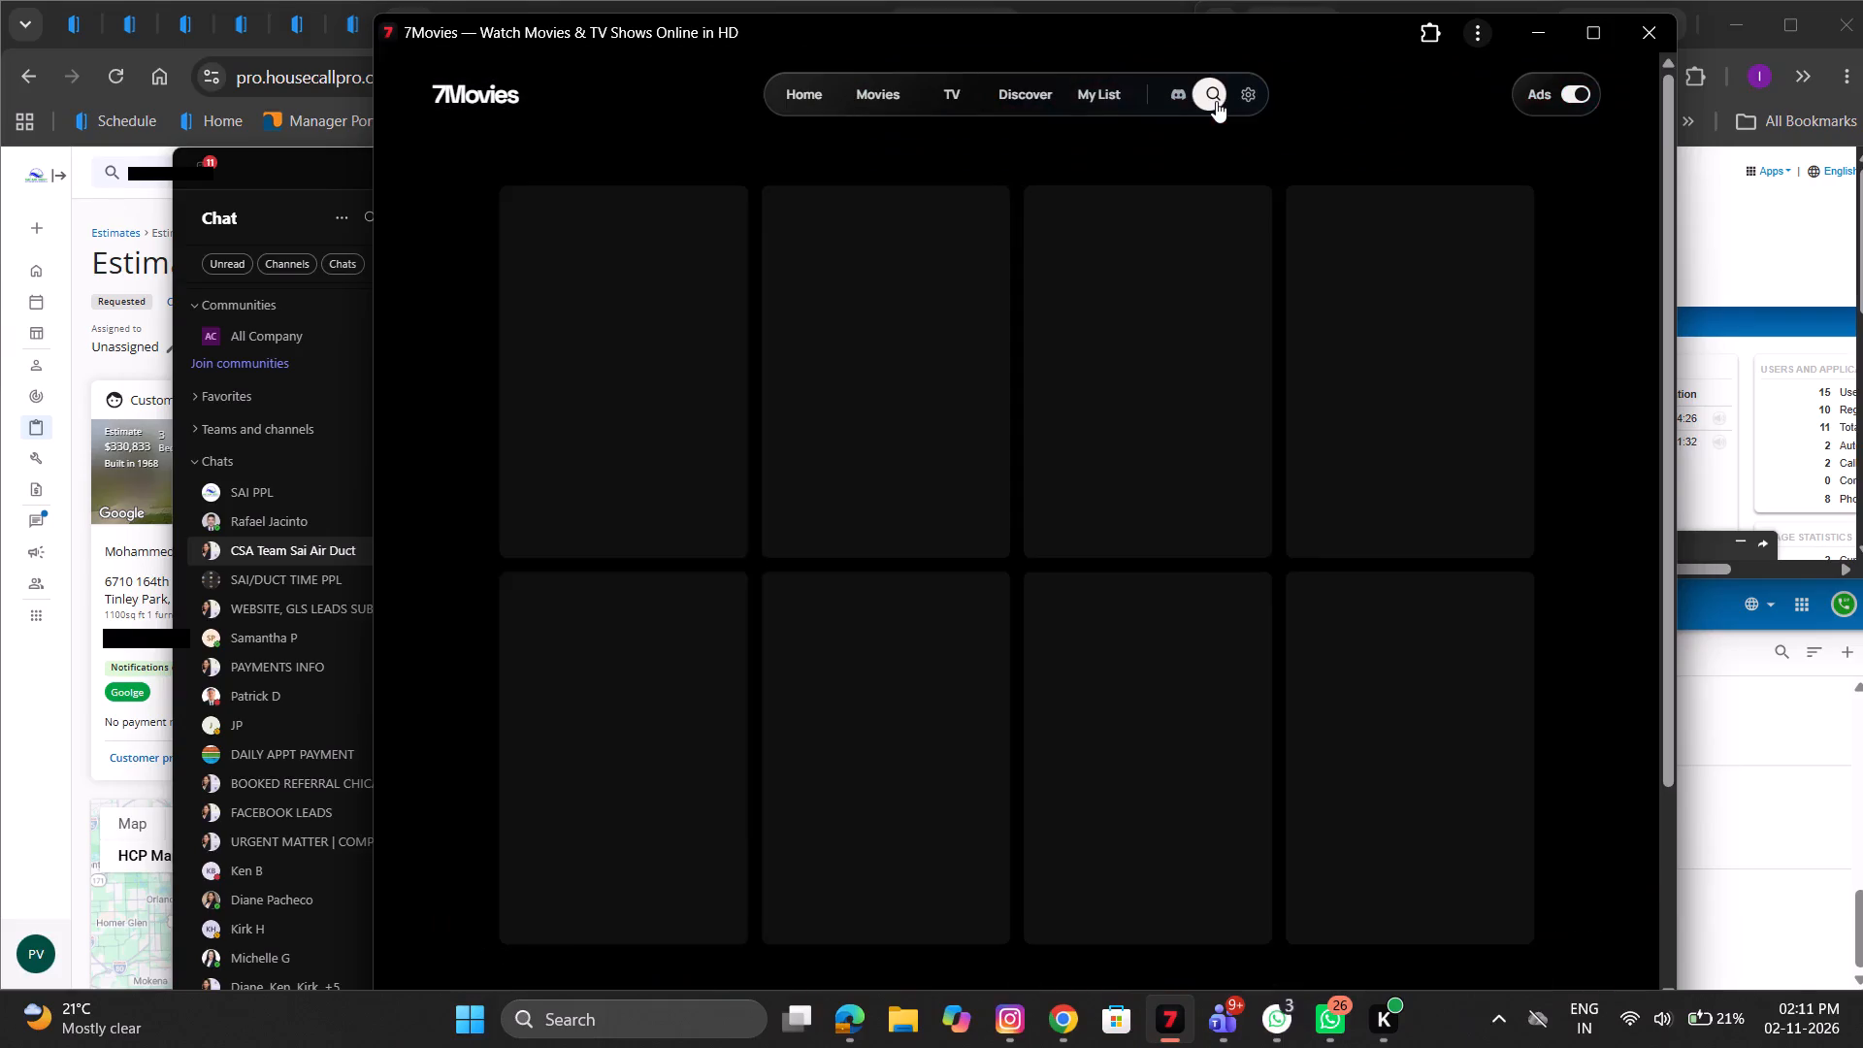
# Search 7Movies for "american huslte", look over the page of the 2013 film American Hustle, and return to the search.
pyautogui.write('american huslte')
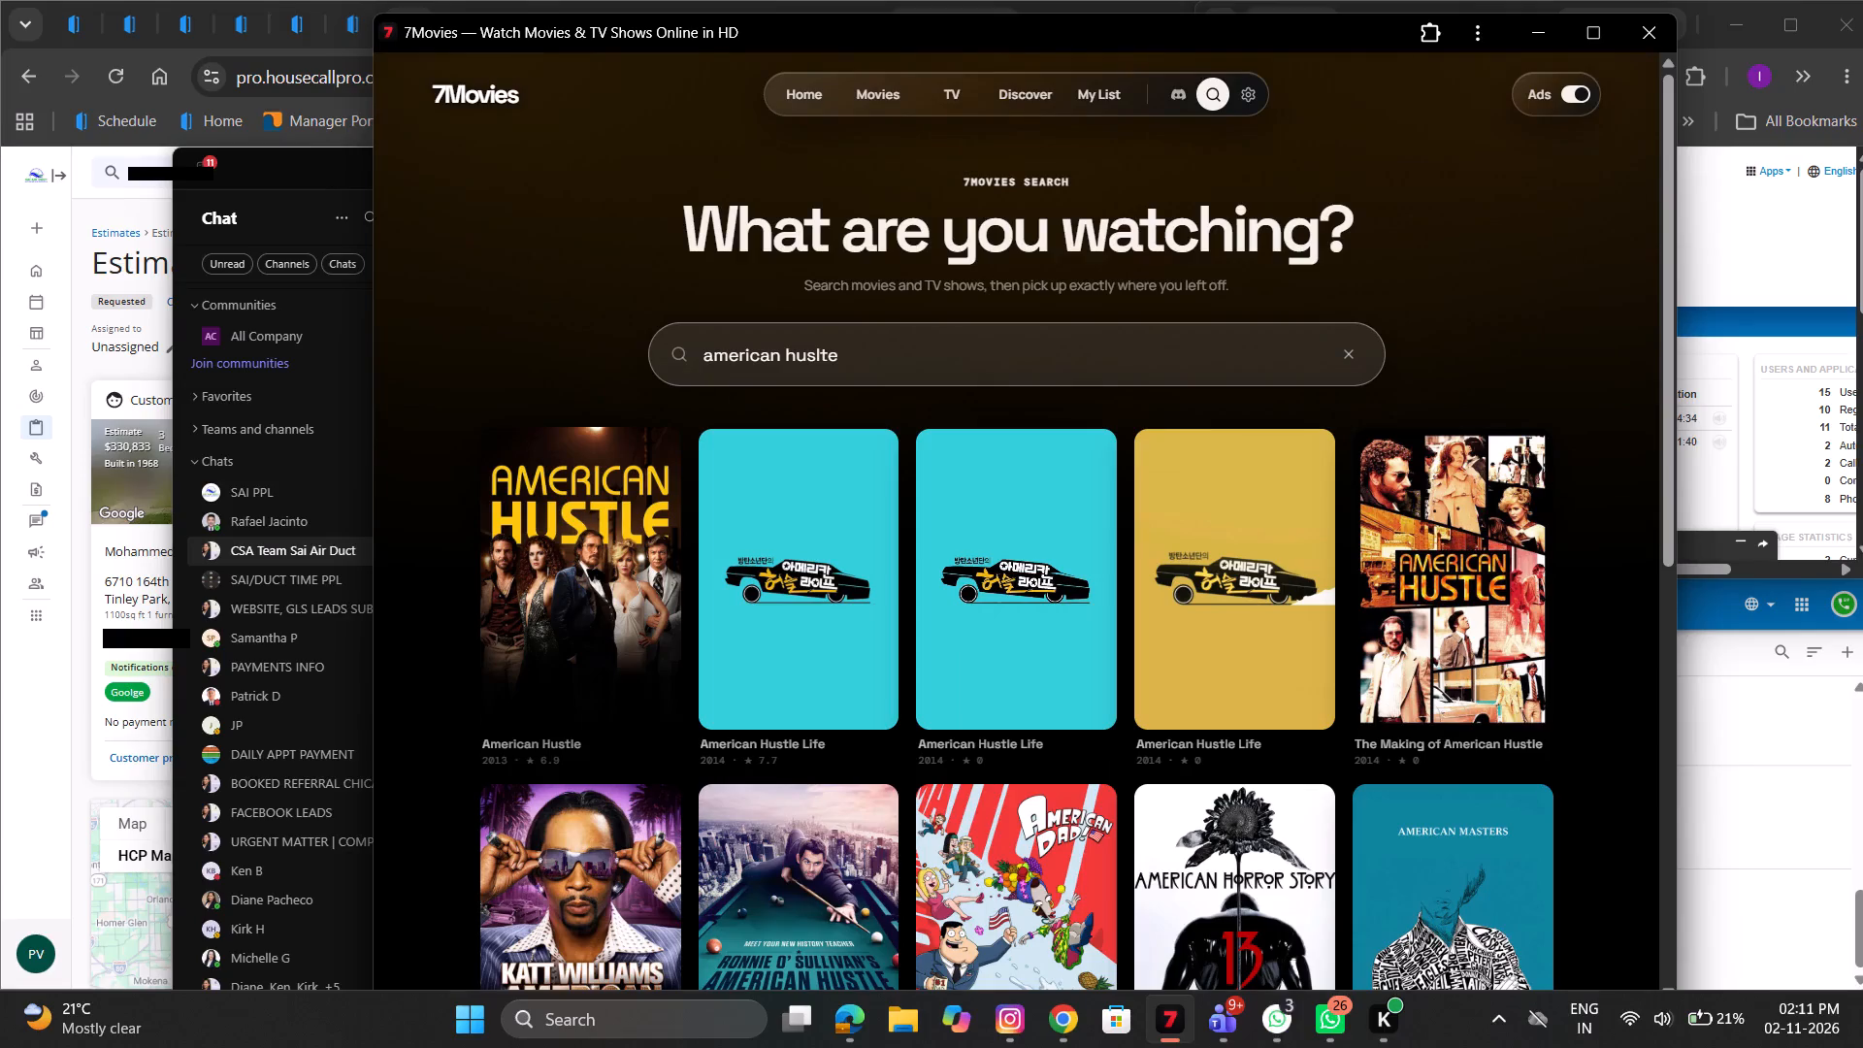
pyautogui.click(582, 600)
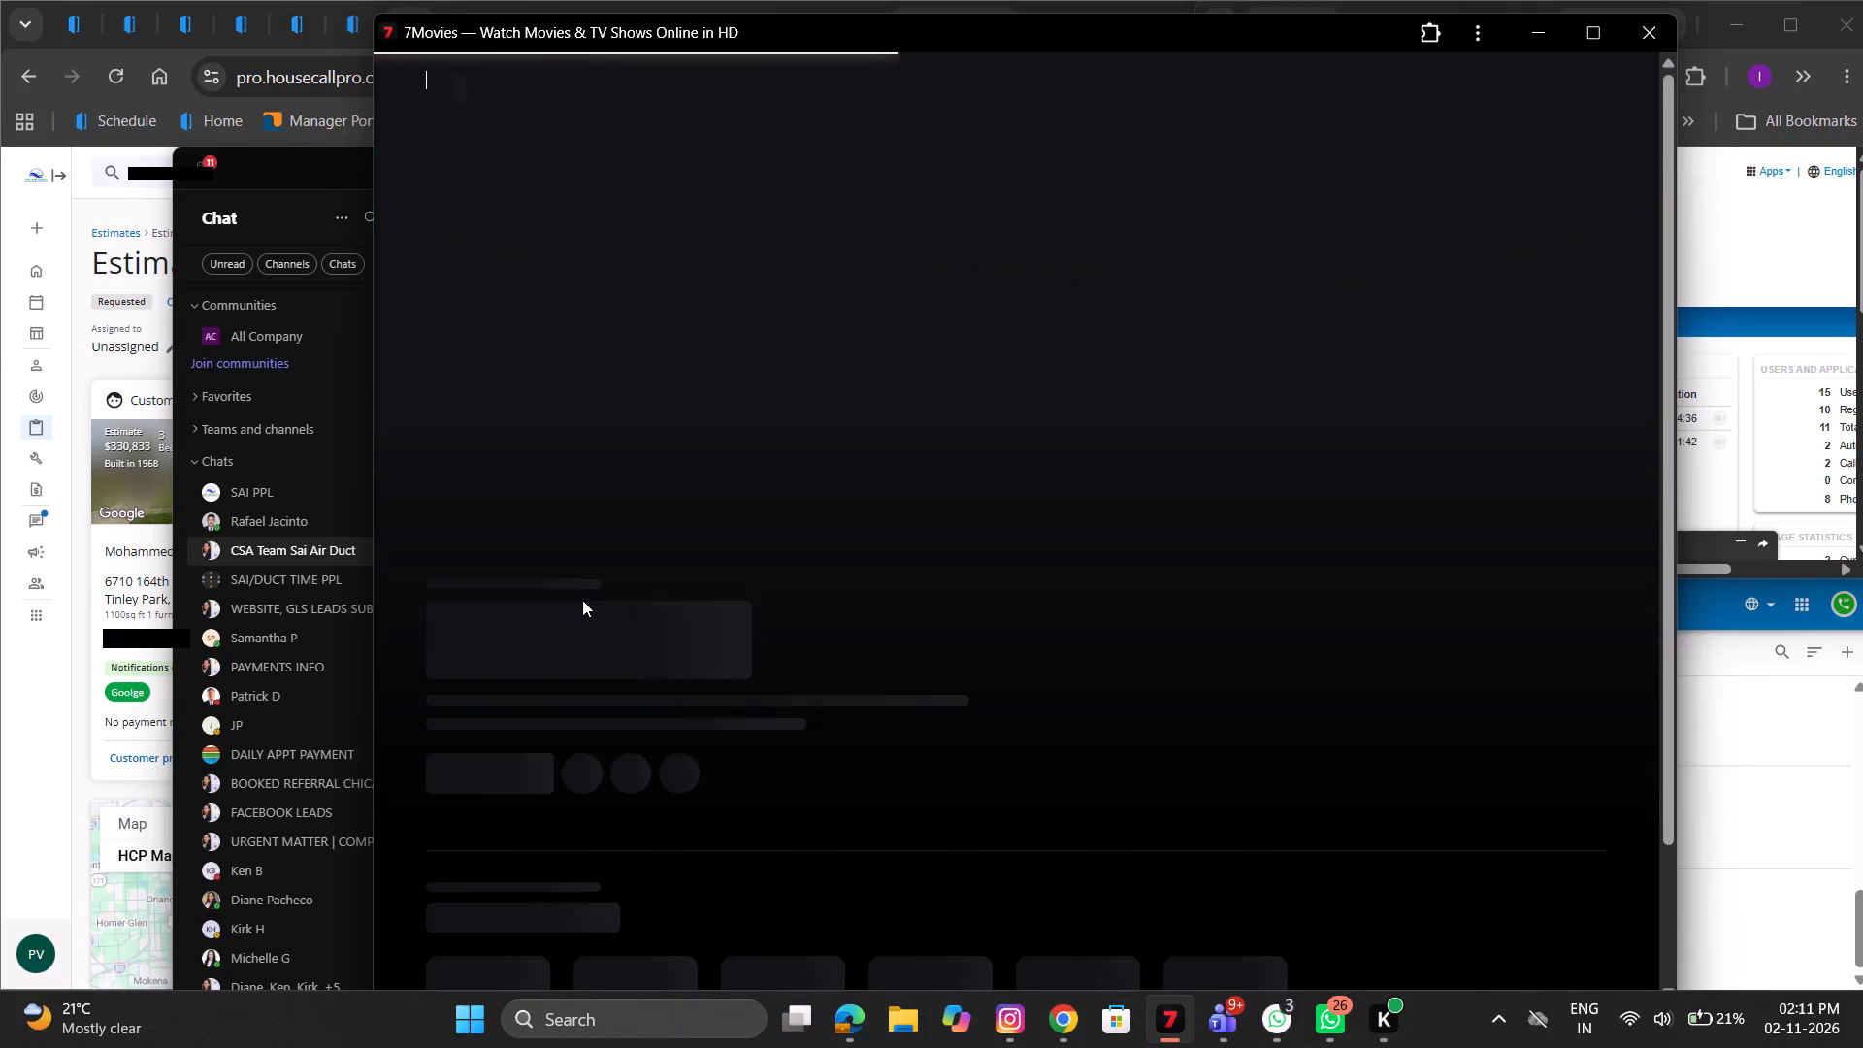
pyautogui.scroll(-1, 757, 394)
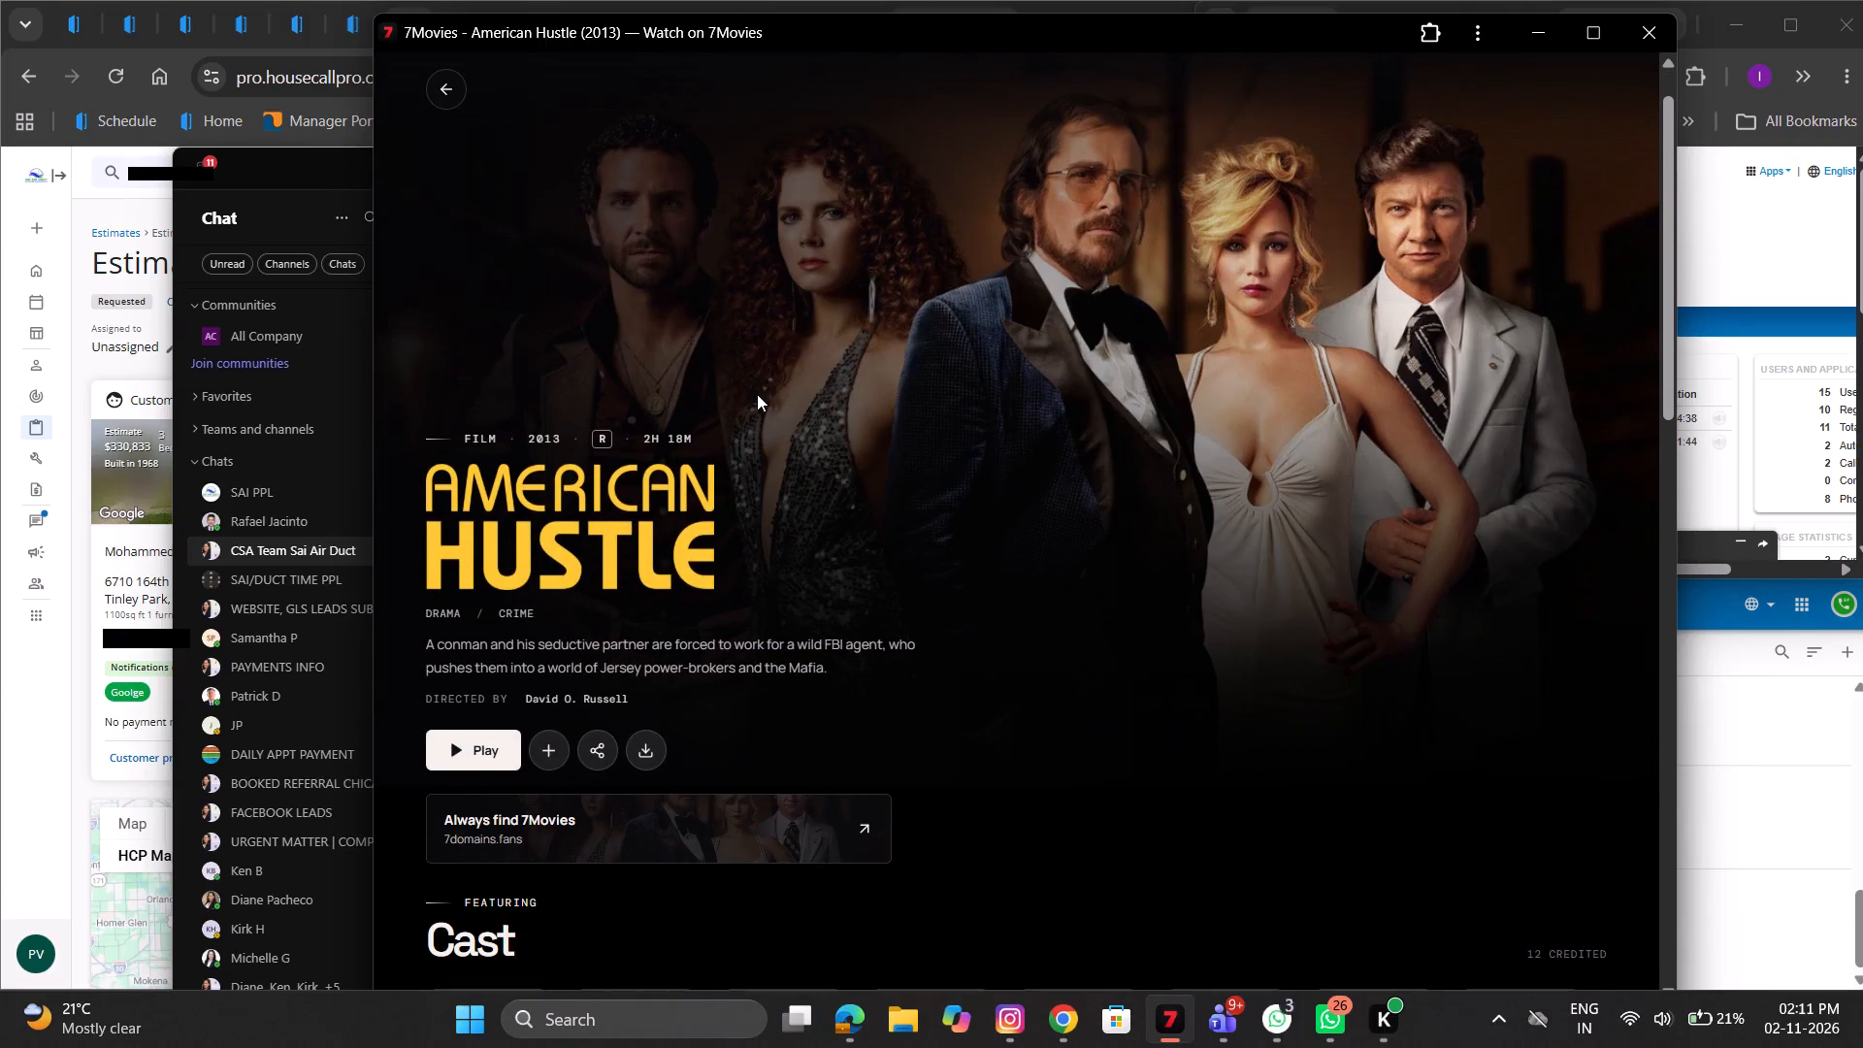
pyautogui.scroll(-1, 757, 394)
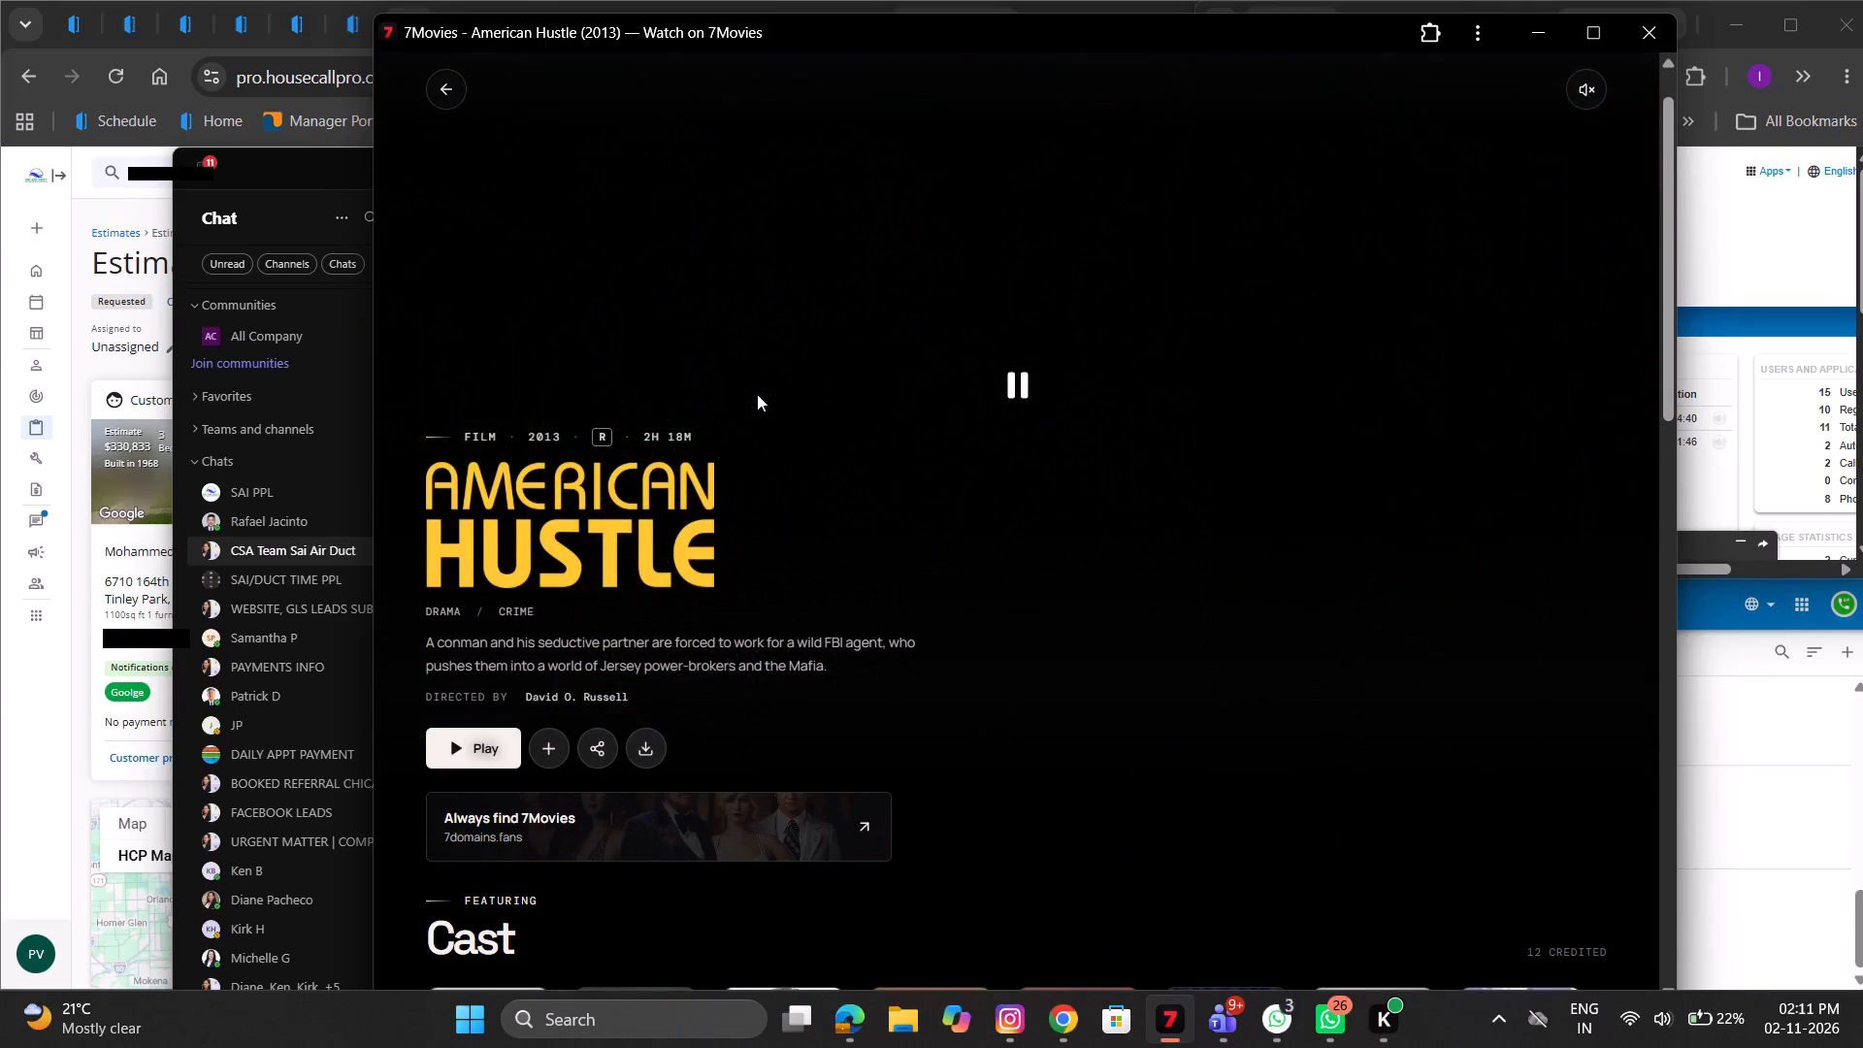
pyautogui.scroll(-1, 757, 394)
pyautogui.scroll(2, 757, 394)
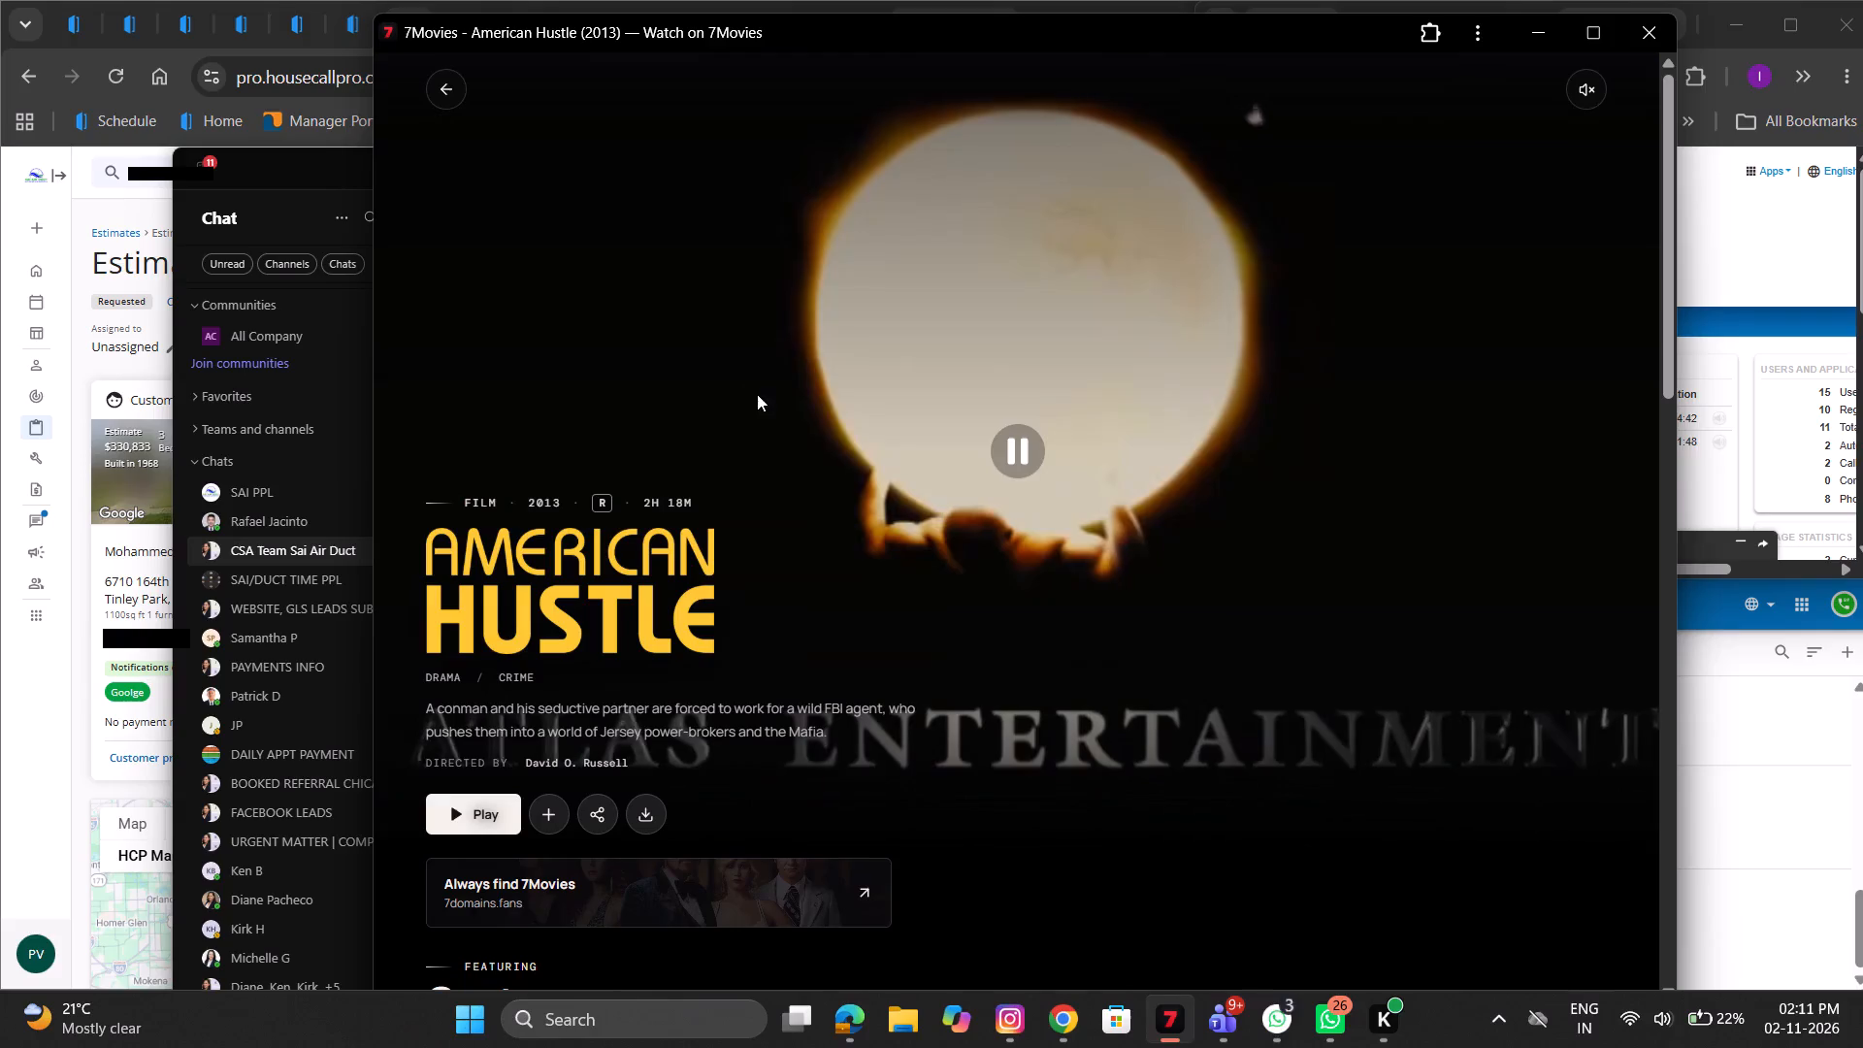
pyautogui.click(446, 110)
pyautogui.click(446, 105)
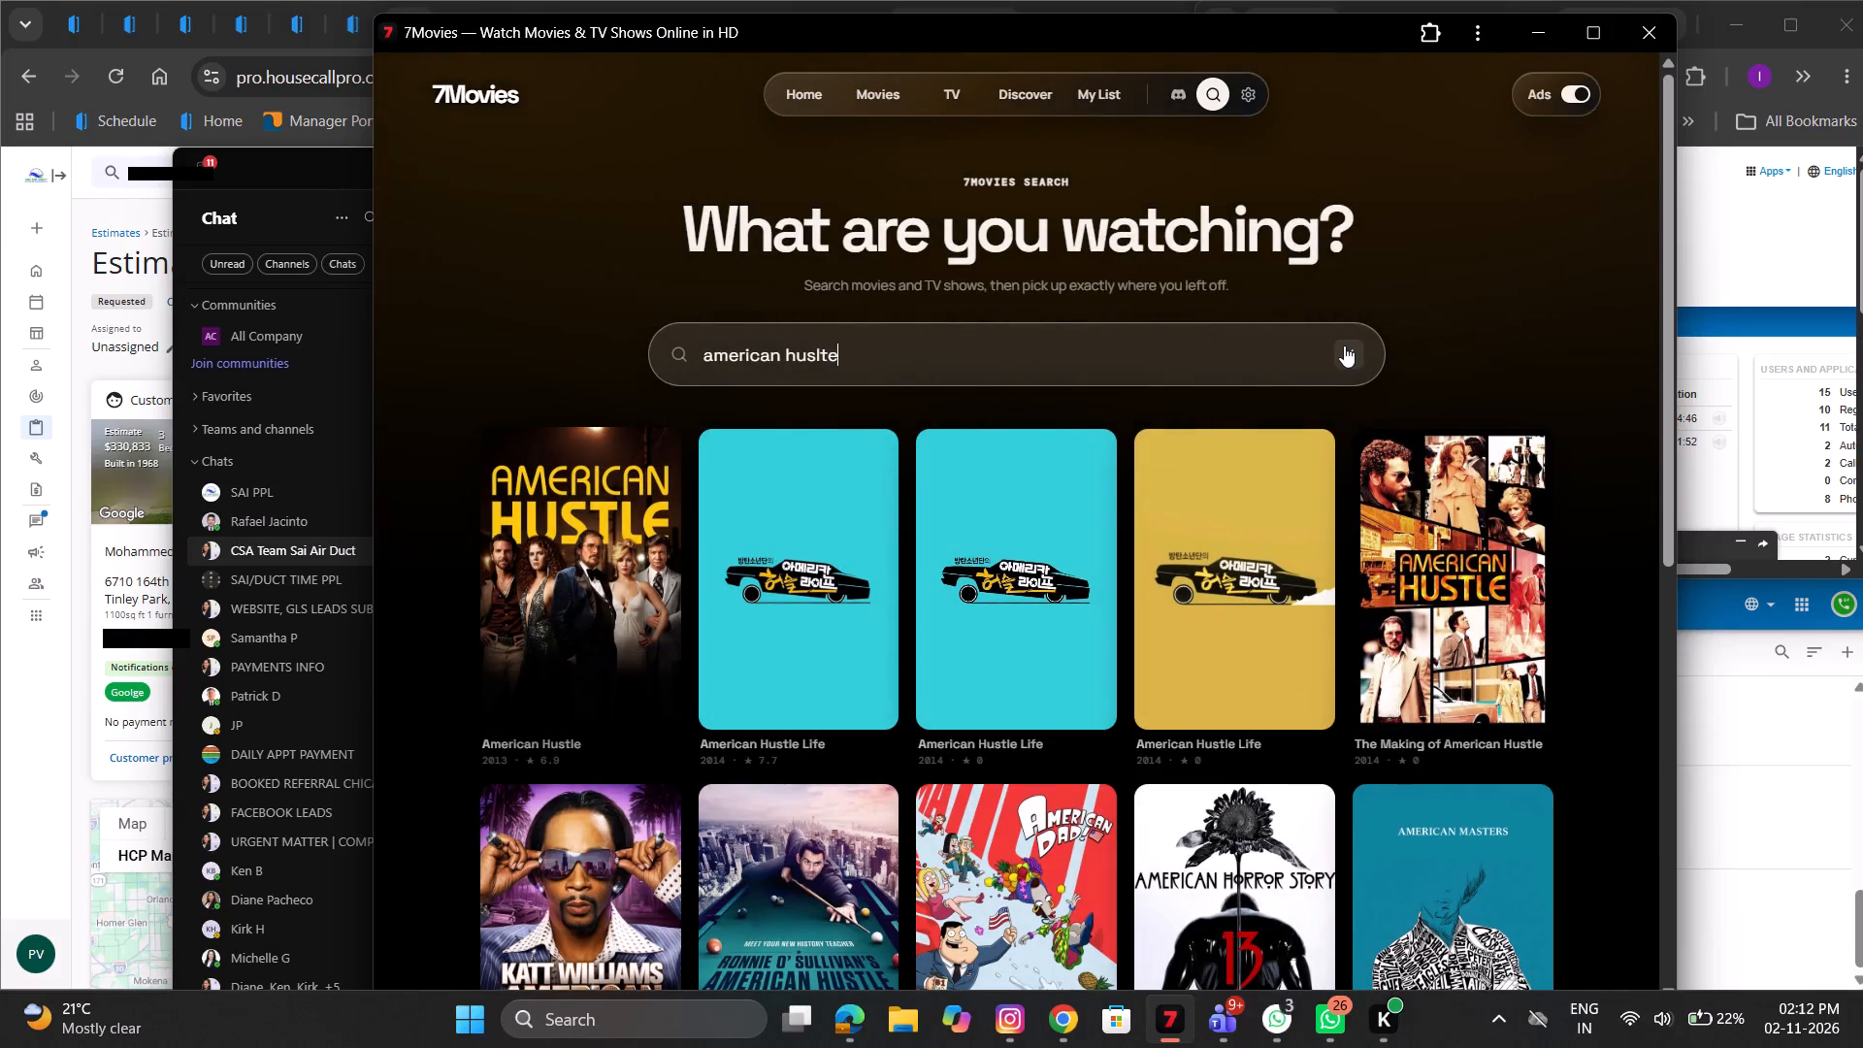
# Replace the 7Movies search with "crime" and open the page of the film Crime 101.
pyautogui.click(1346, 346)
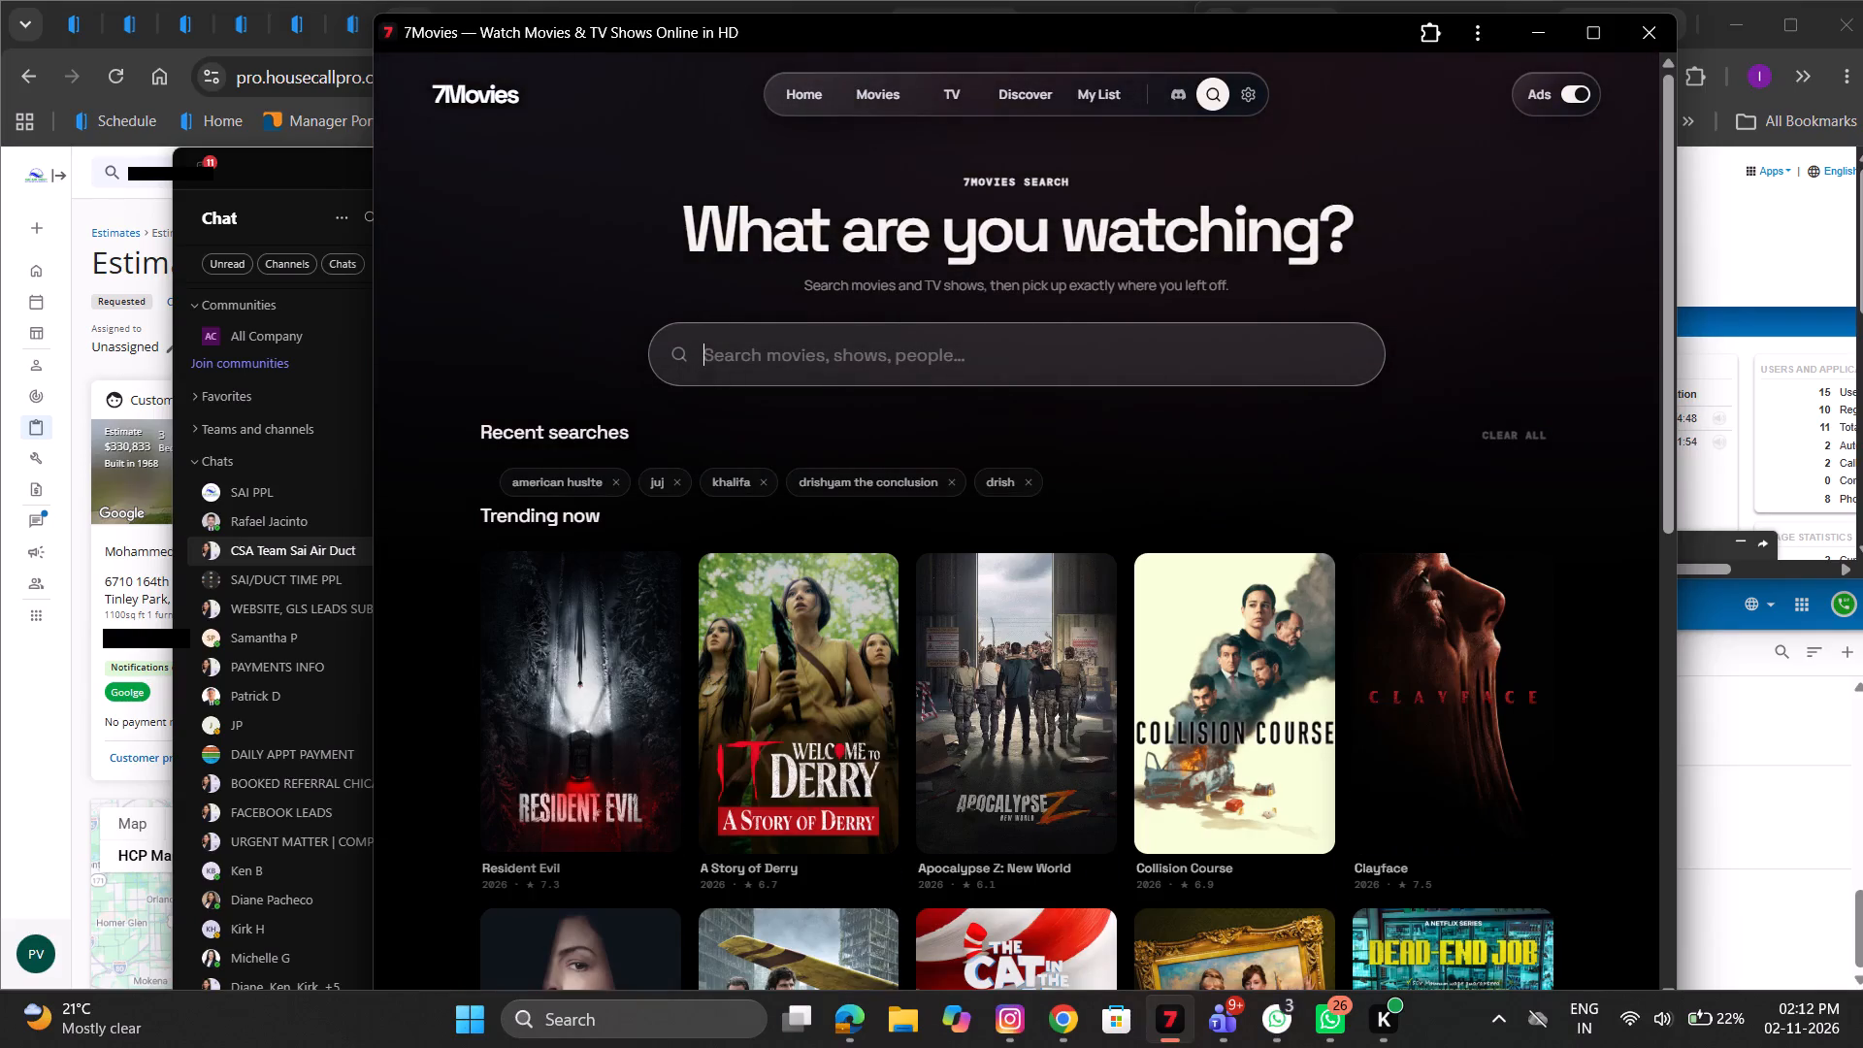
pyautogui.write('crime')
pyautogui.press('space')
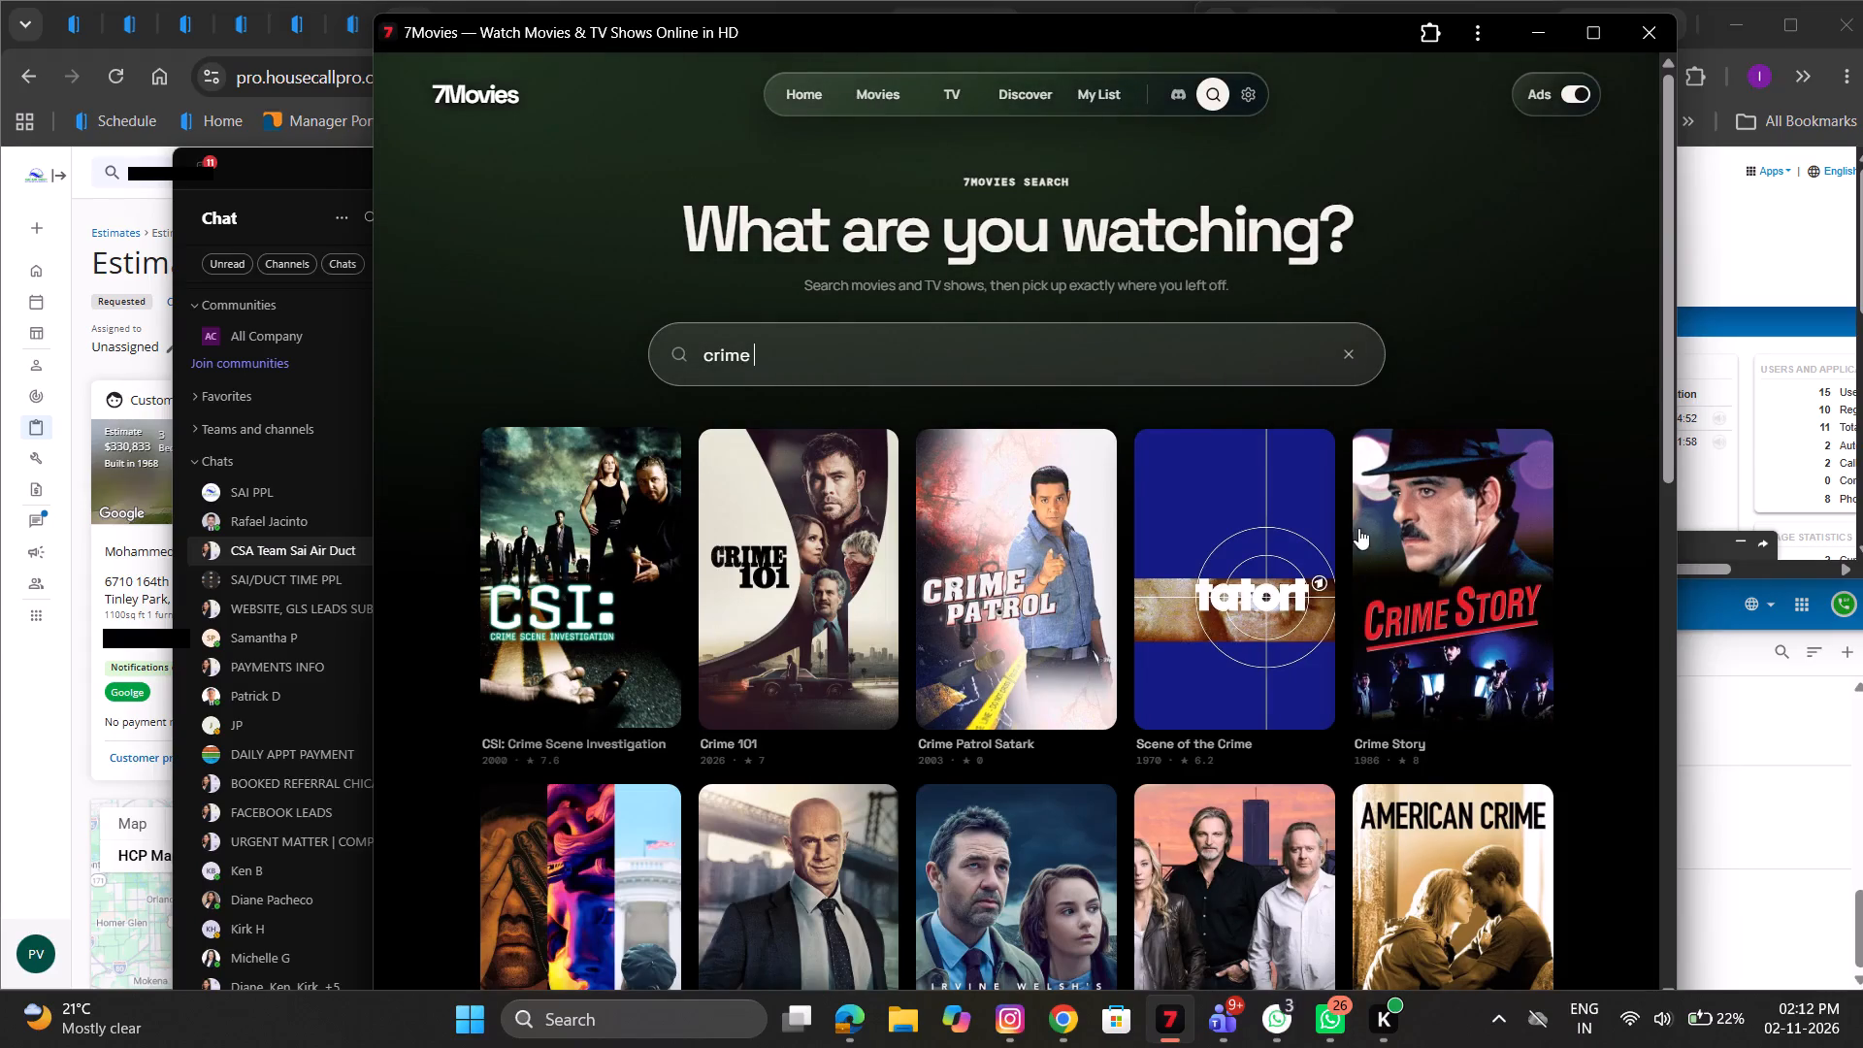
pyautogui.click(805, 588)
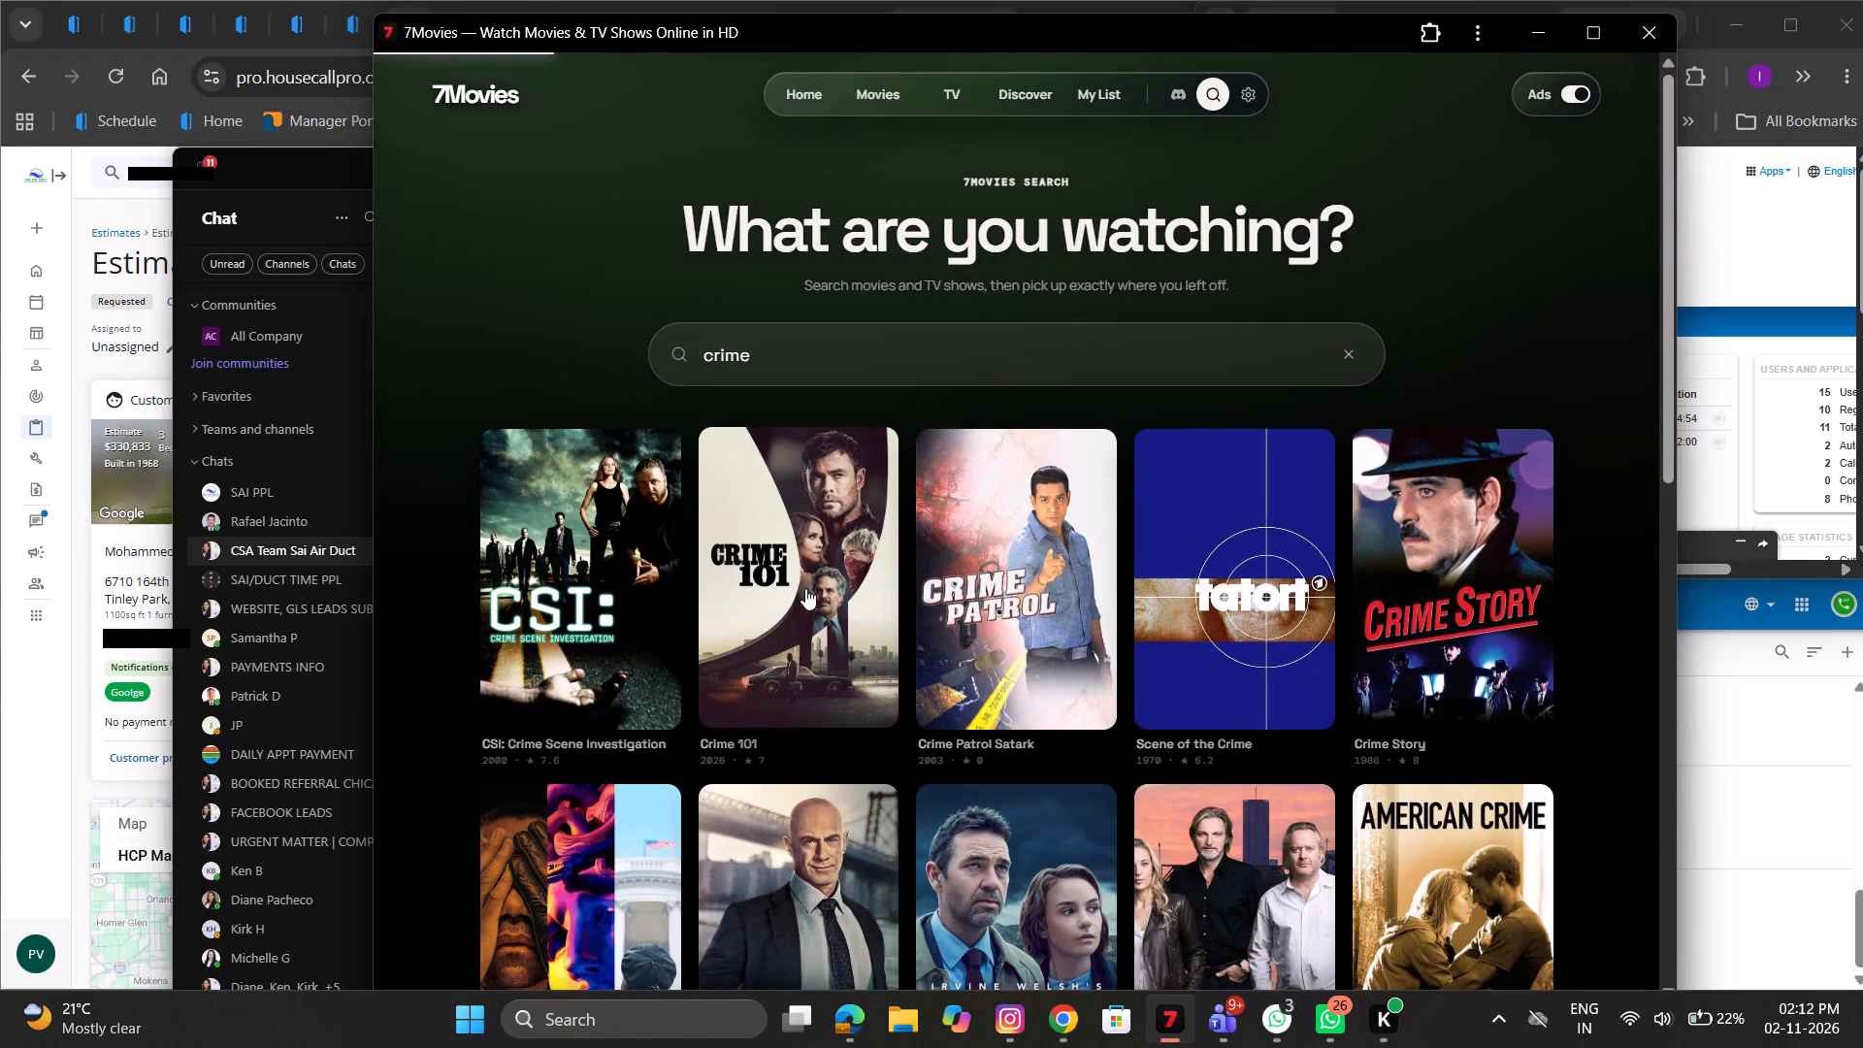
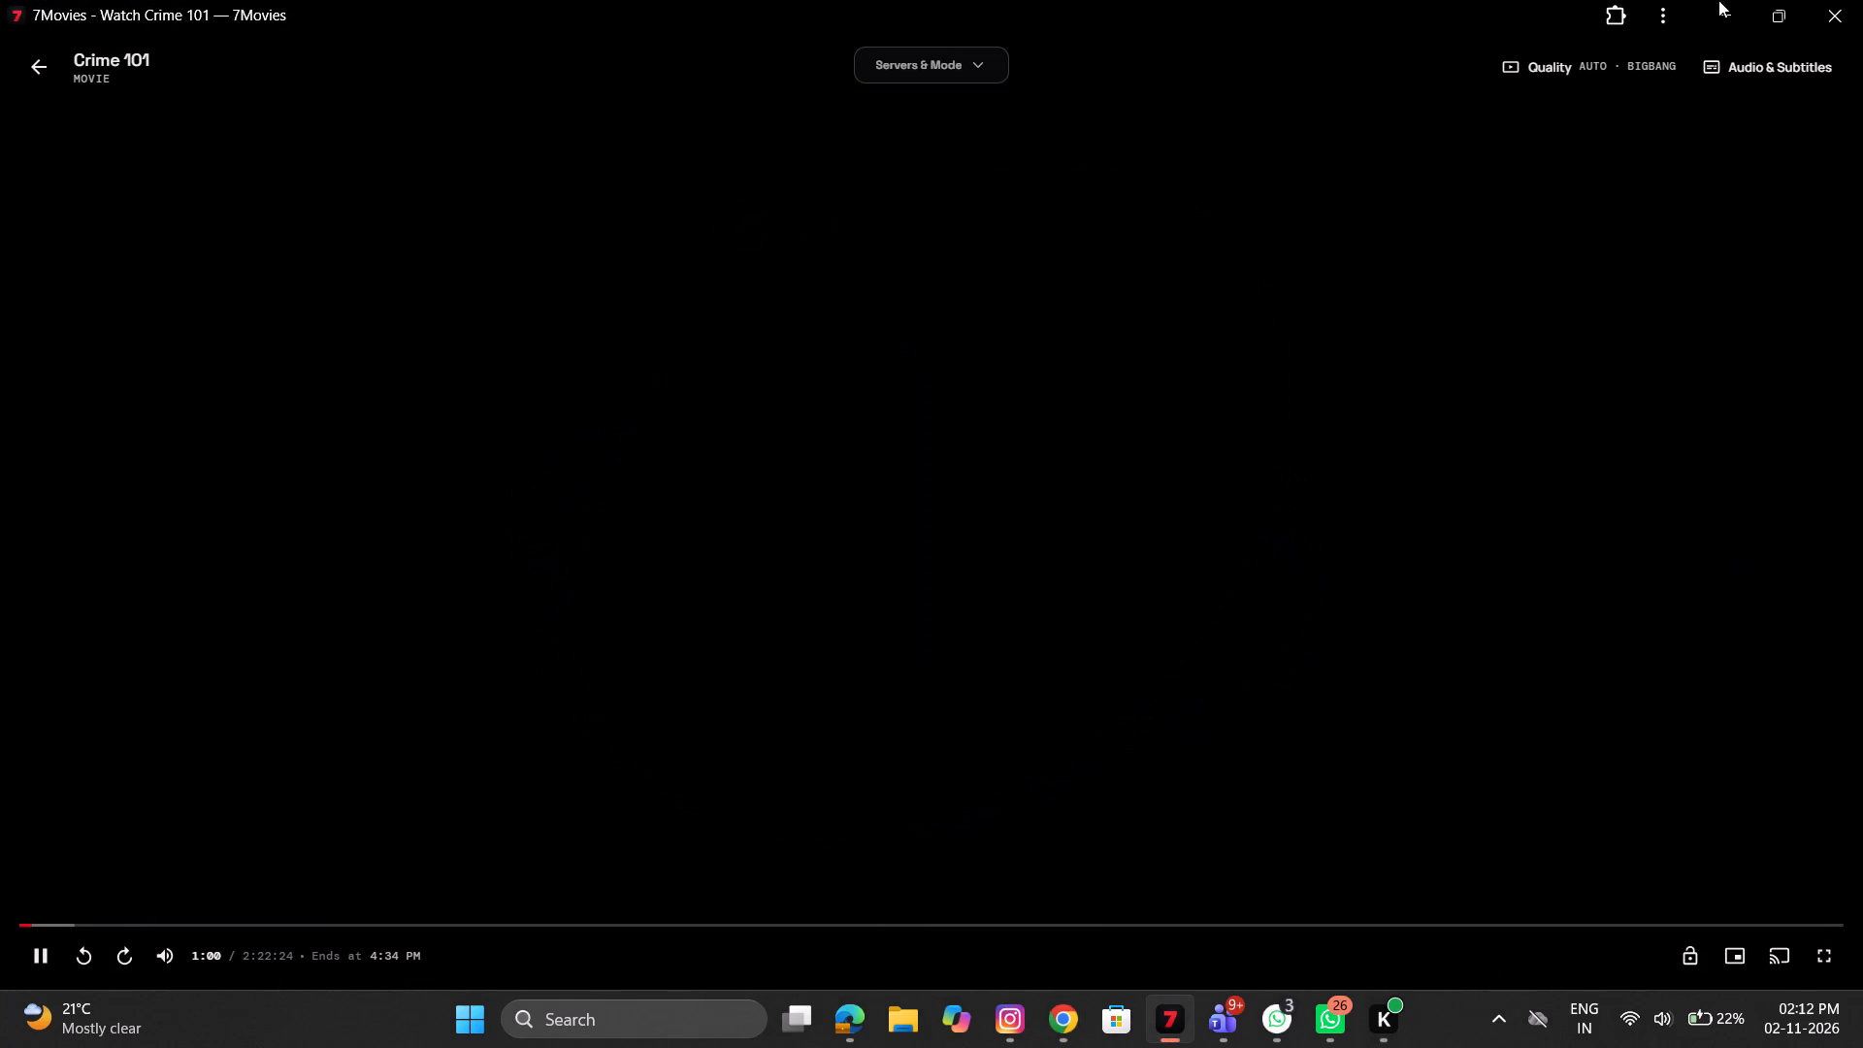
# Restore the Crime 101 player from full size to a smaller window and skip the film forward to about 2:35.
pyautogui.click(1777, 7)
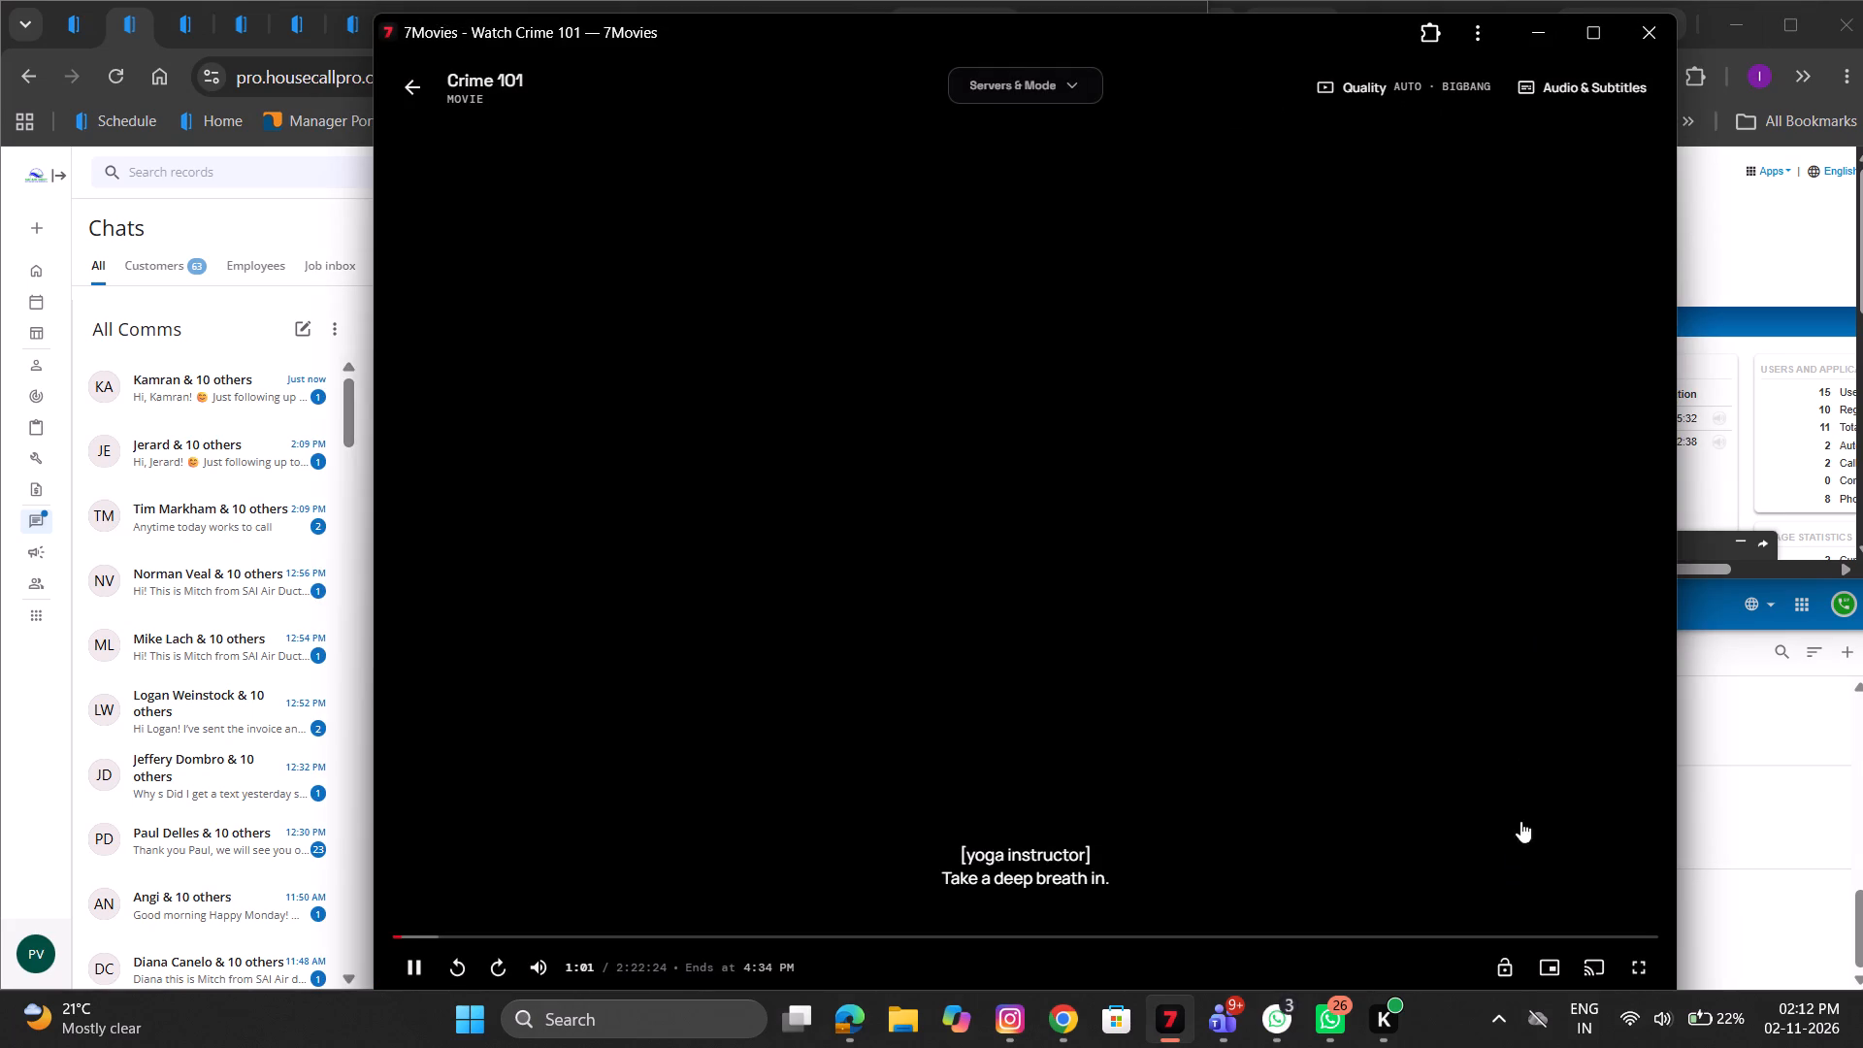
pyautogui.press('Right')
pyautogui.press('Right')
pyautogui.press('Right')
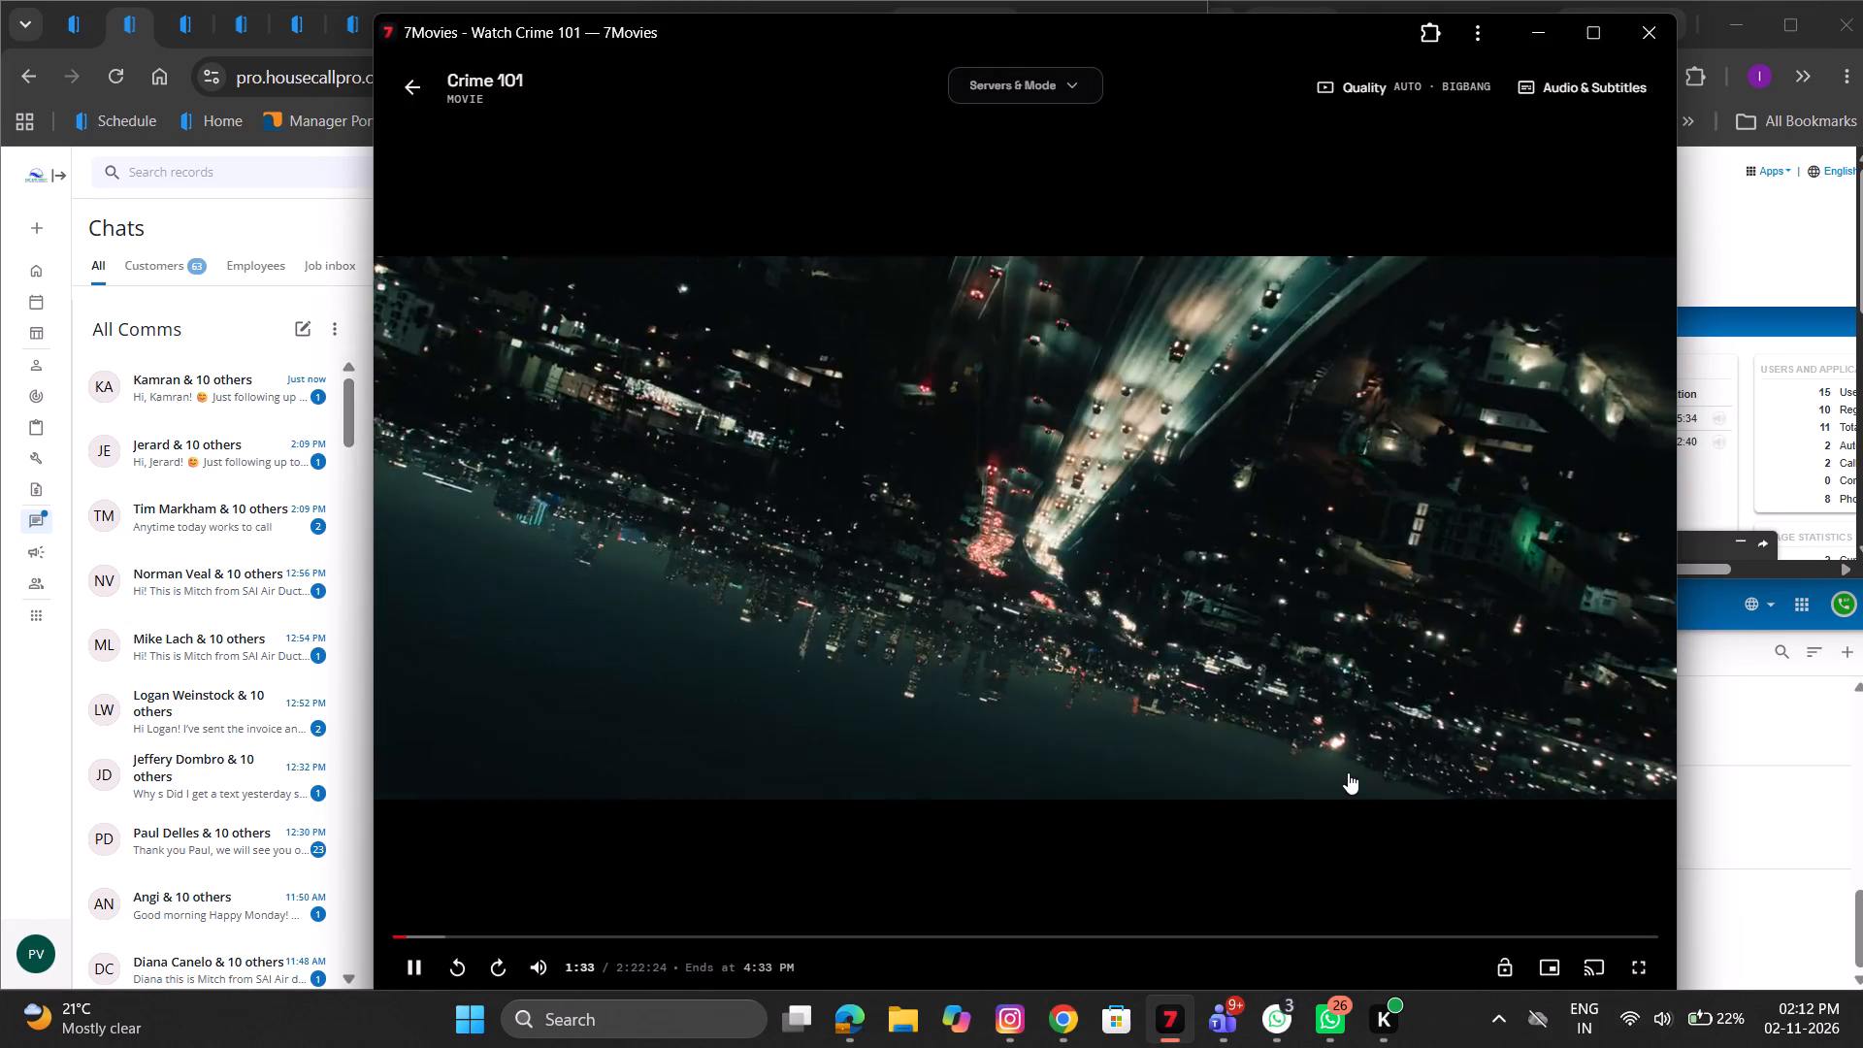
pyautogui.press('Right')
pyautogui.press('Right')
pyautogui.press('Right')
pyautogui.press('Right')
pyautogui.press('Right')
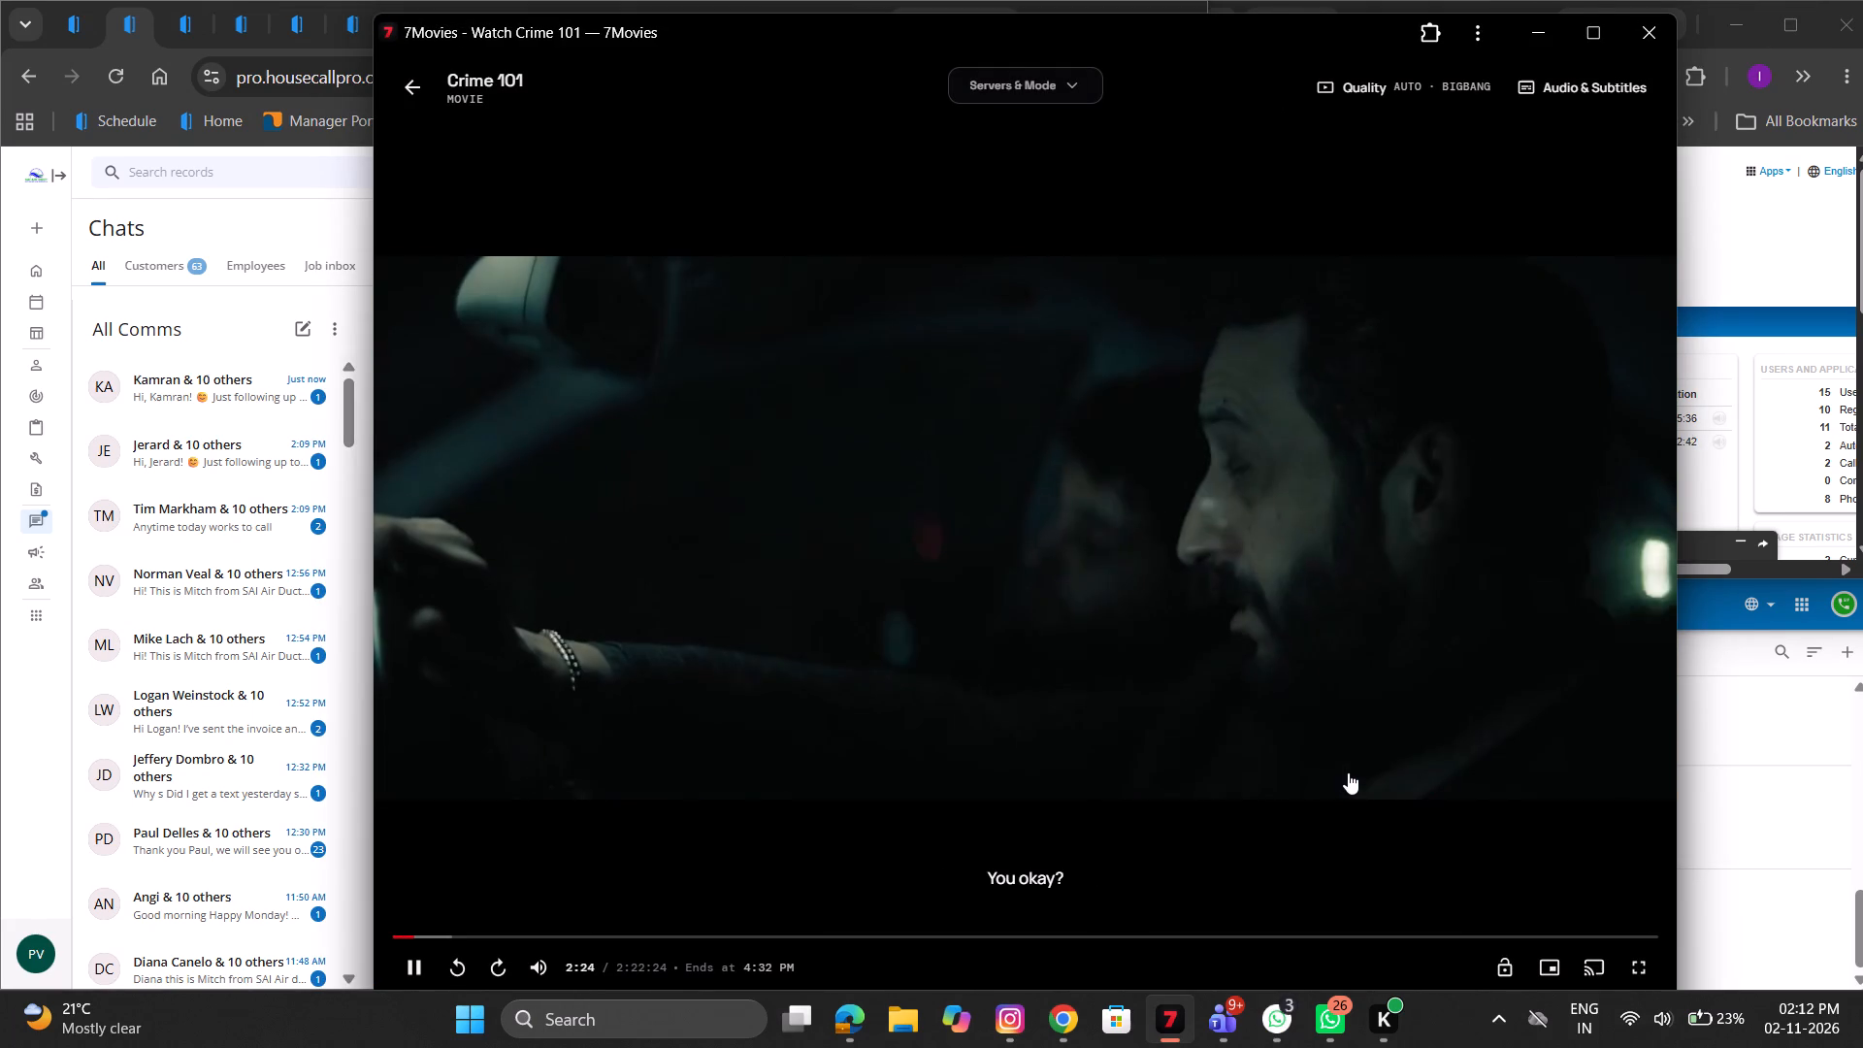
pyautogui.press('Right')
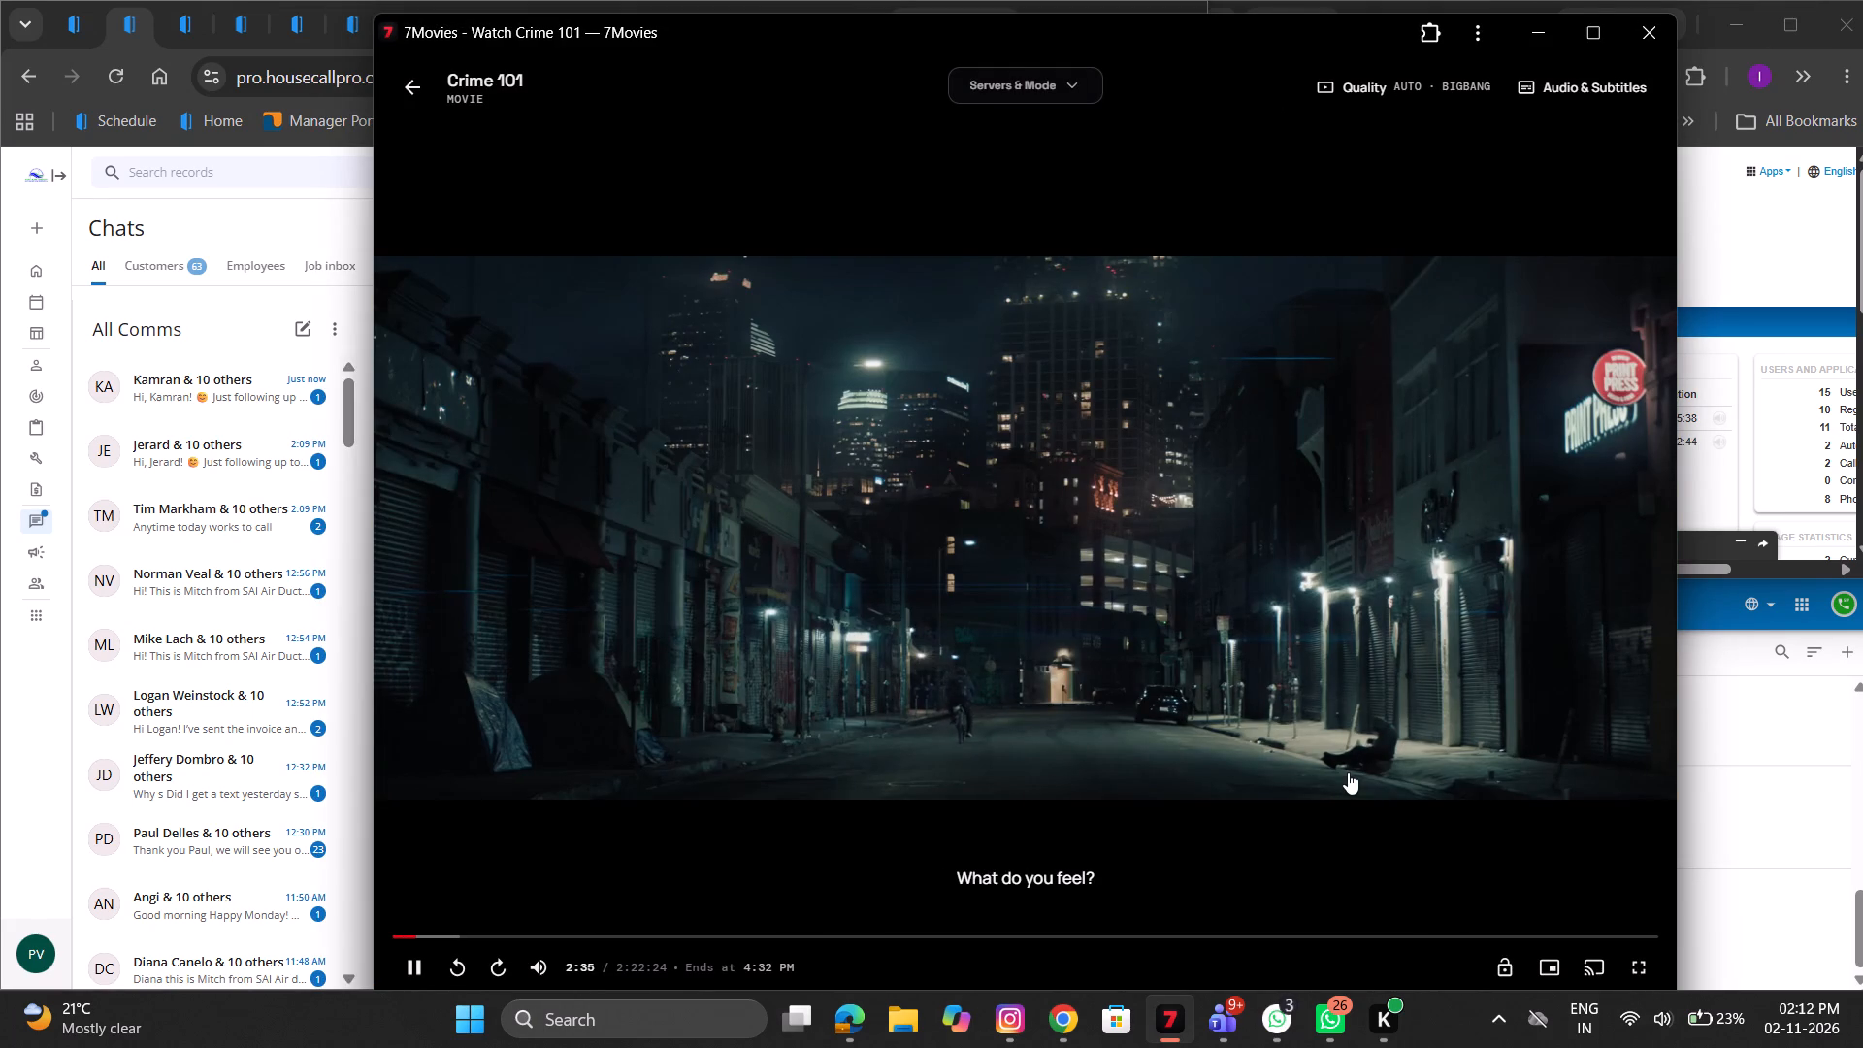
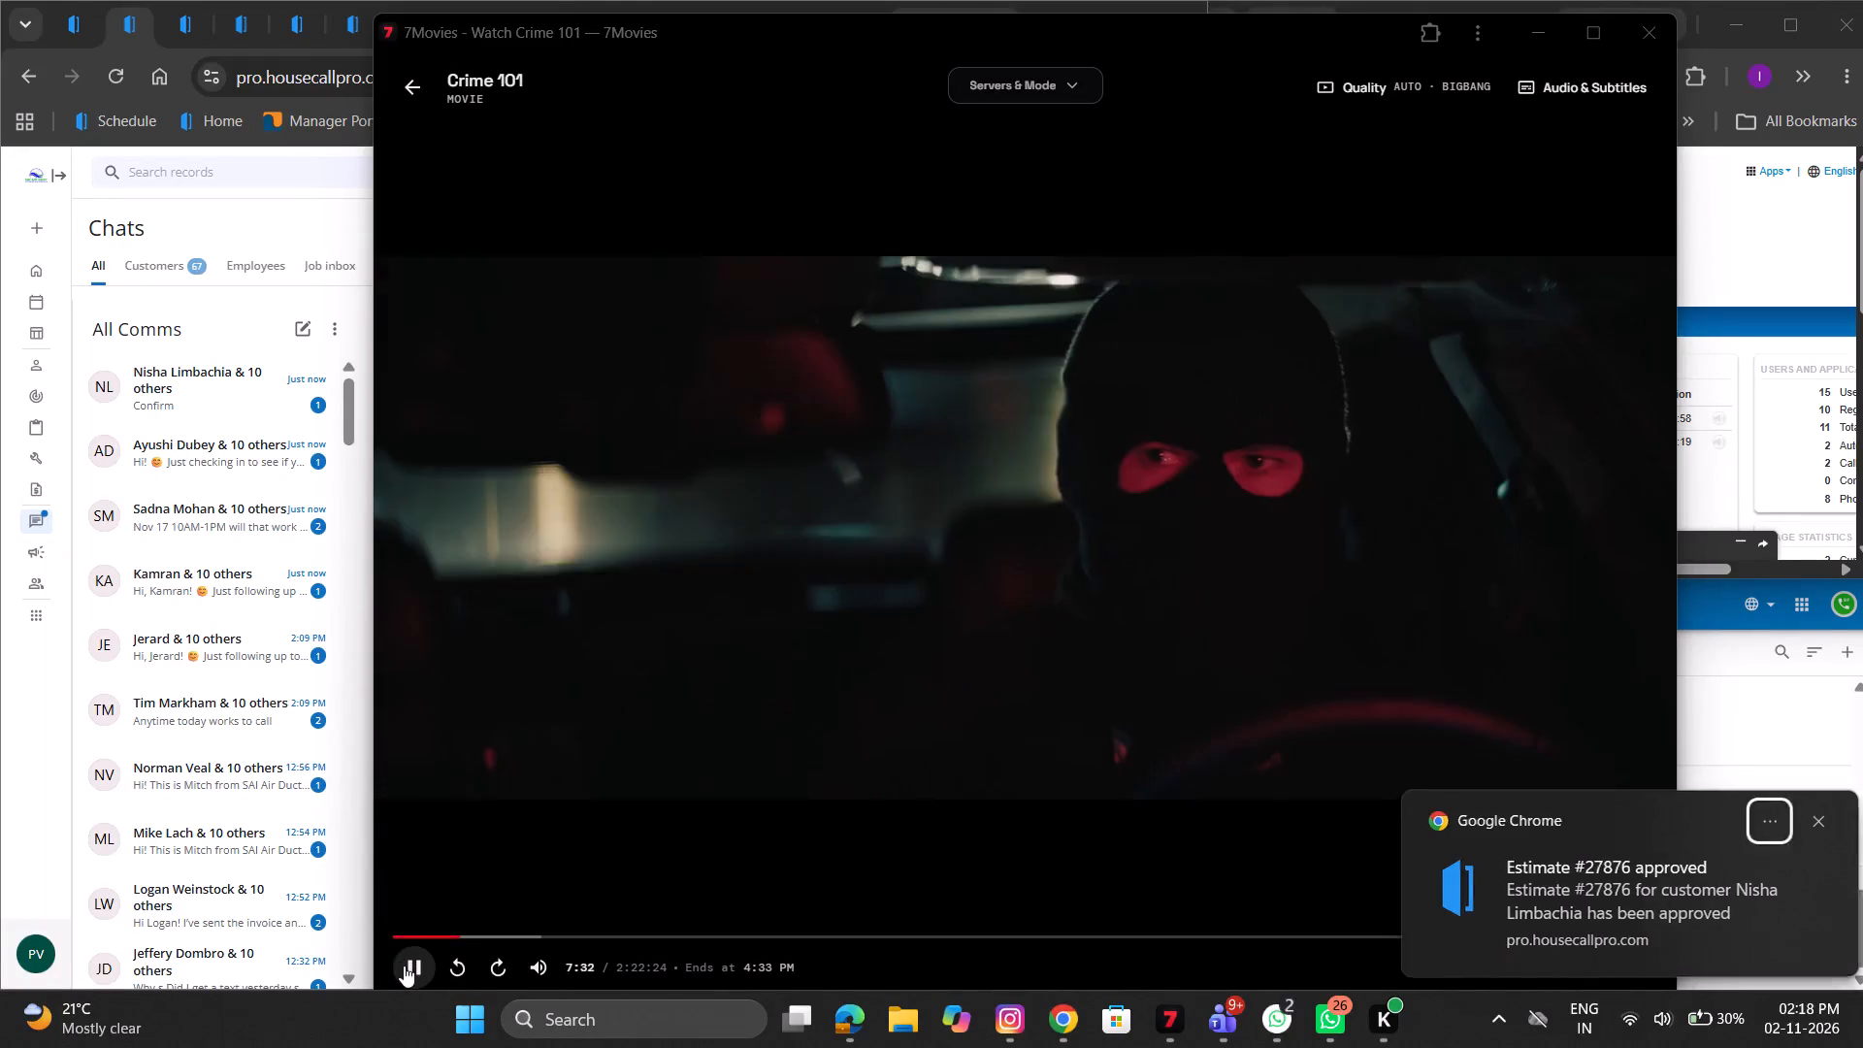
# Pause and resume Crime 101, and skip the film to its end at about 2:22:23.
pyautogui.click(404, 966)
pyautogui.click(404, 966)
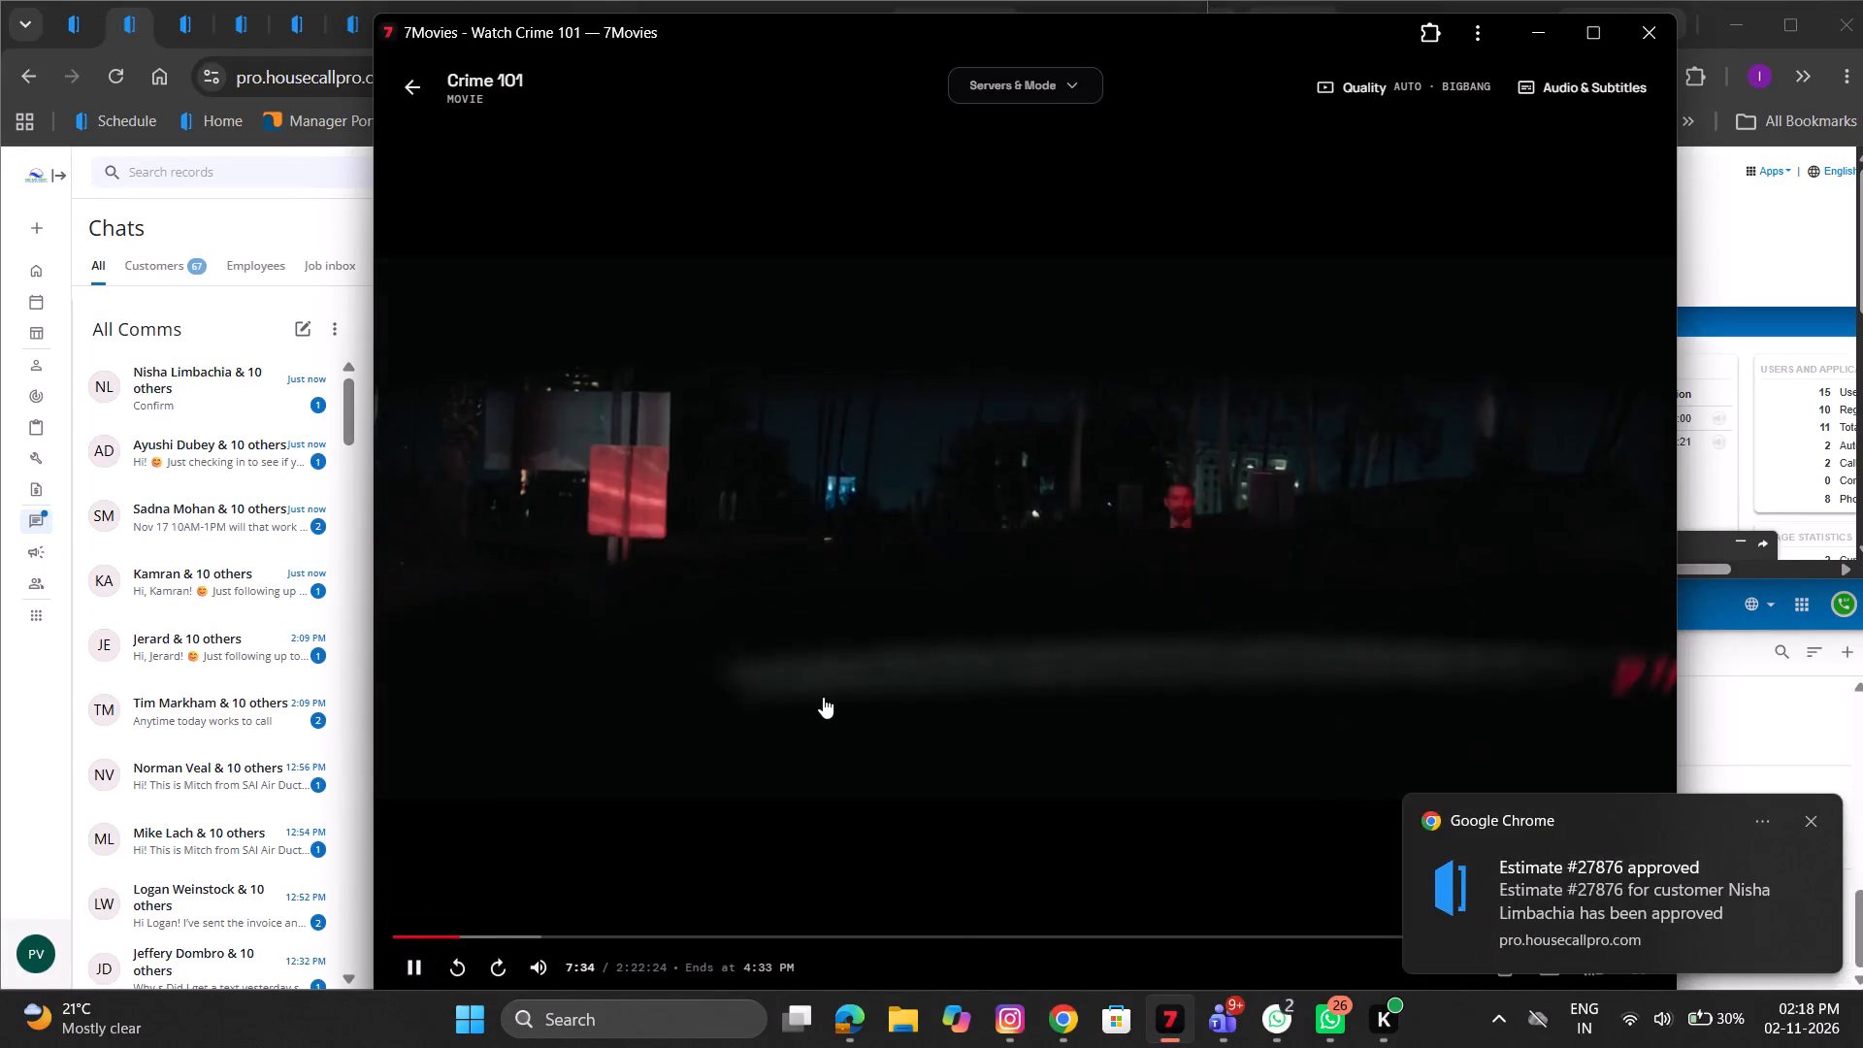
pyautogui.press('End')
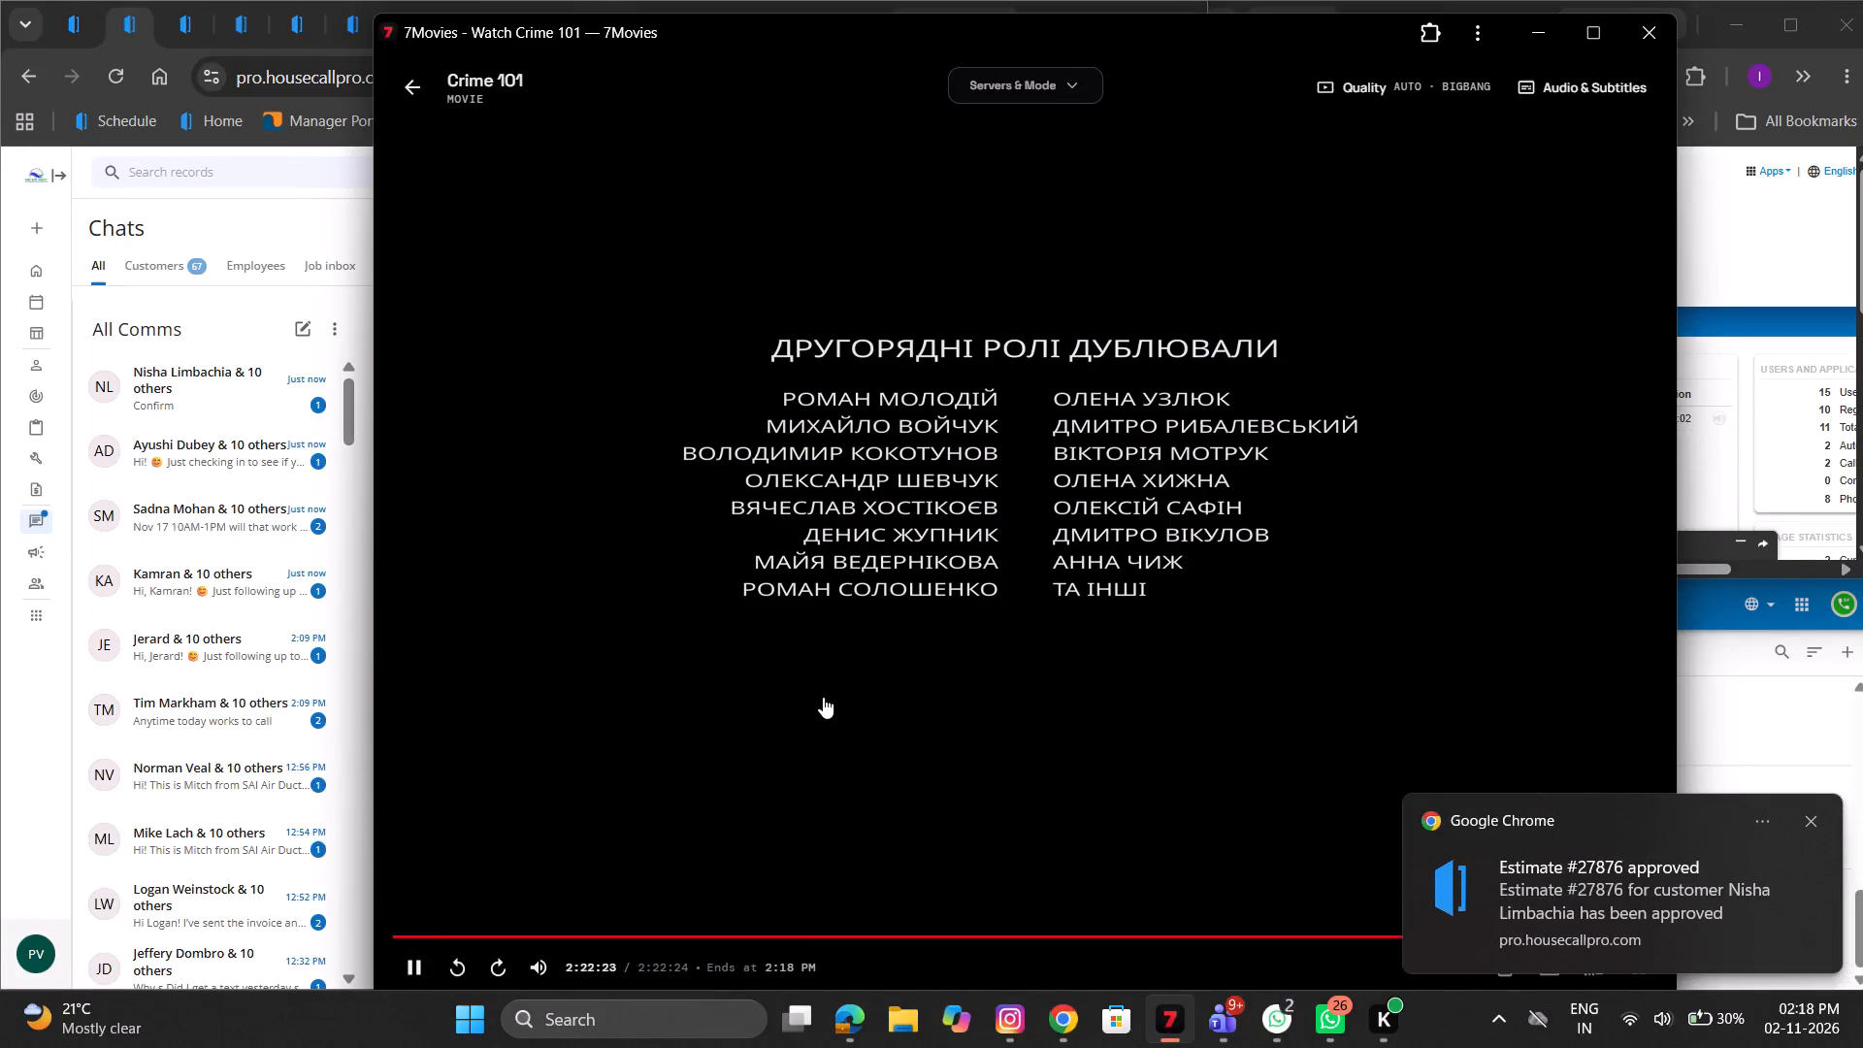
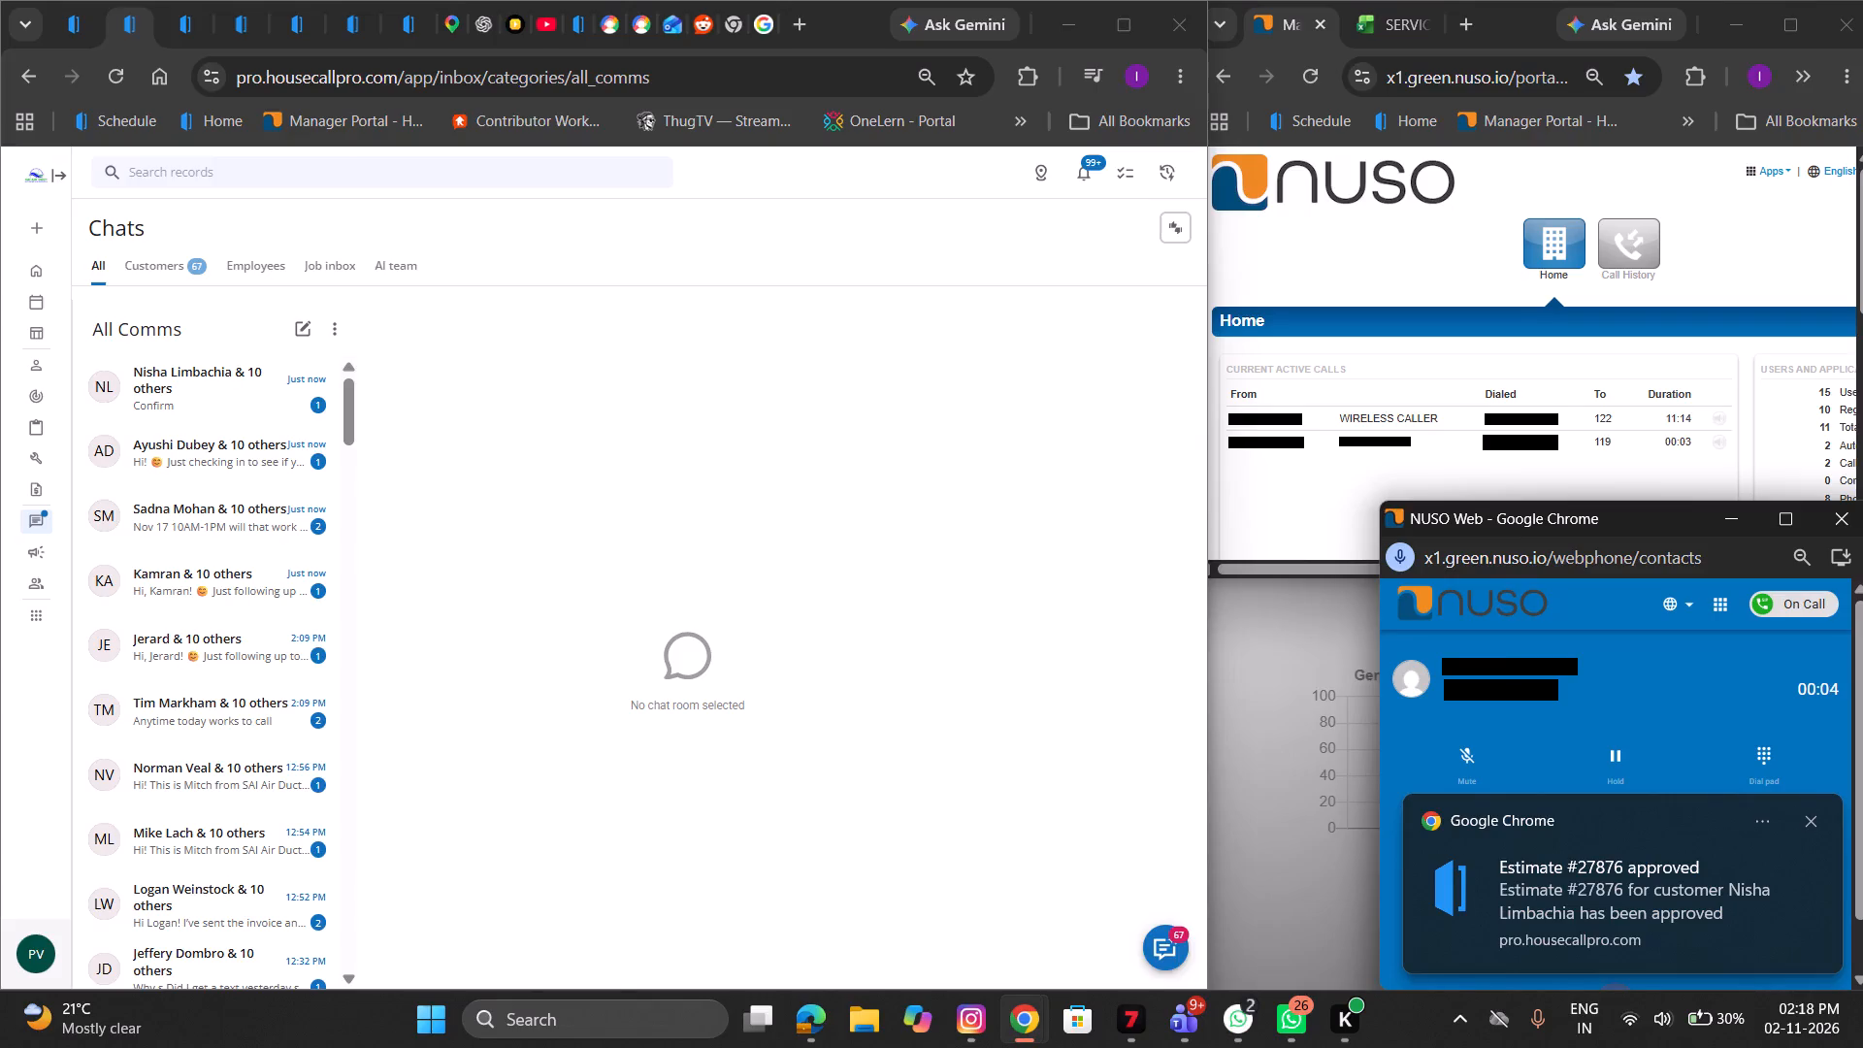
# Copy the active caller's phone number from the call display in the NUSO web phone.
pyautogui.tripleClick(1512, 691)
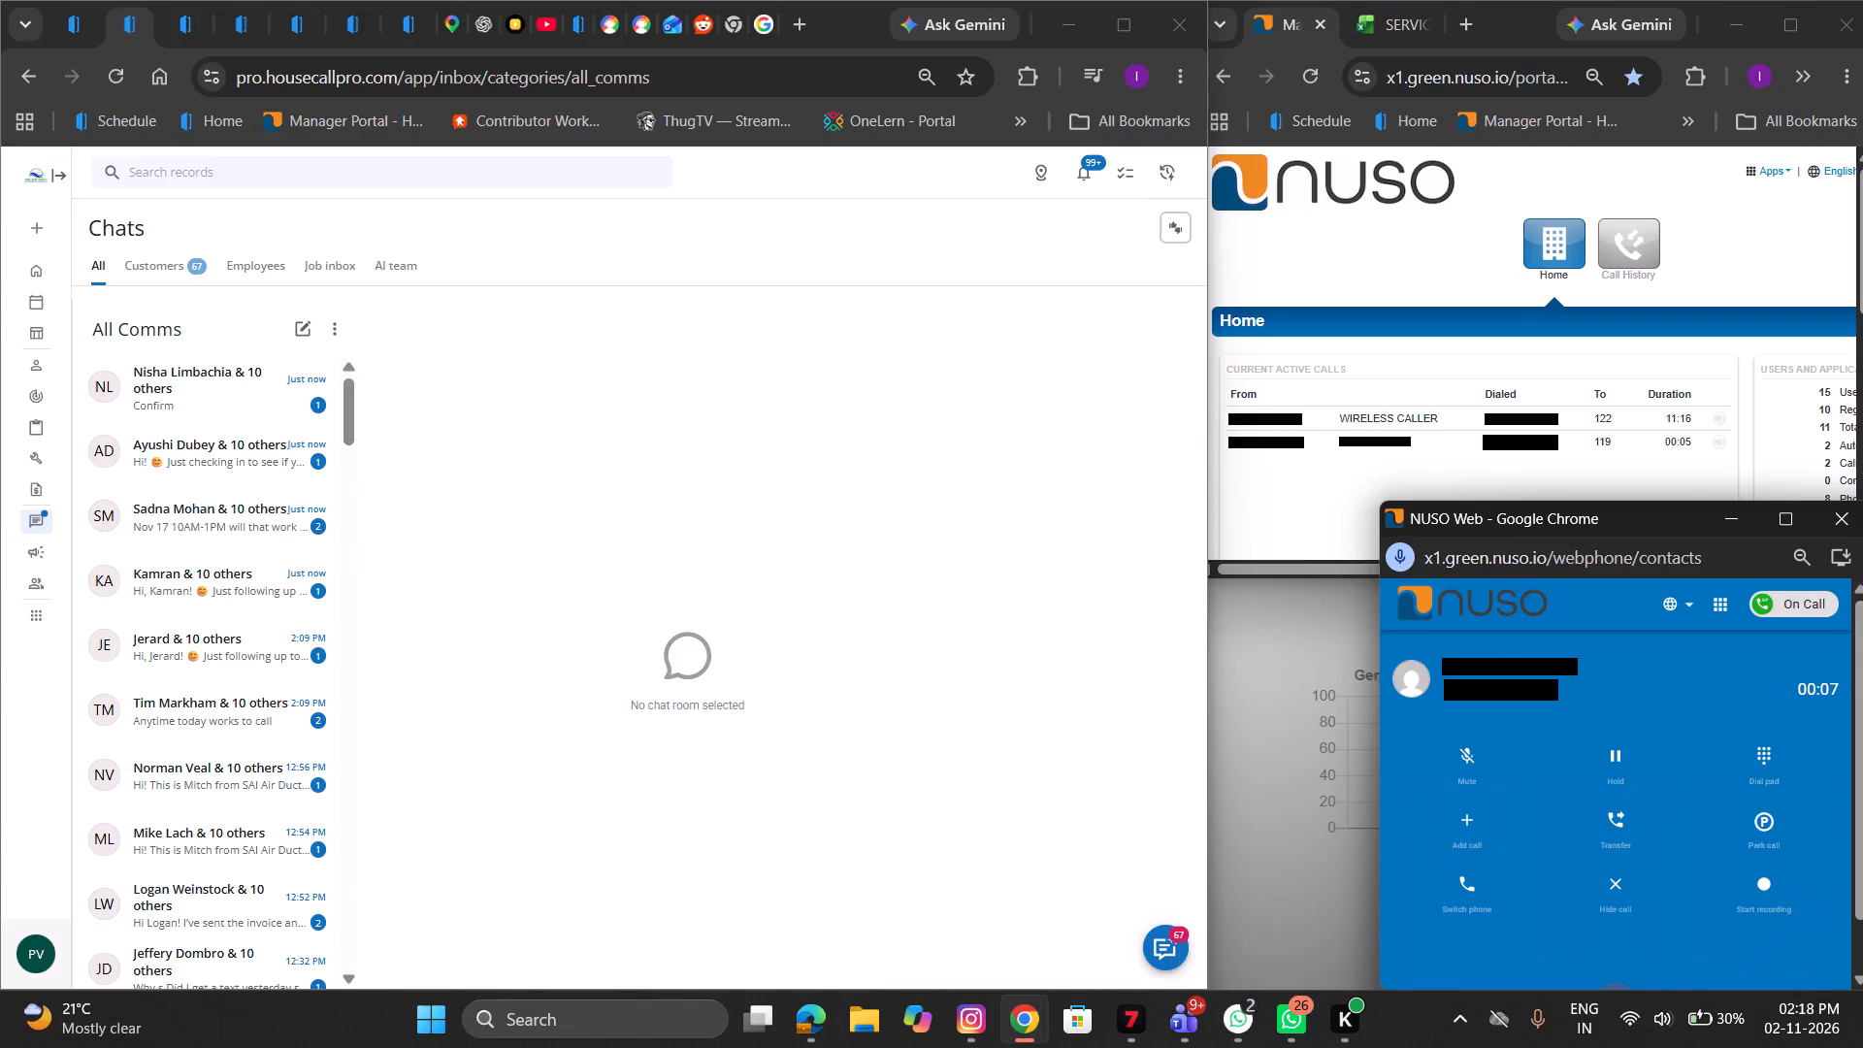
pyautogui.hotkey('ctrl', 'c')
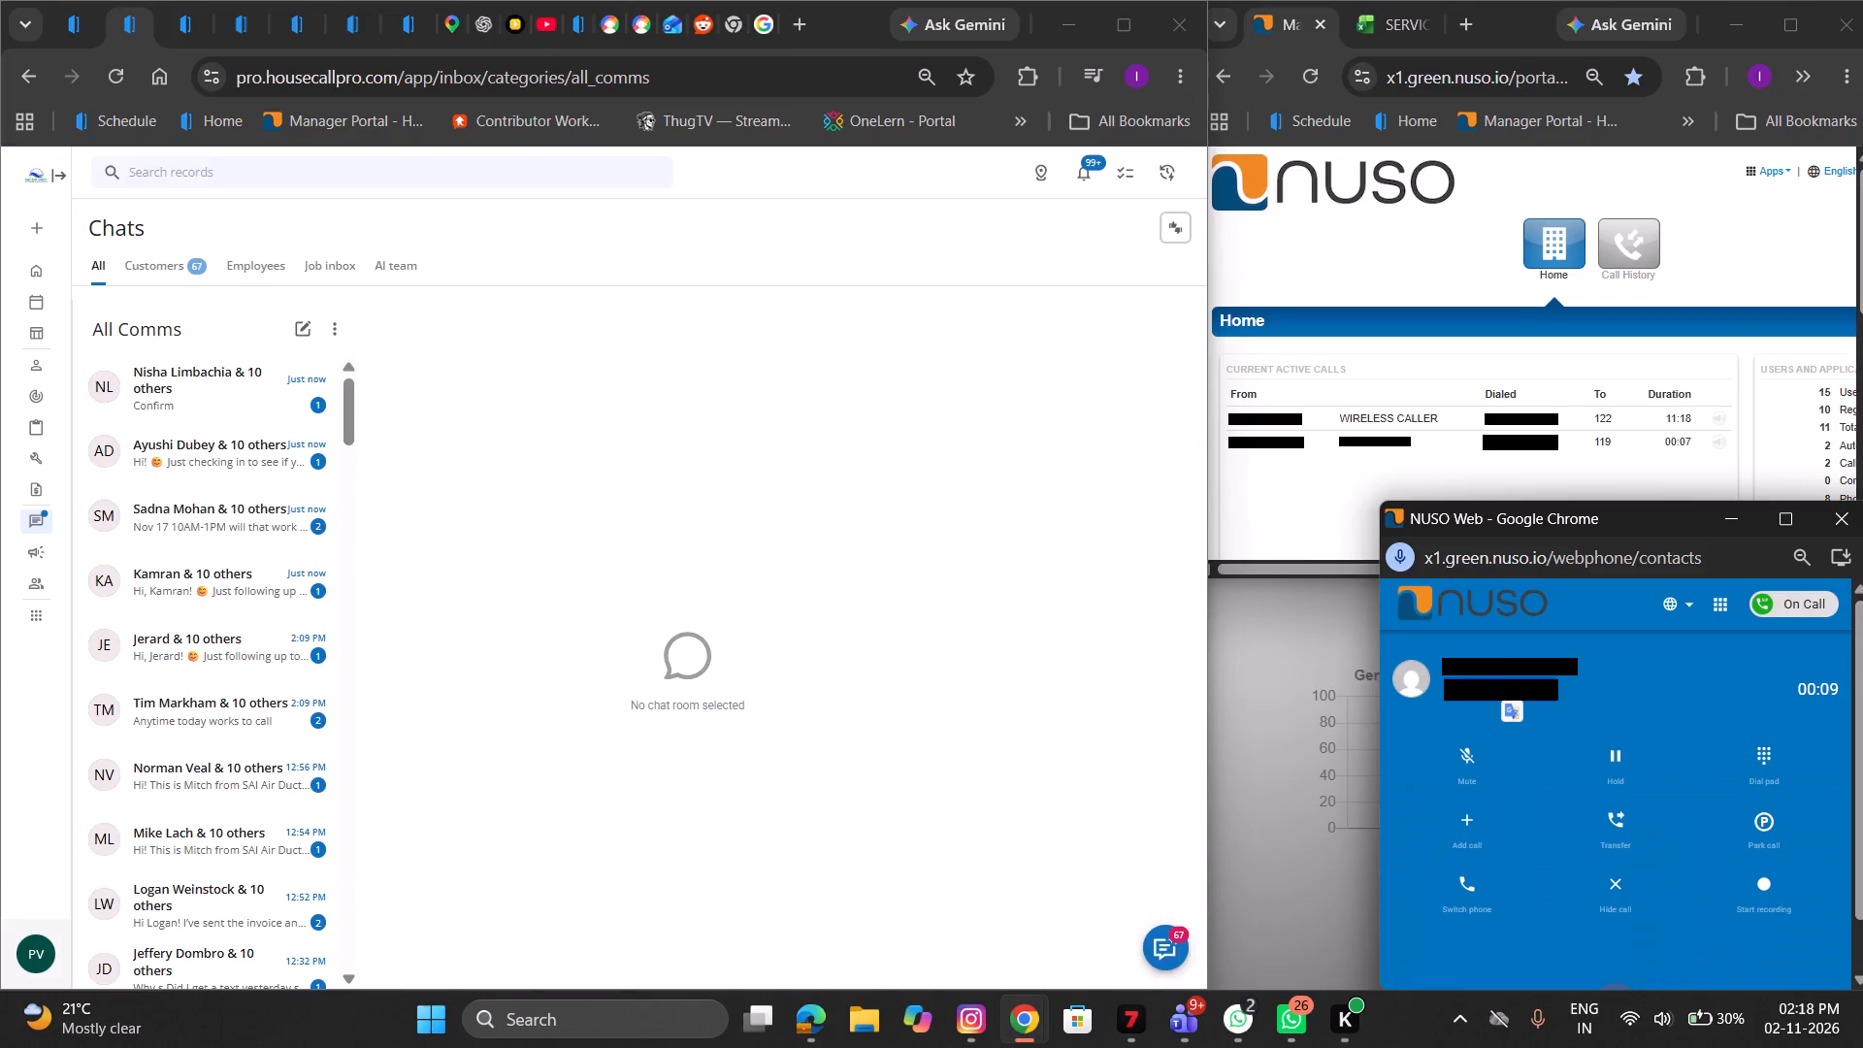
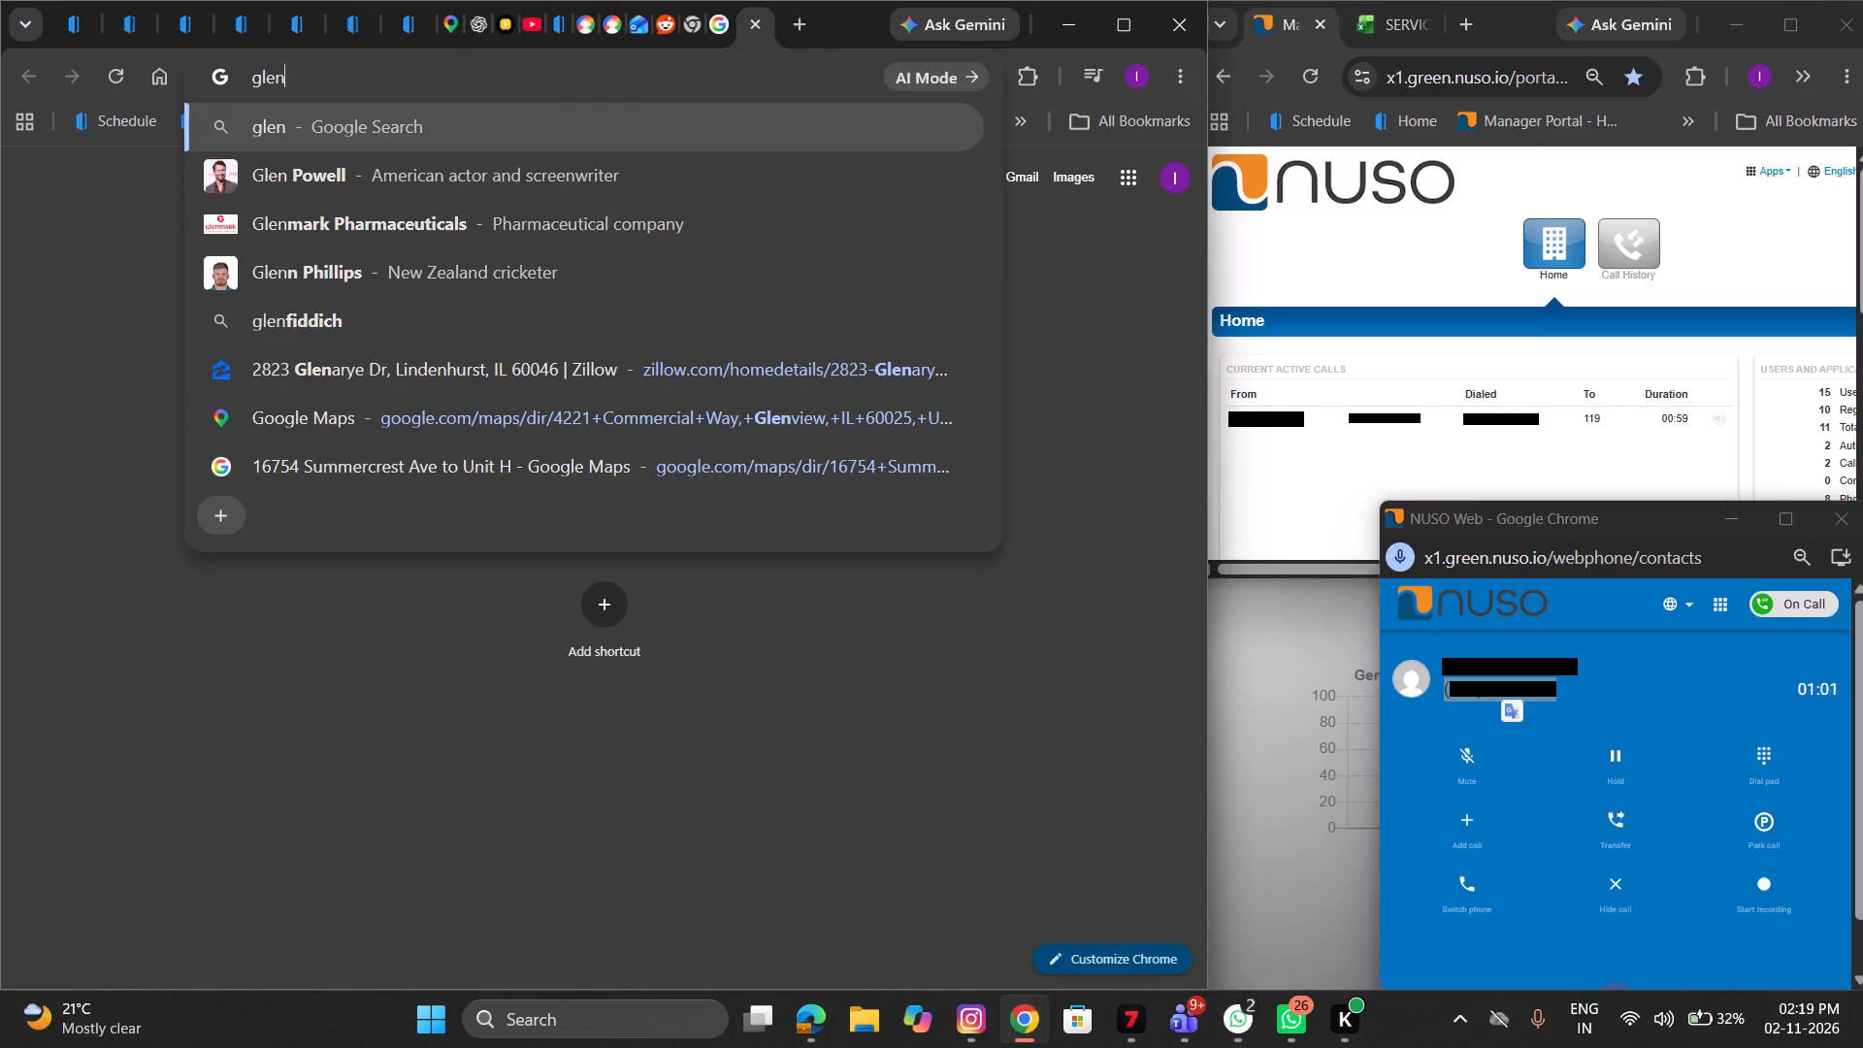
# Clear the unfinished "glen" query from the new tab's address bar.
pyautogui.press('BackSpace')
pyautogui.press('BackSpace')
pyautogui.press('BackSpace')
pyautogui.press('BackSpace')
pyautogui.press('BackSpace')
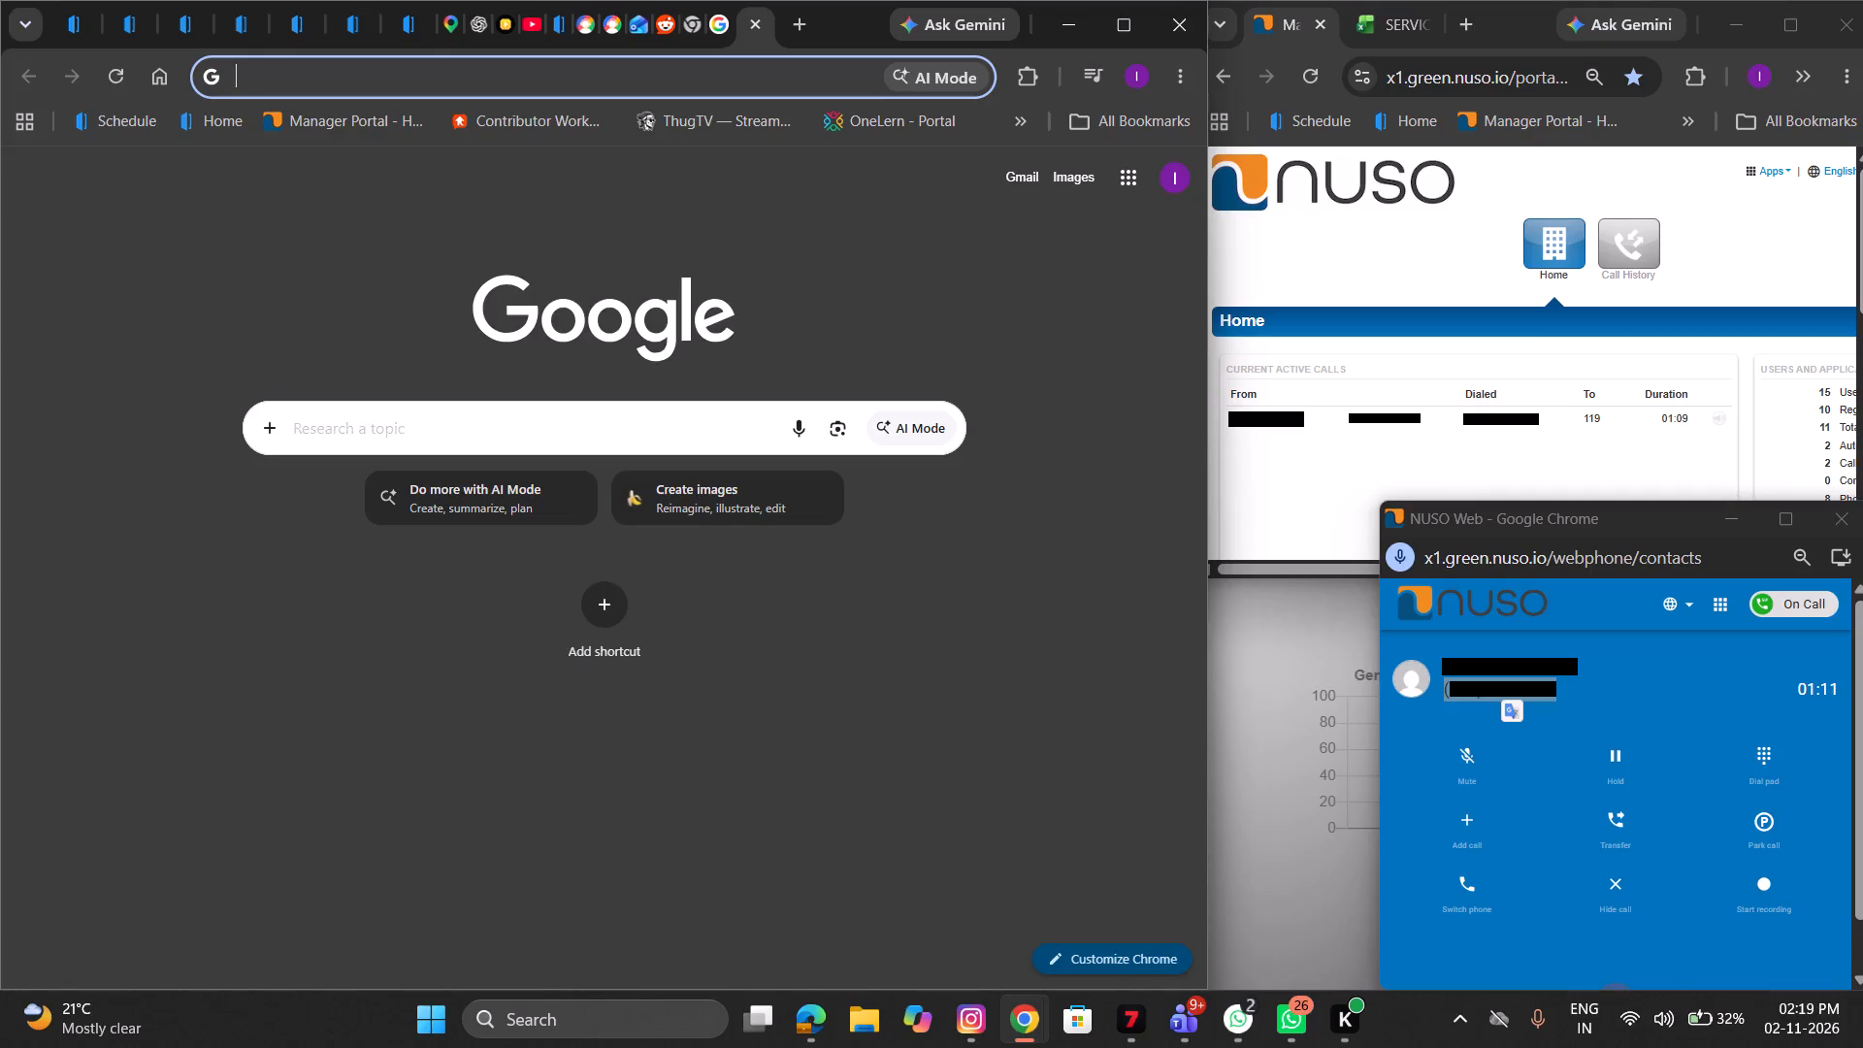
# Switch to the NUSO manager portal's list of current active calls.
pyautogui.click(1320, 420)
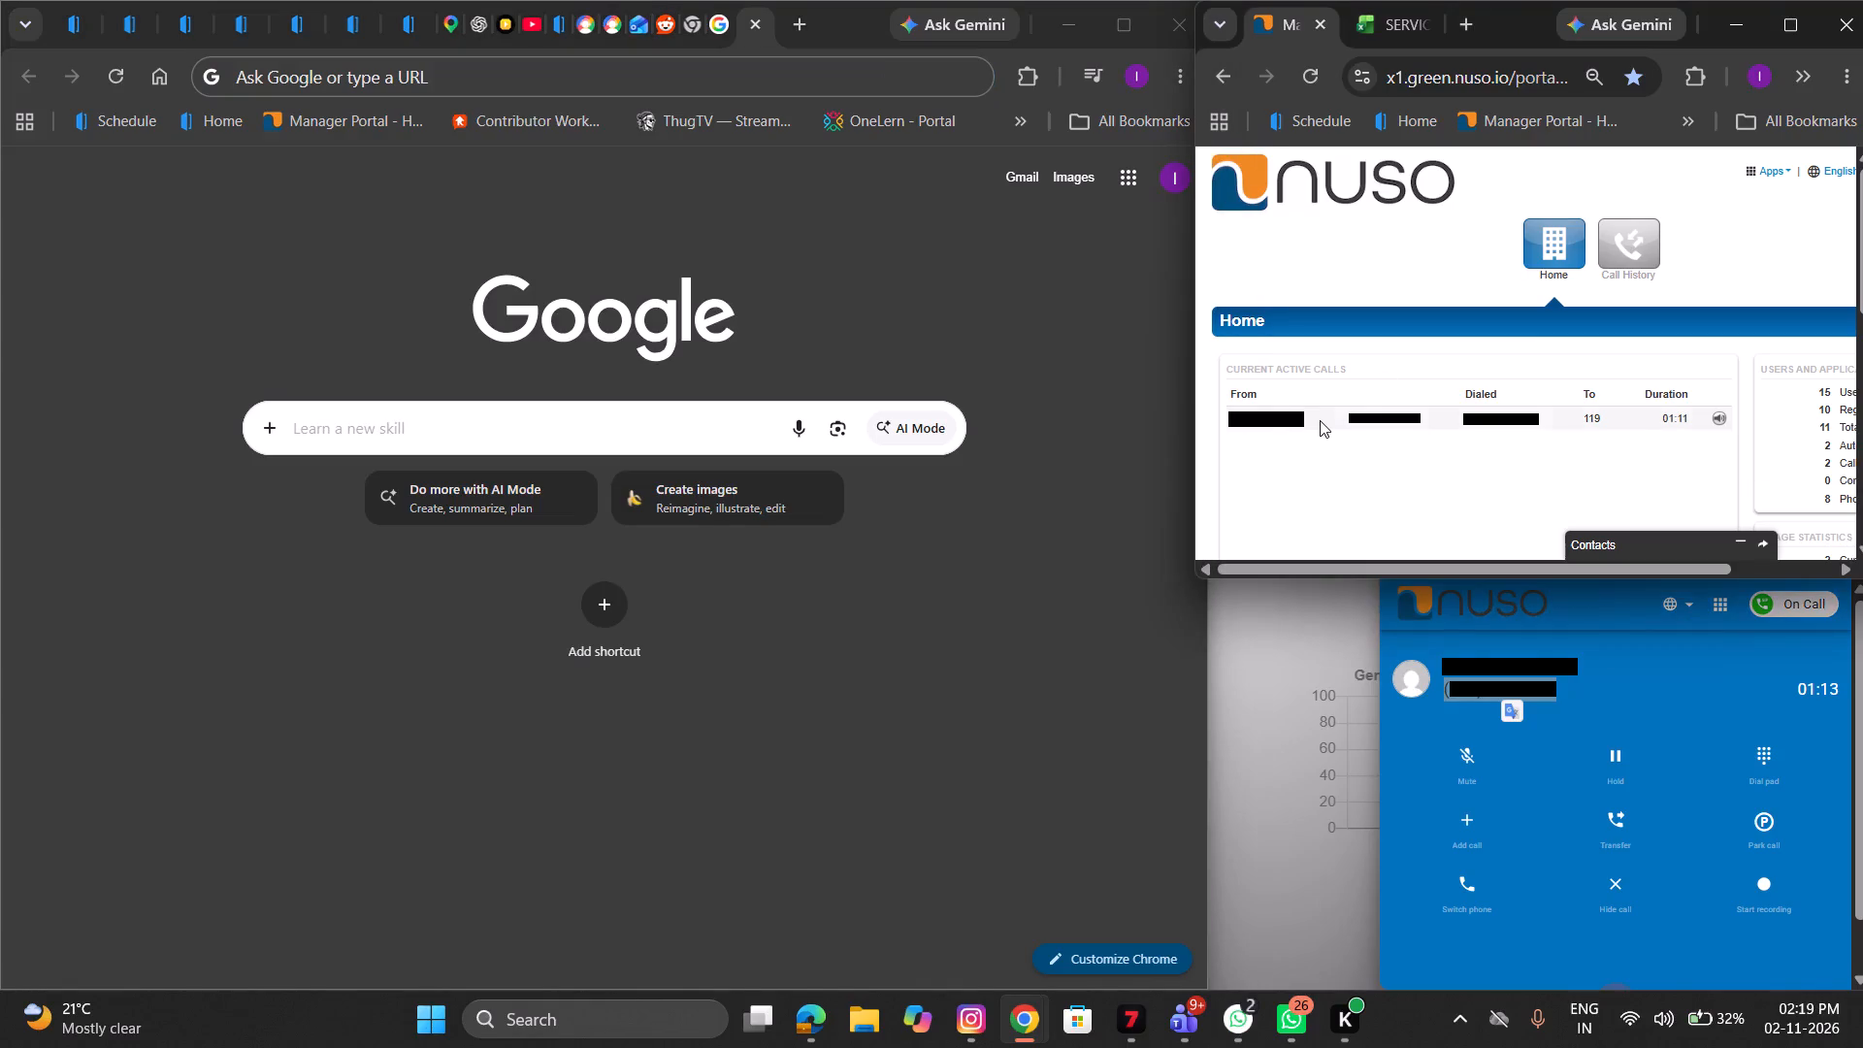
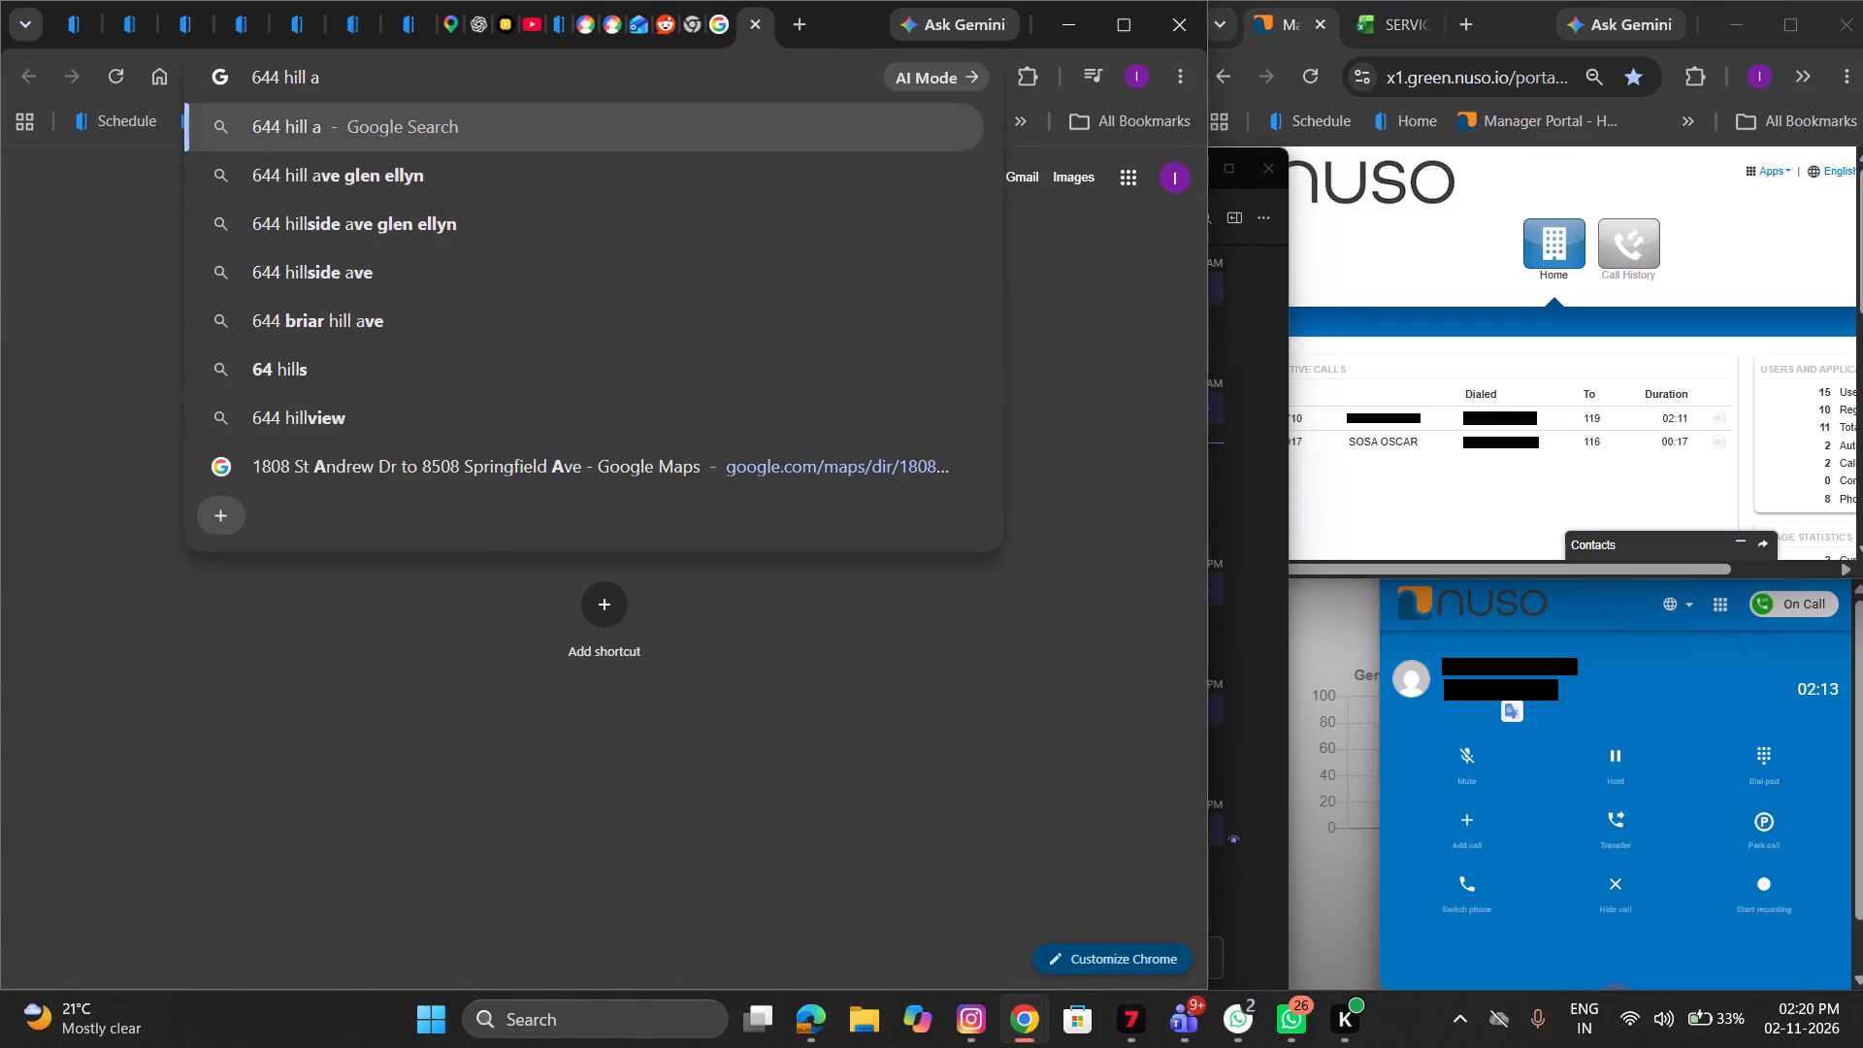
# Search Google for the caller's street address using the suggestion that includes Glen Ellyn.
pyautogui.click(524, 180)
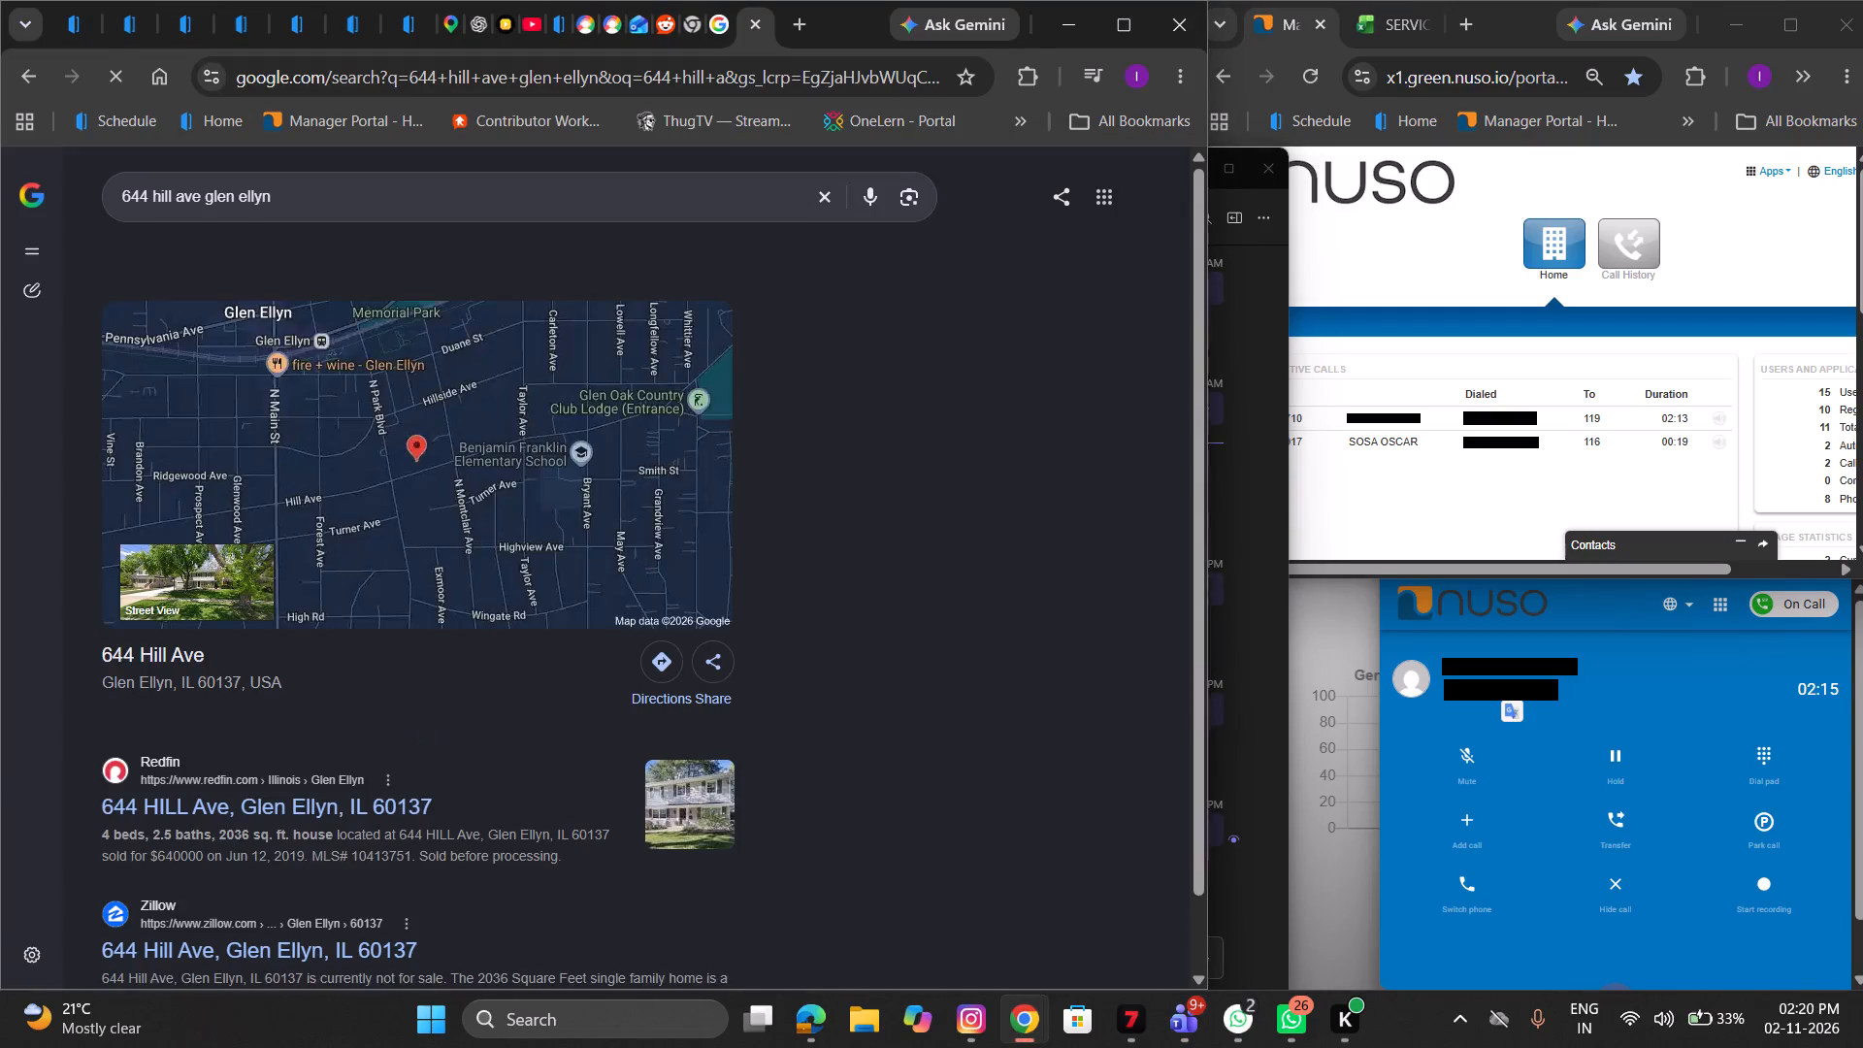
# Select the full property address in the heading of the Redfin search result.
pyautogui.scroll(-2, 560, 469)
pyautogui.moveTo(480, 580); pyautogui.dragTo(101, 589)
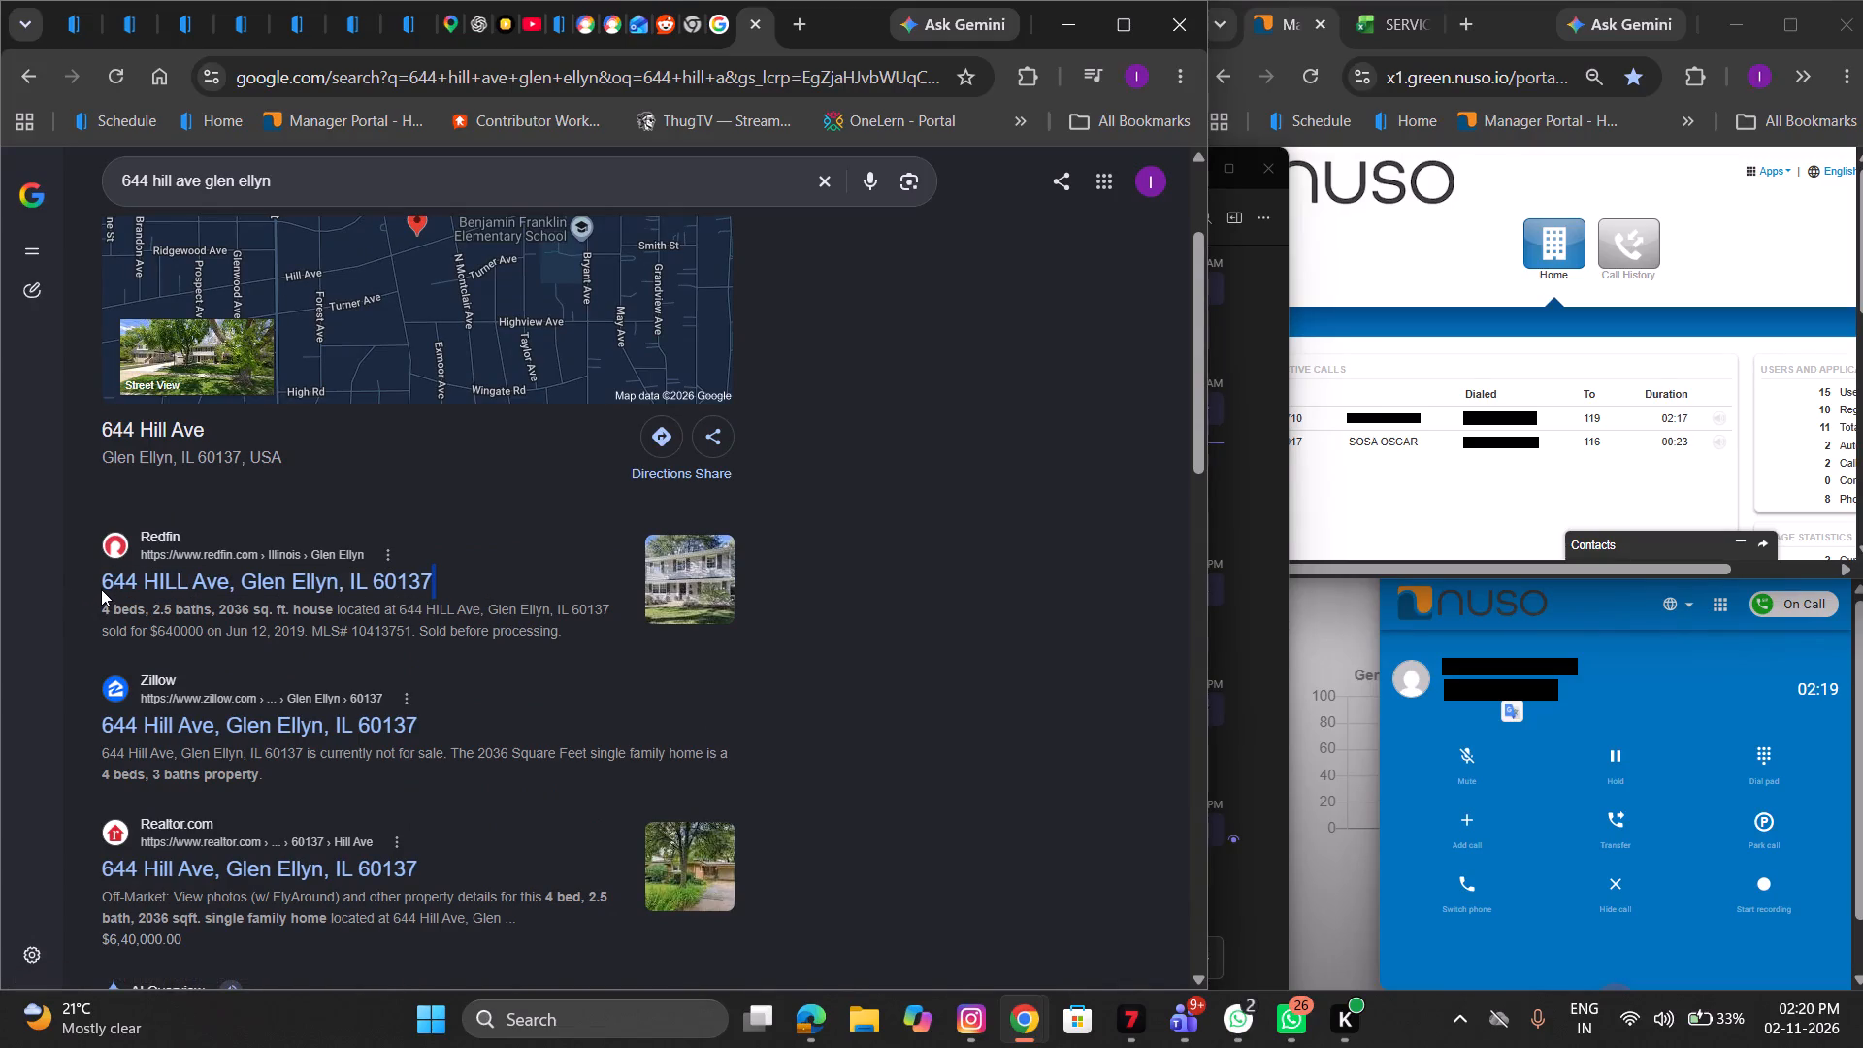
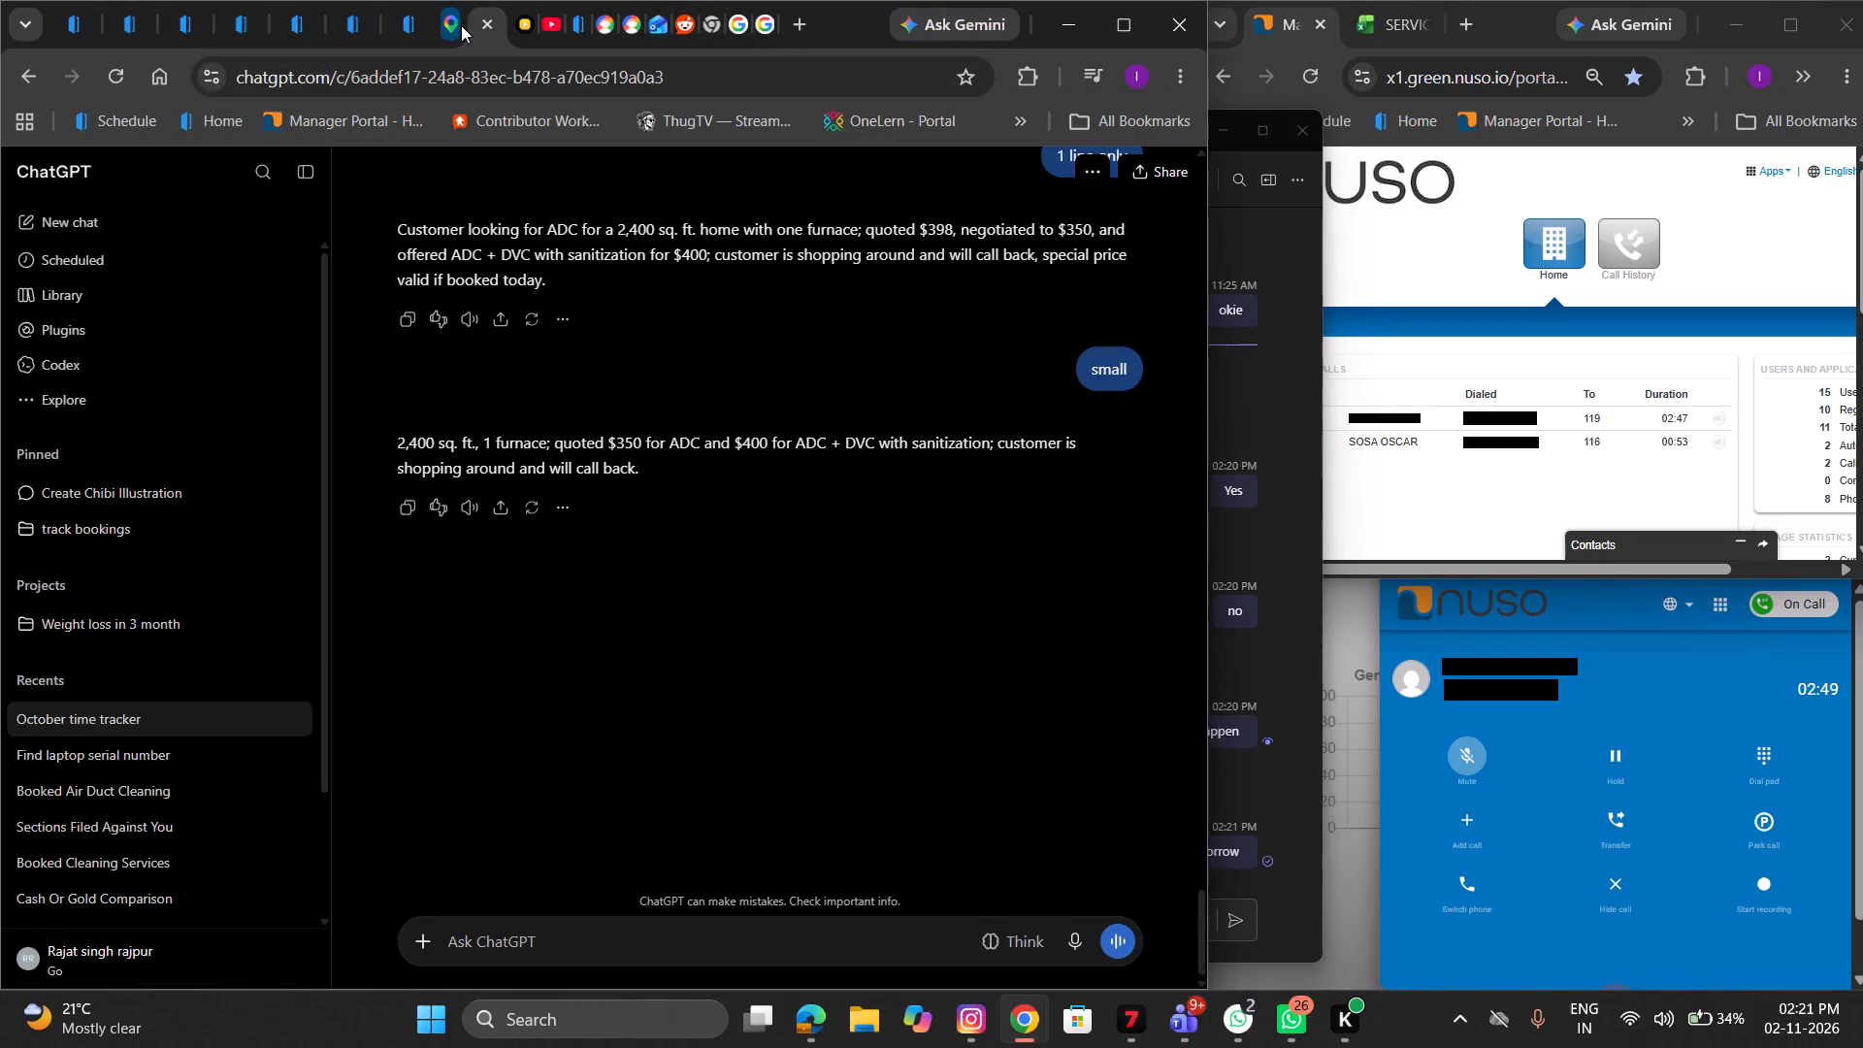
# Search Google Maps for the caller's copied Glen Ellyn address in place of the previous location.
pyautogui.click(433, 189)
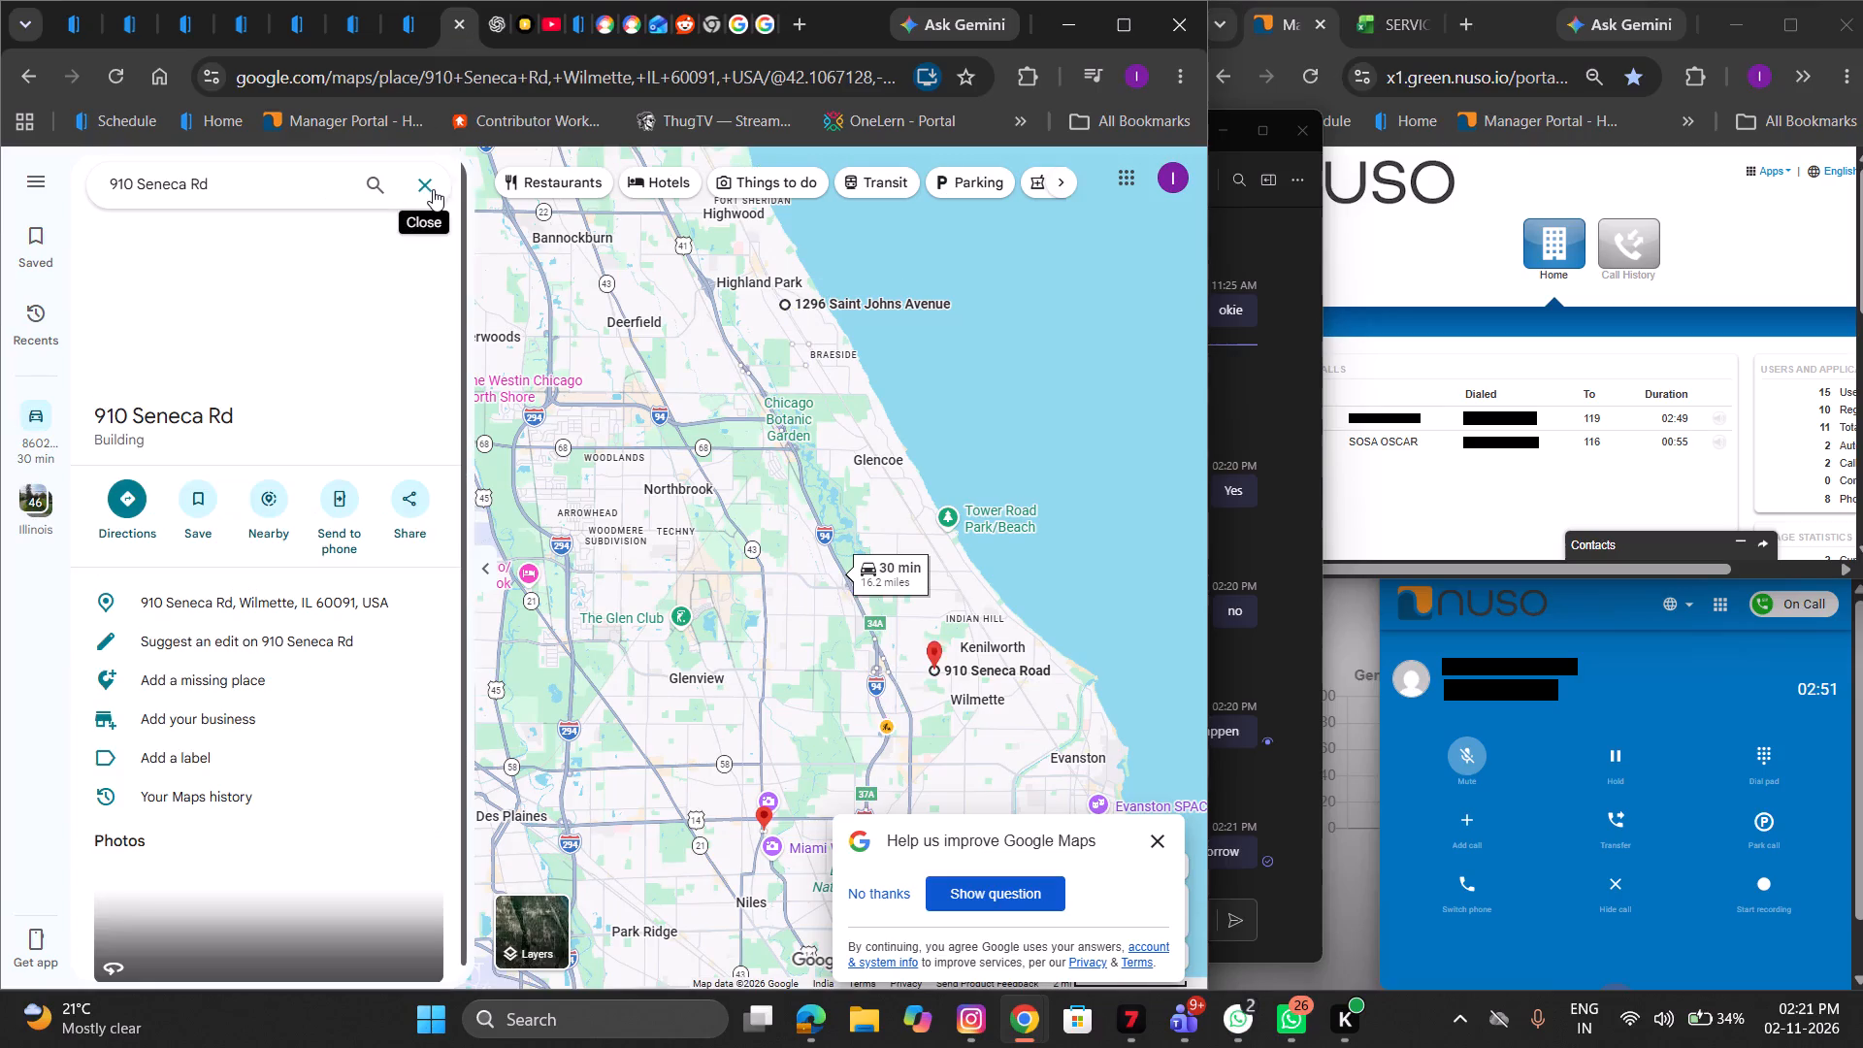
pyautogui.click(433, 189)
pyautogui.hotkey('ctrl', 'v')
pyautogui.click(348, 219)
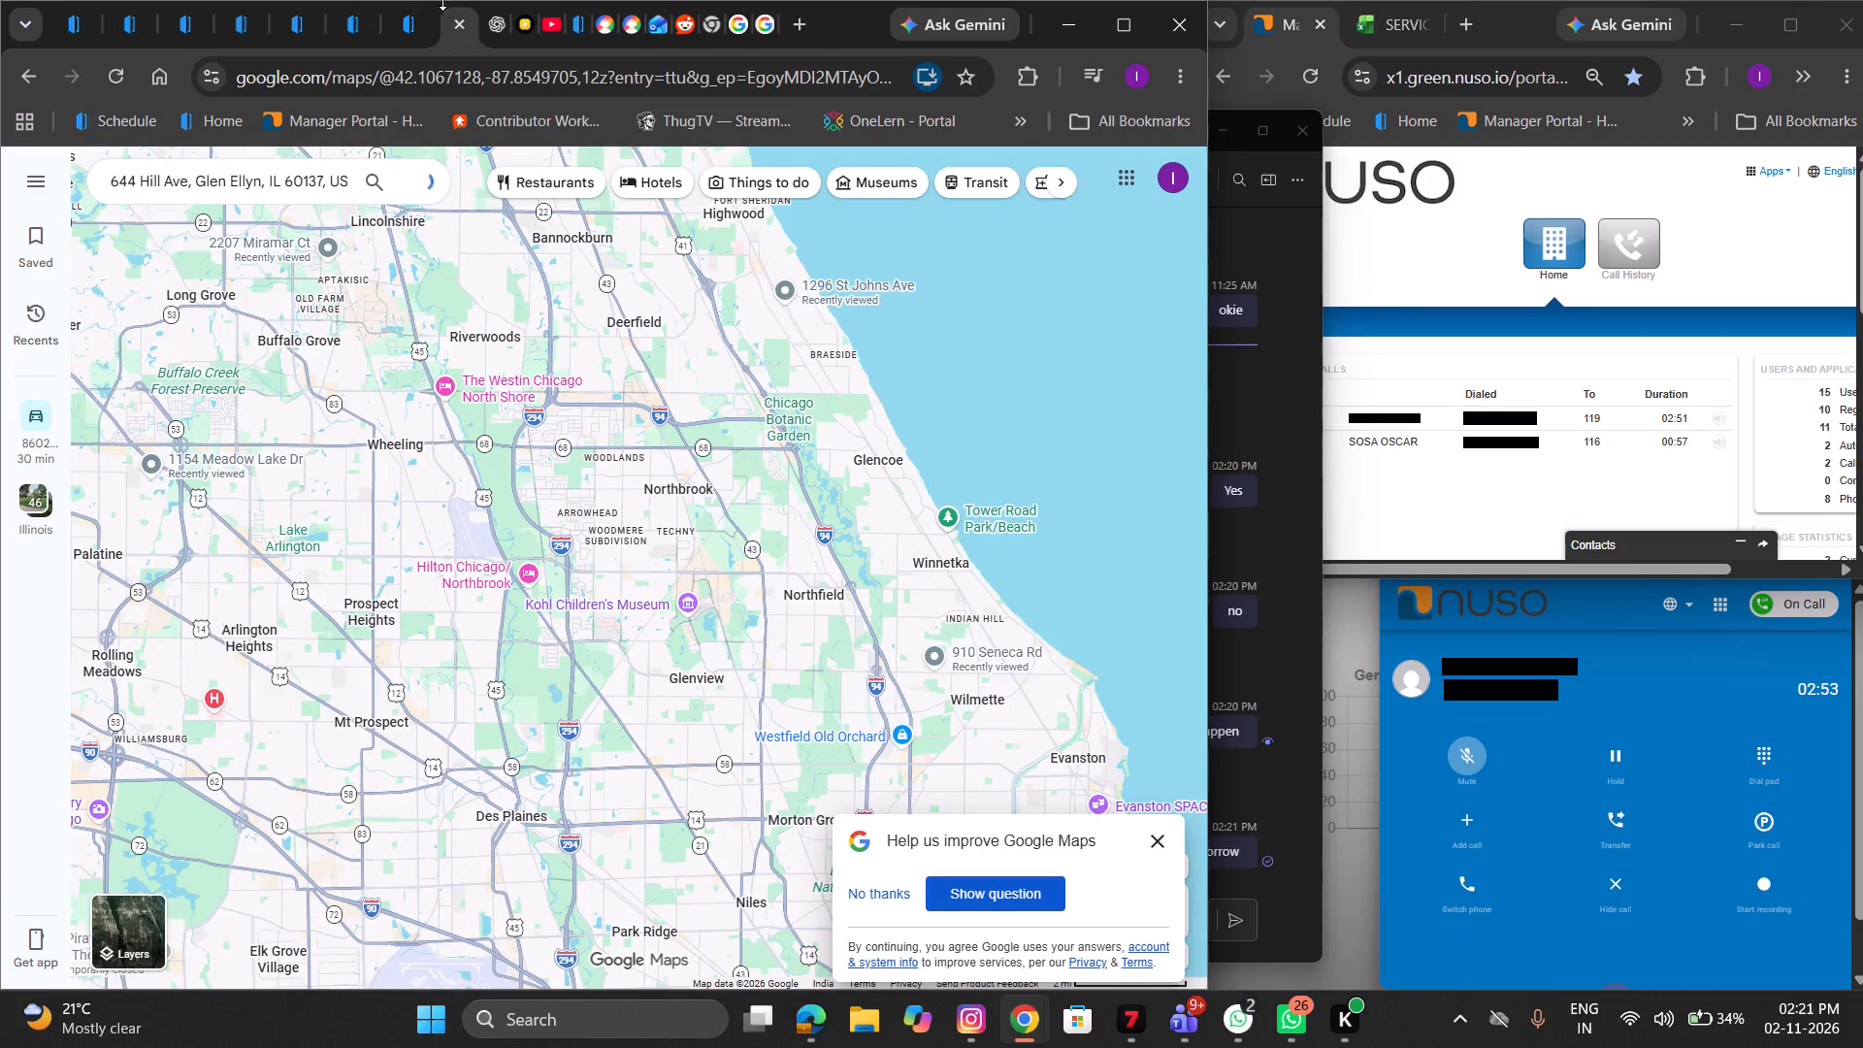
# Open the Housecall Pro schedule and review the days from November 3 through November 6, 2026.
pyautogui.click(431, 21)
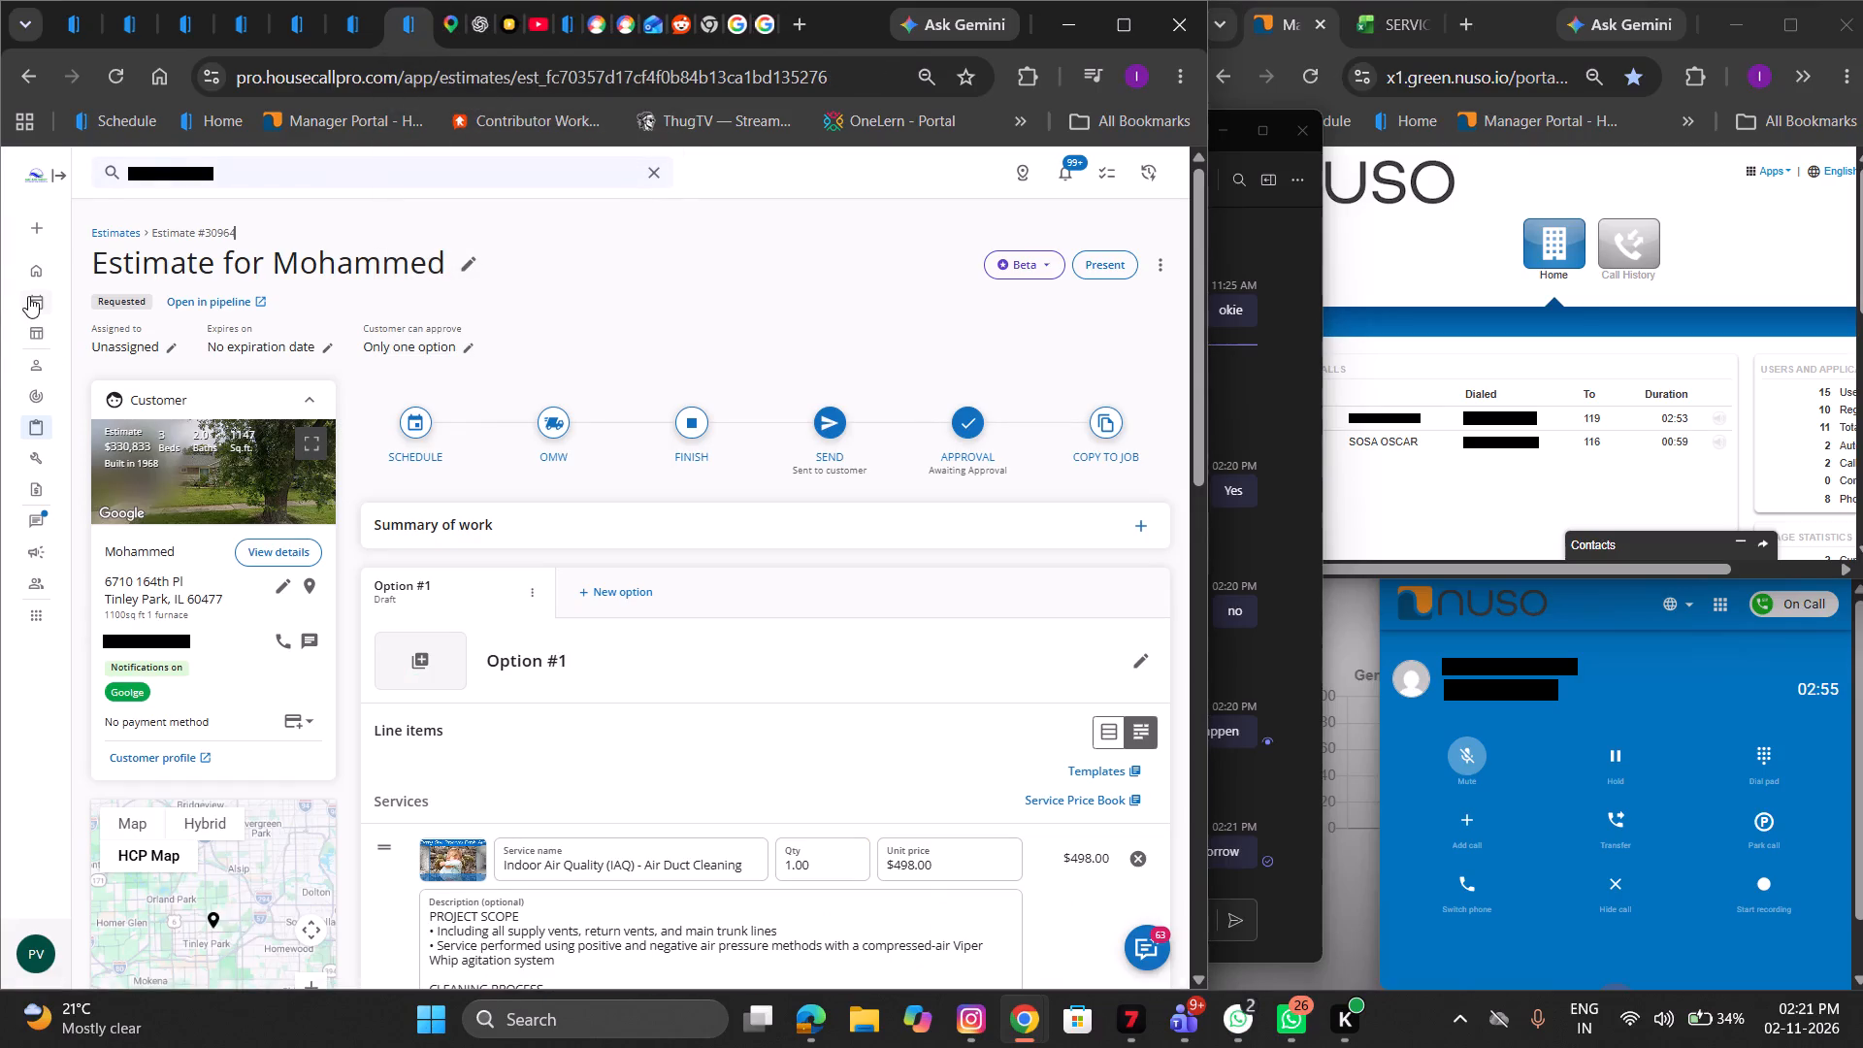
pyautogui.click(28, 296)
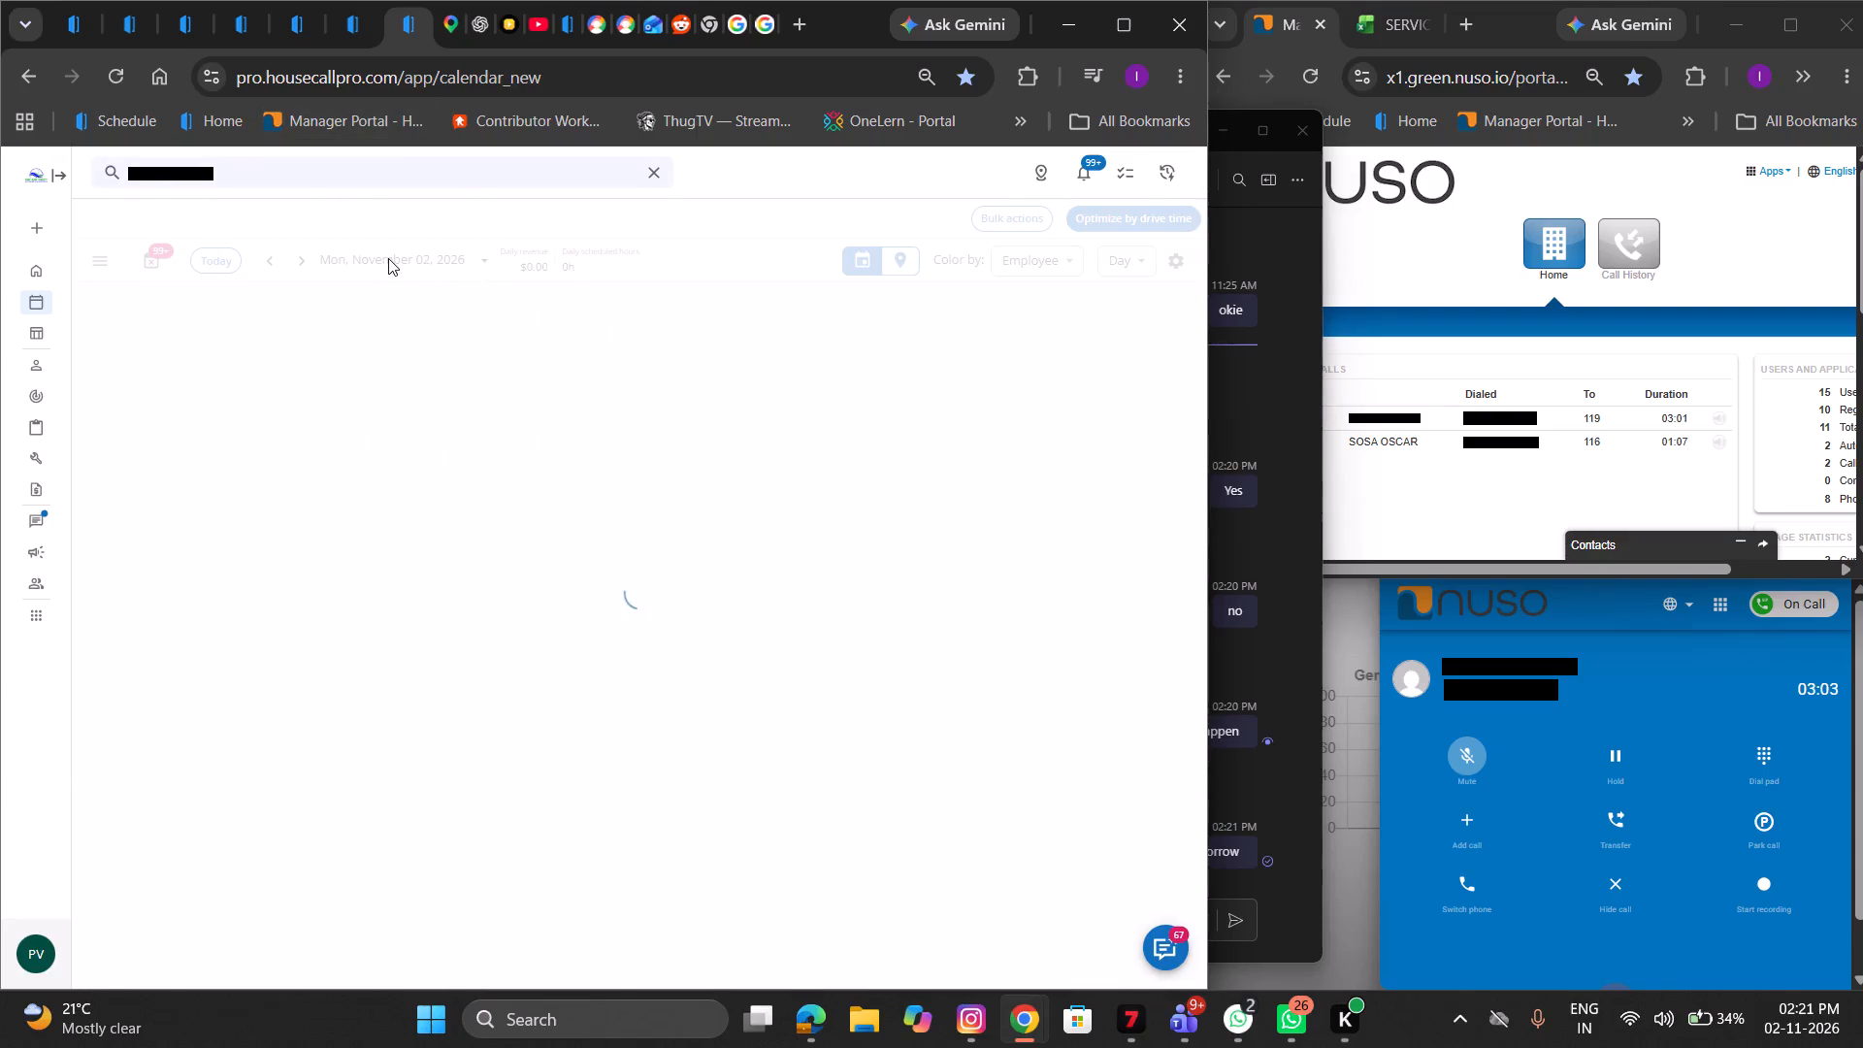
pyautogui.click(397, 260)
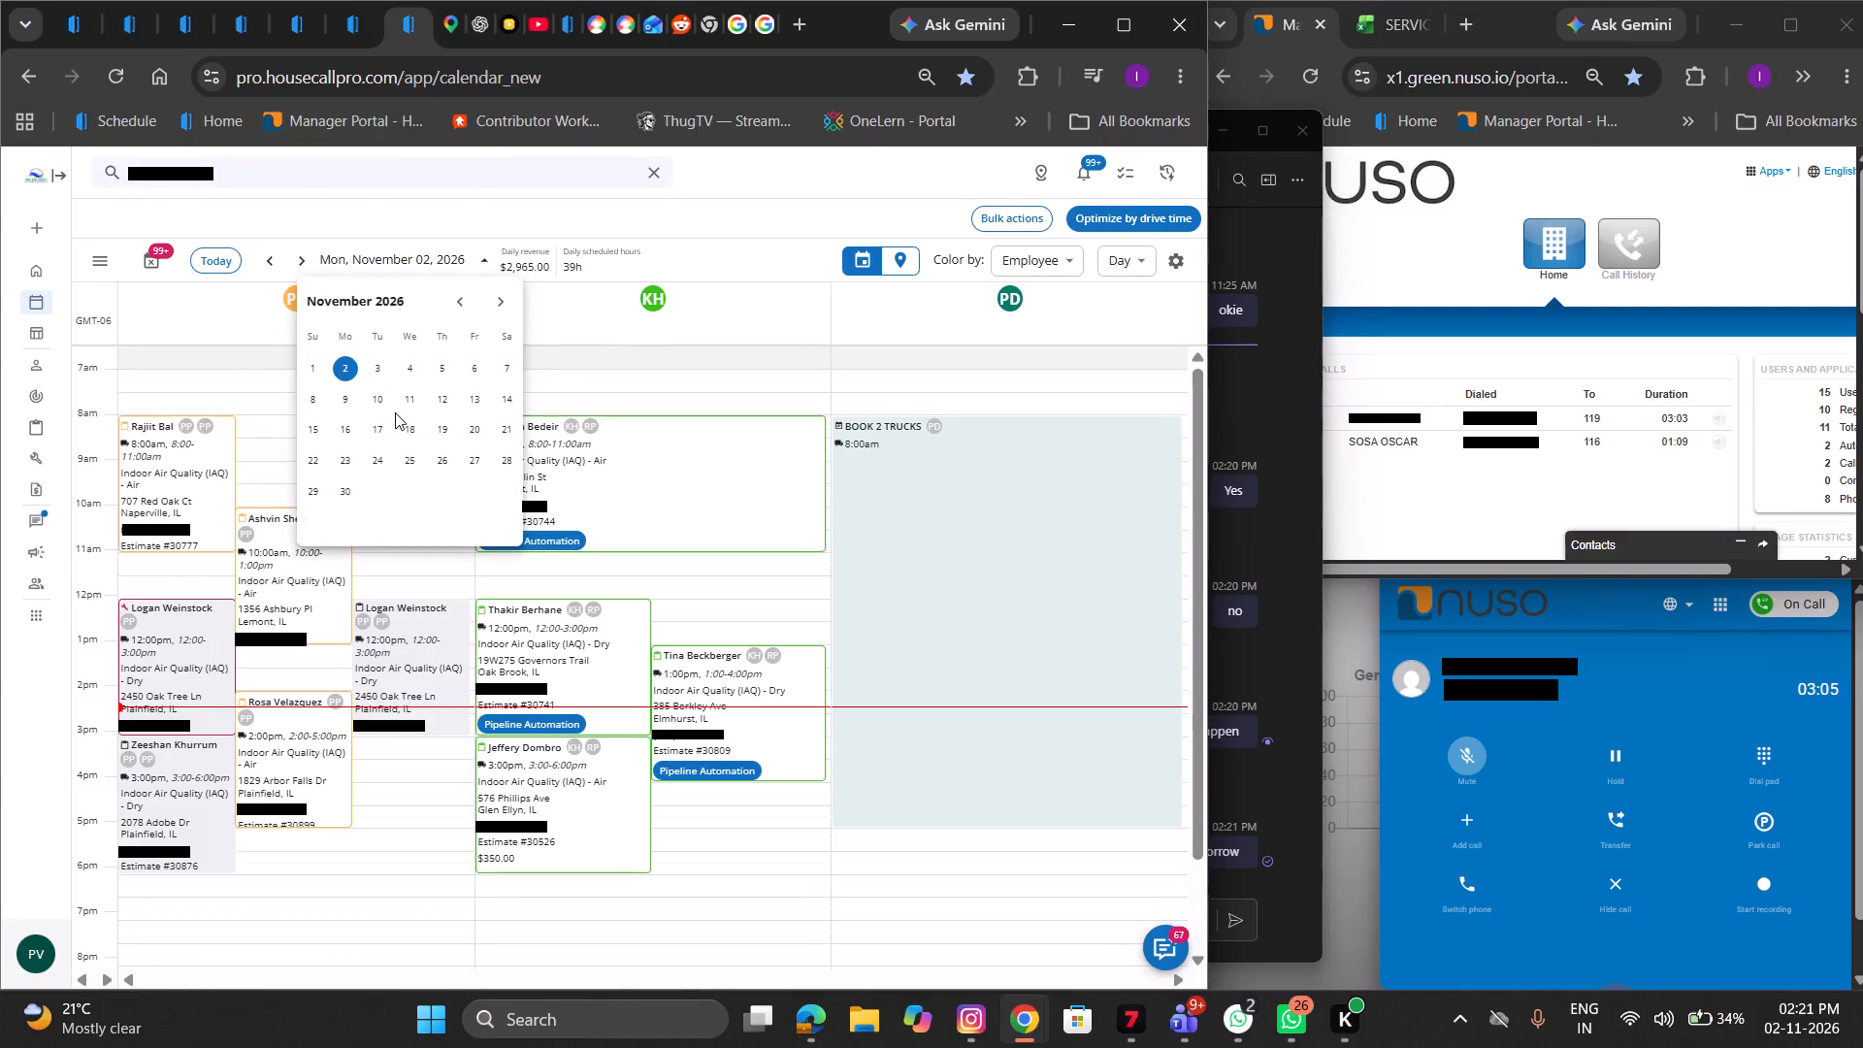
pyautogui.click(368, 360)
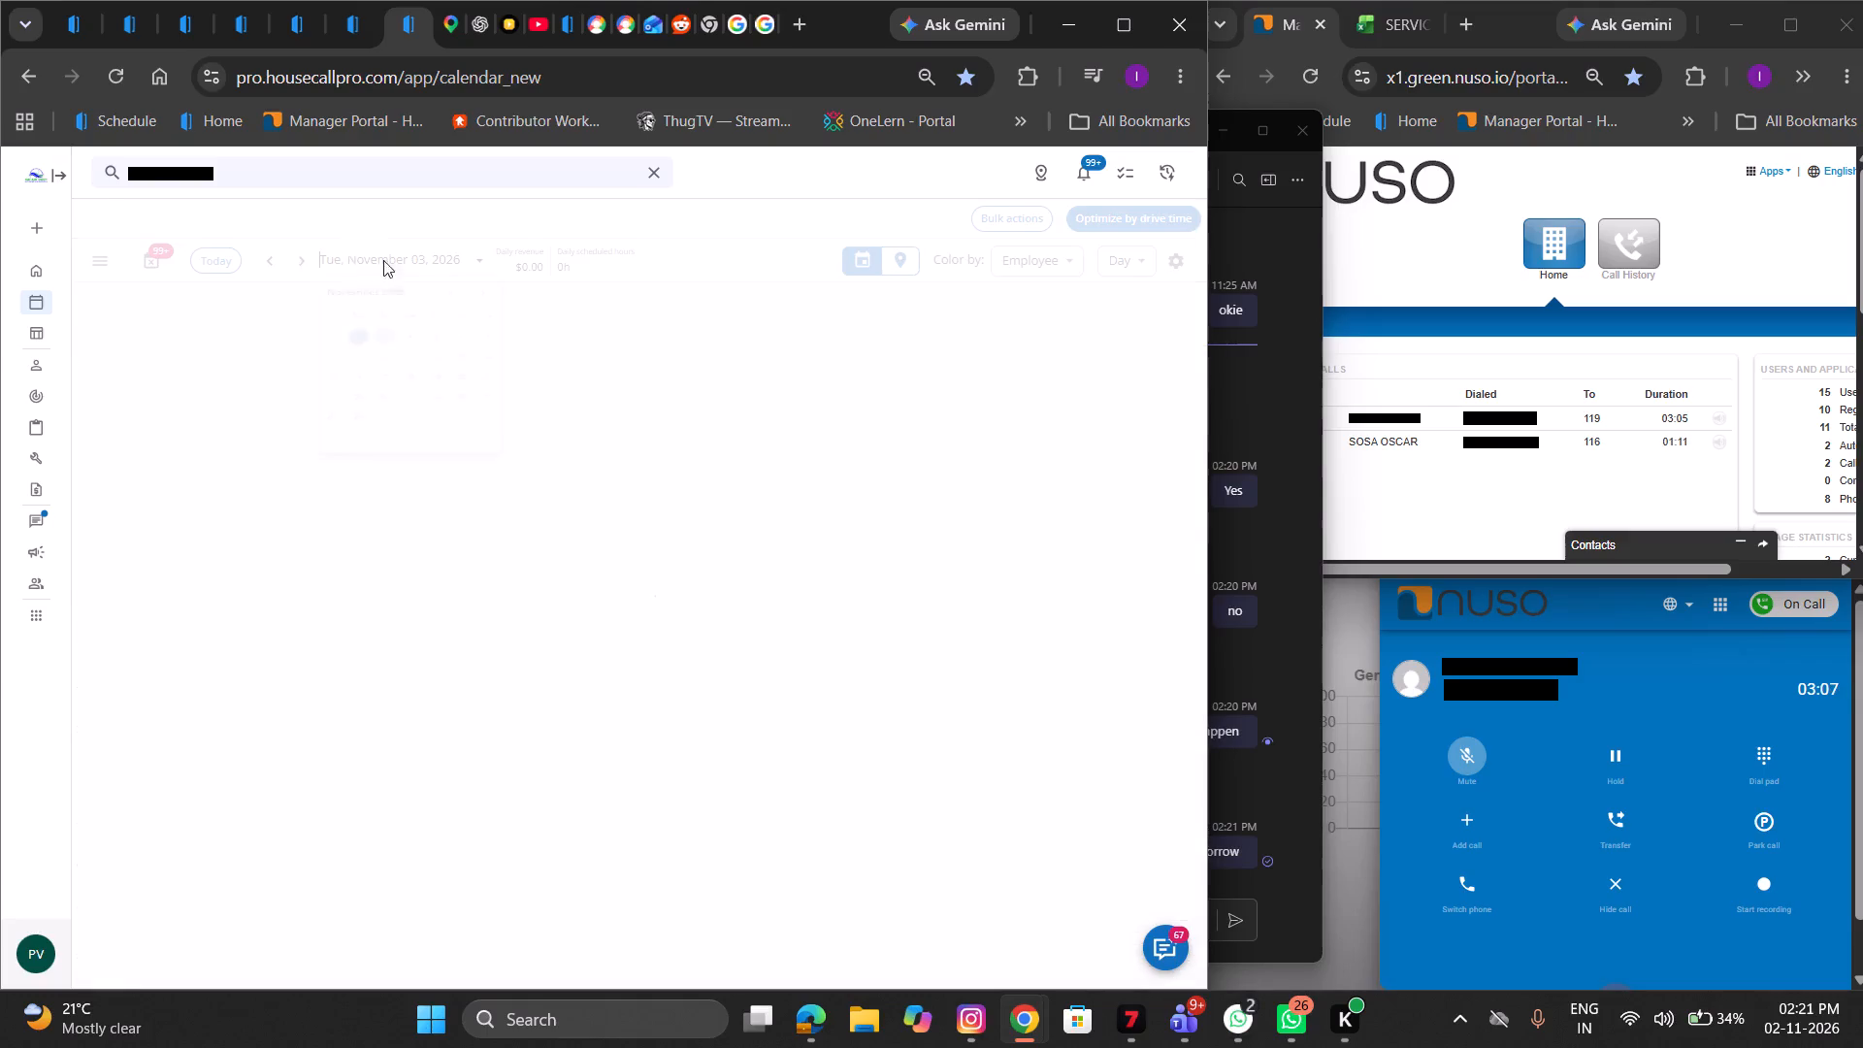
pyautogui.click(298, 264)
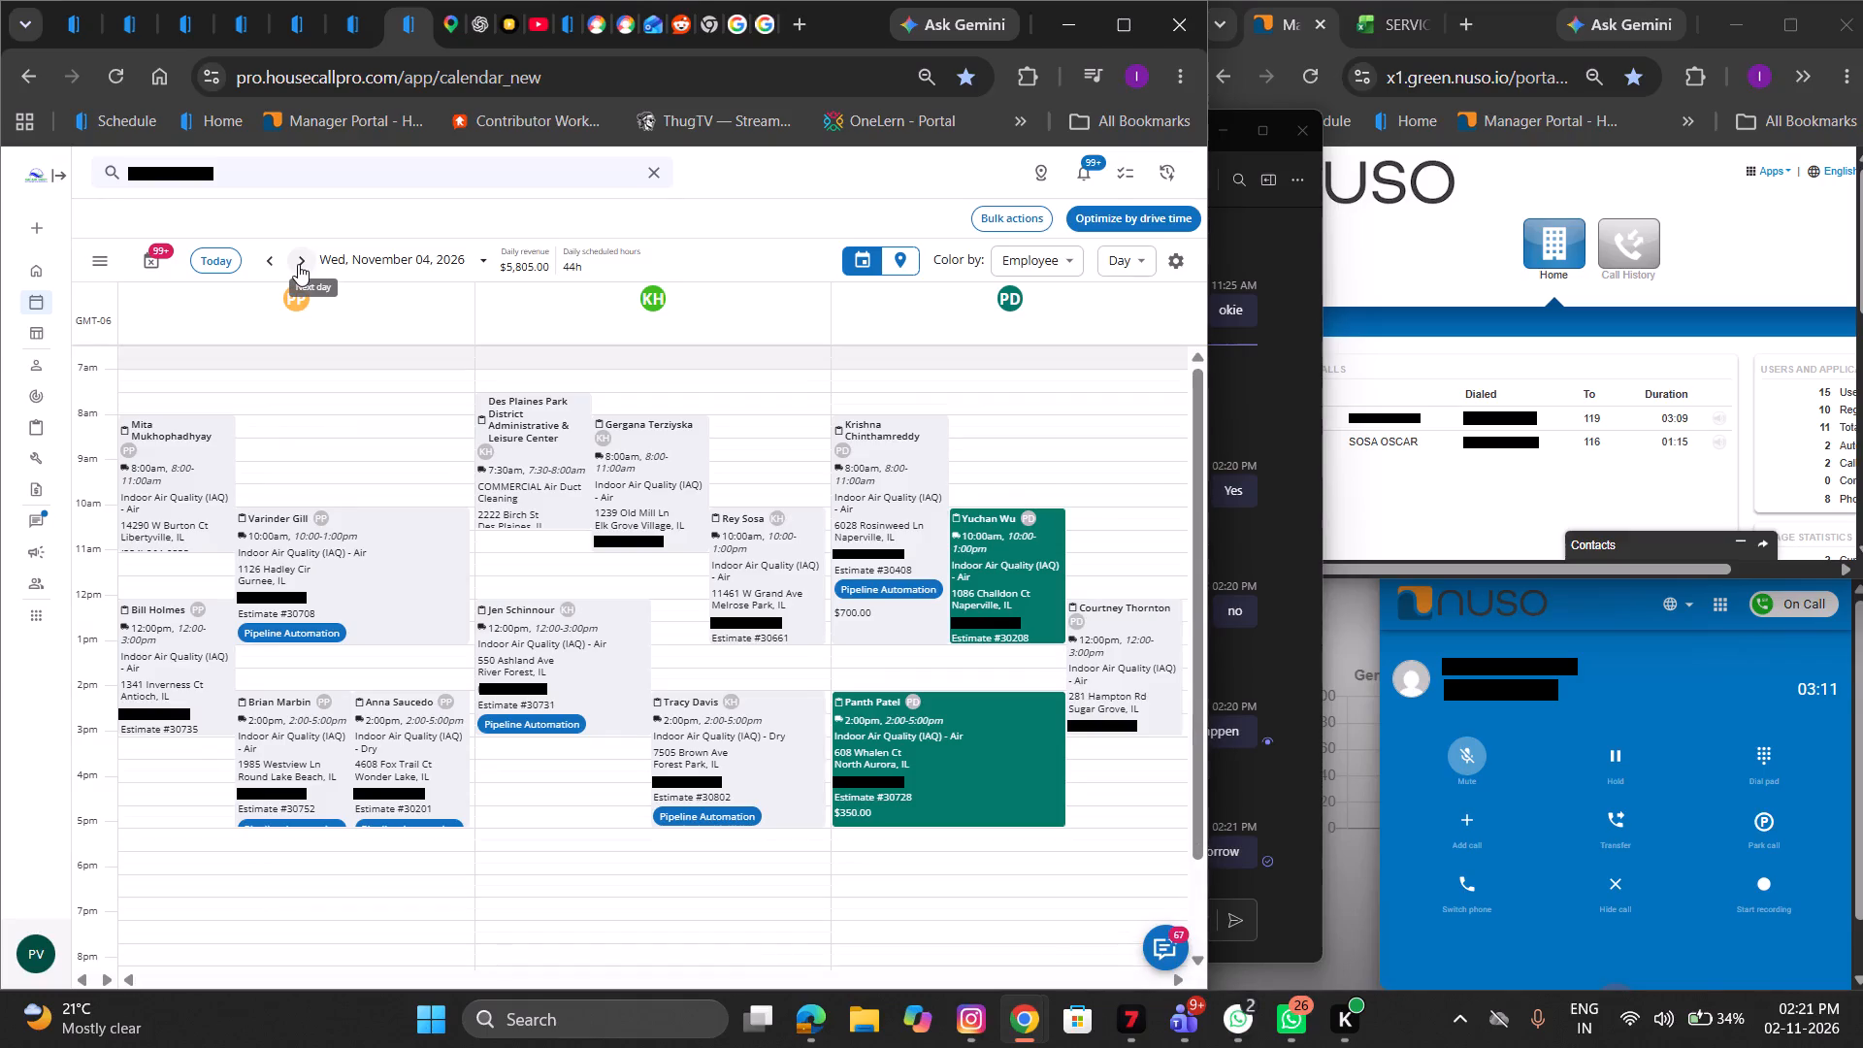
pyautogui.click(298, 264)
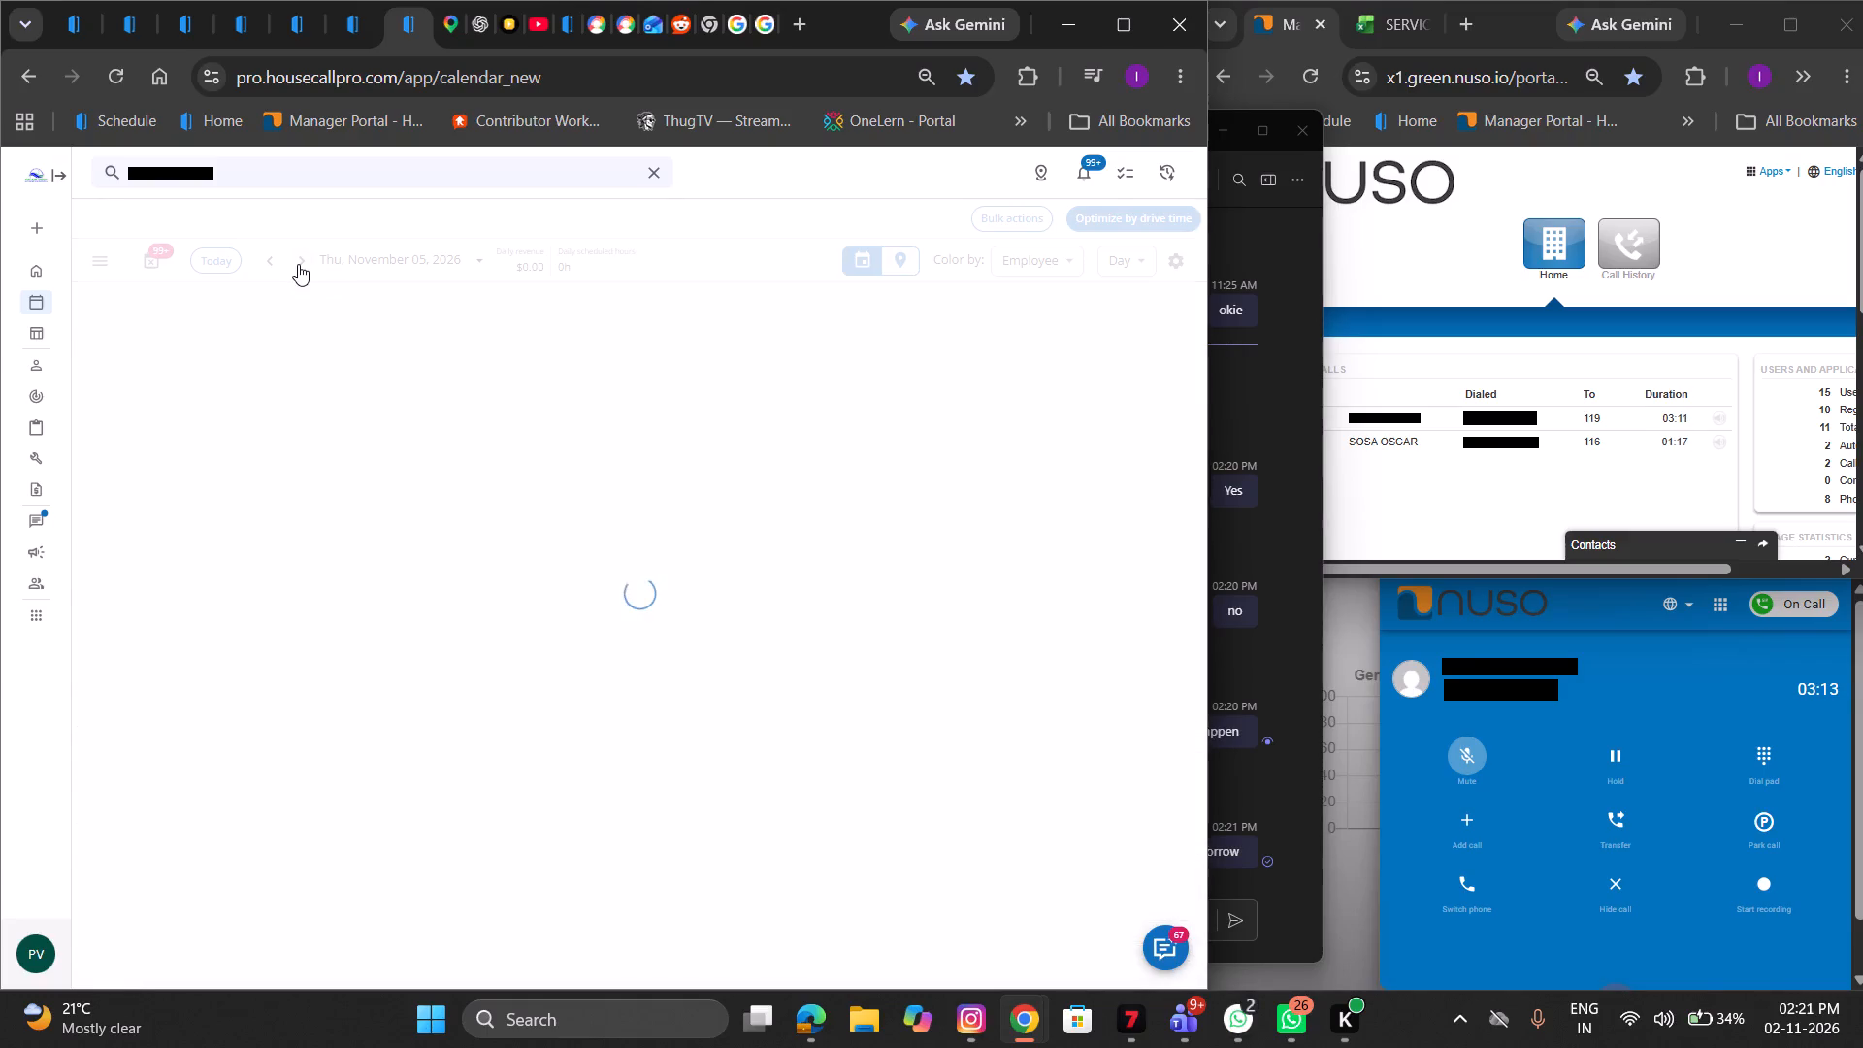
pyautogui.click(301, 262)
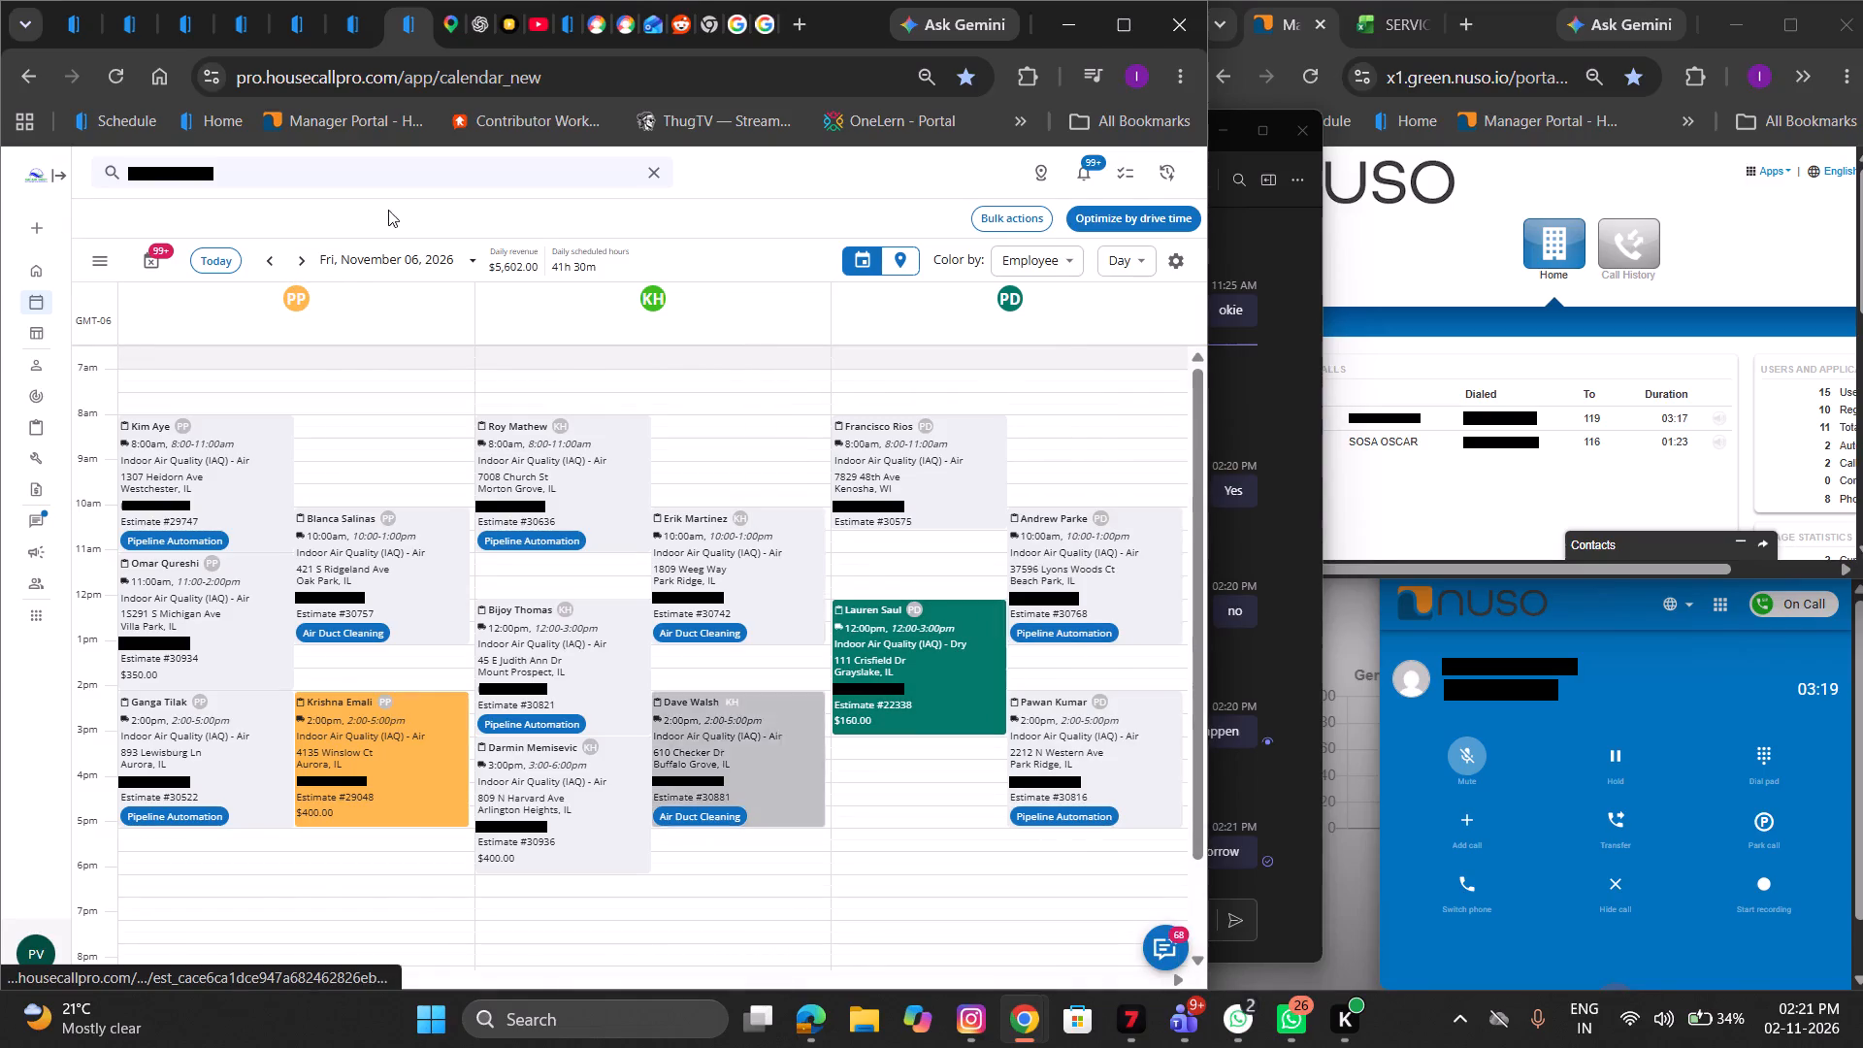
# Examine where the caller's Glen Ellyn address lies relative to the surrounding Chicago suburbs in Google Maps.
pyautogui.click(451, 21)
pyautogui.scroll(-4, 641, 356)
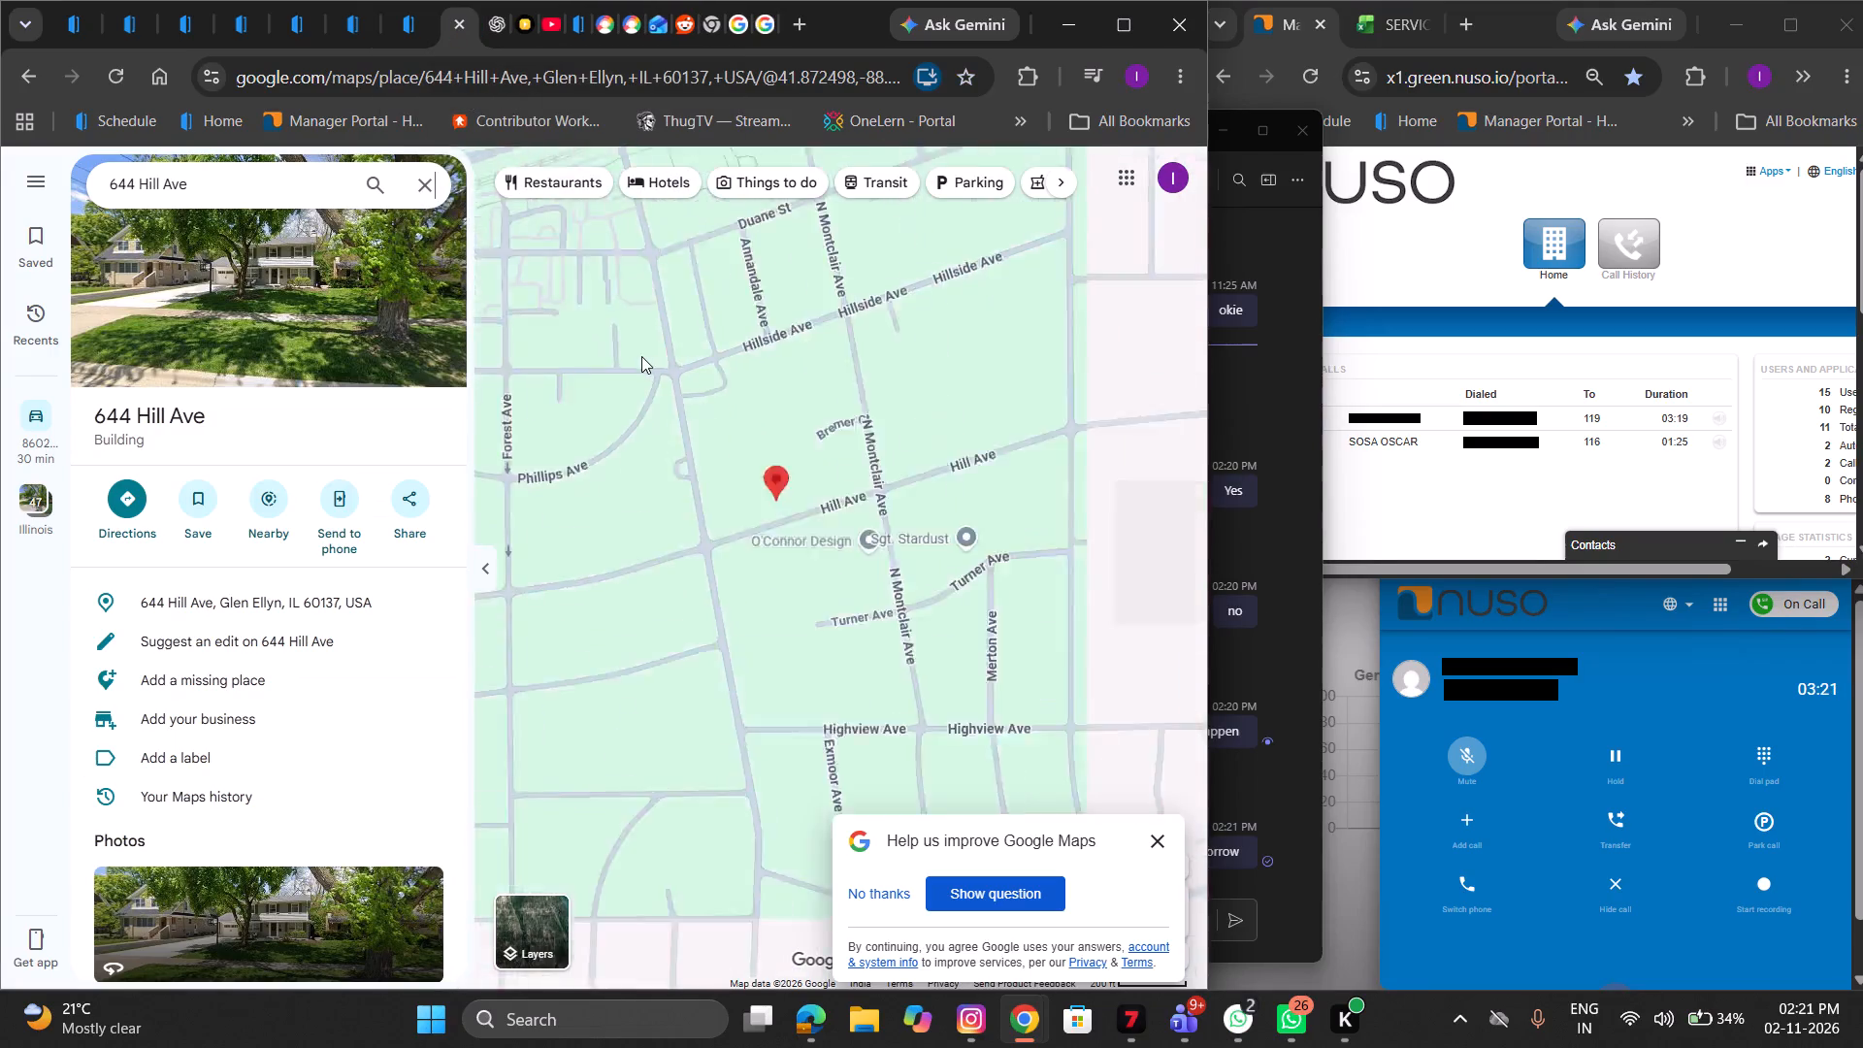
pyautogui.scroll(-13, 641, 356)
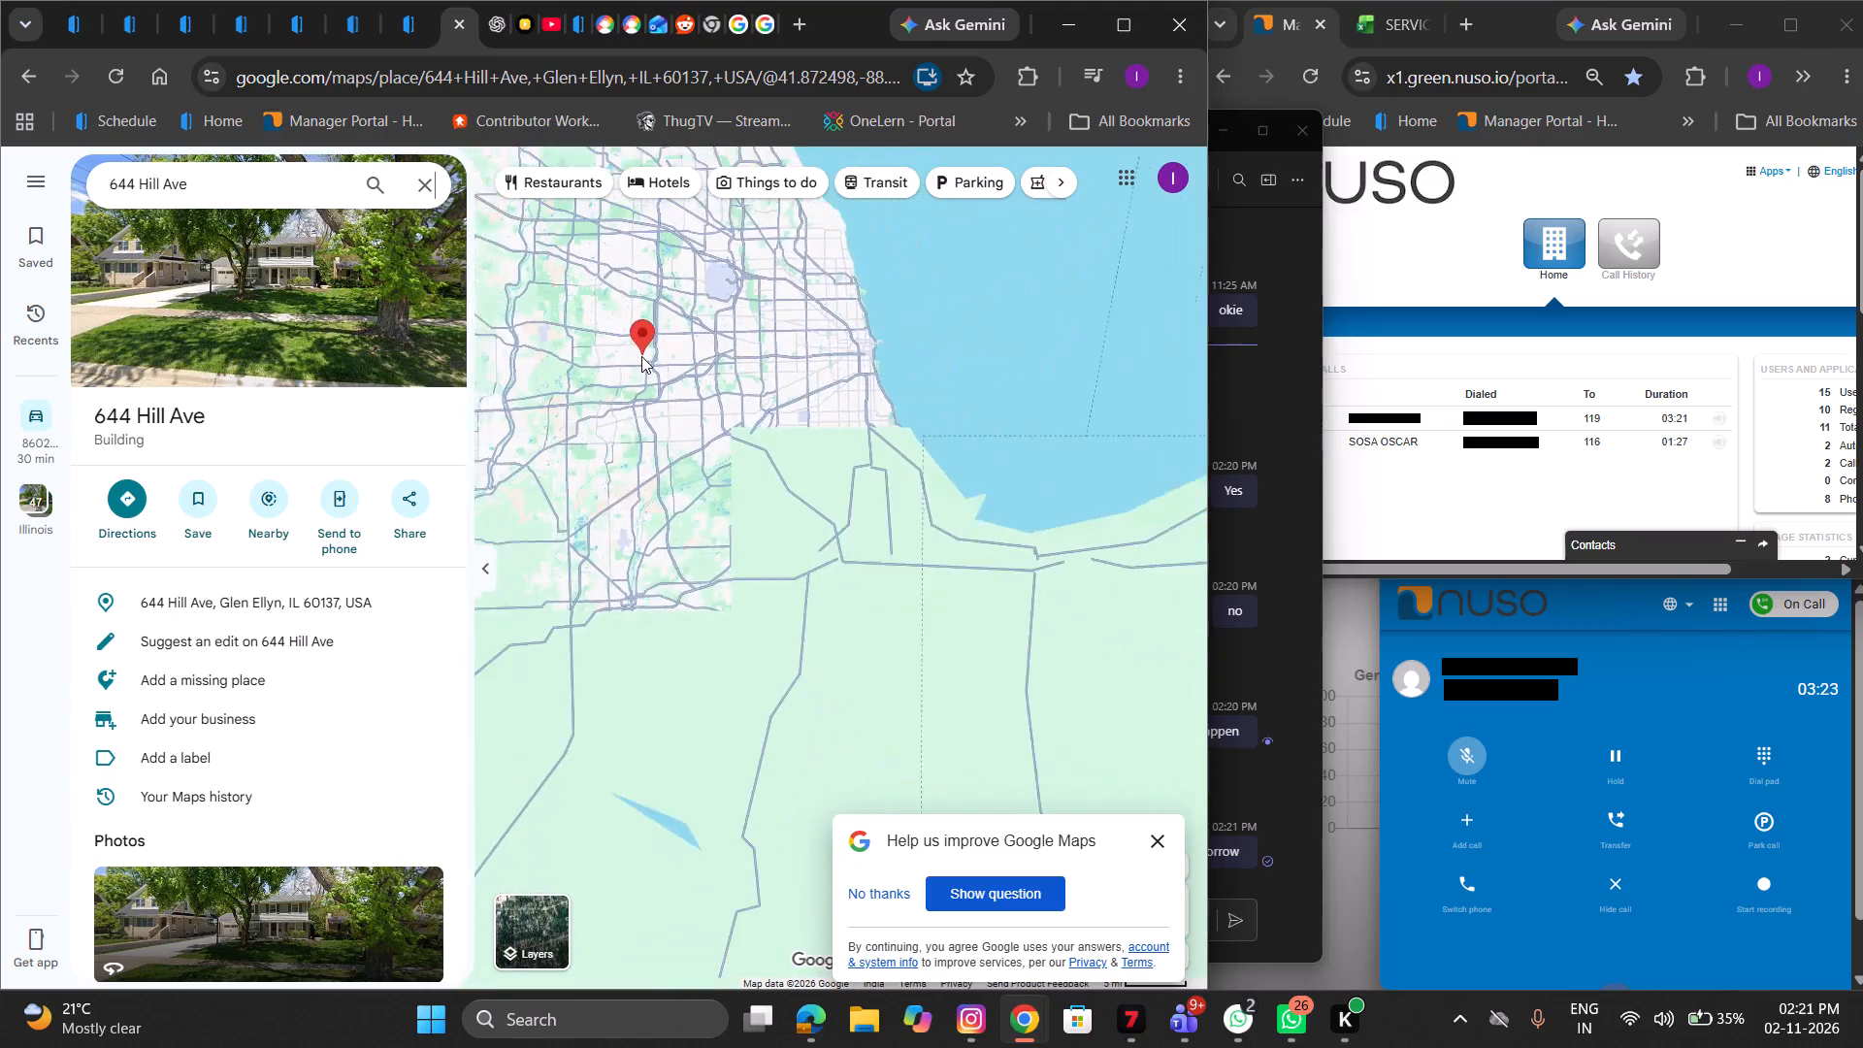
pyautogui.scroll(1, 678, 323)
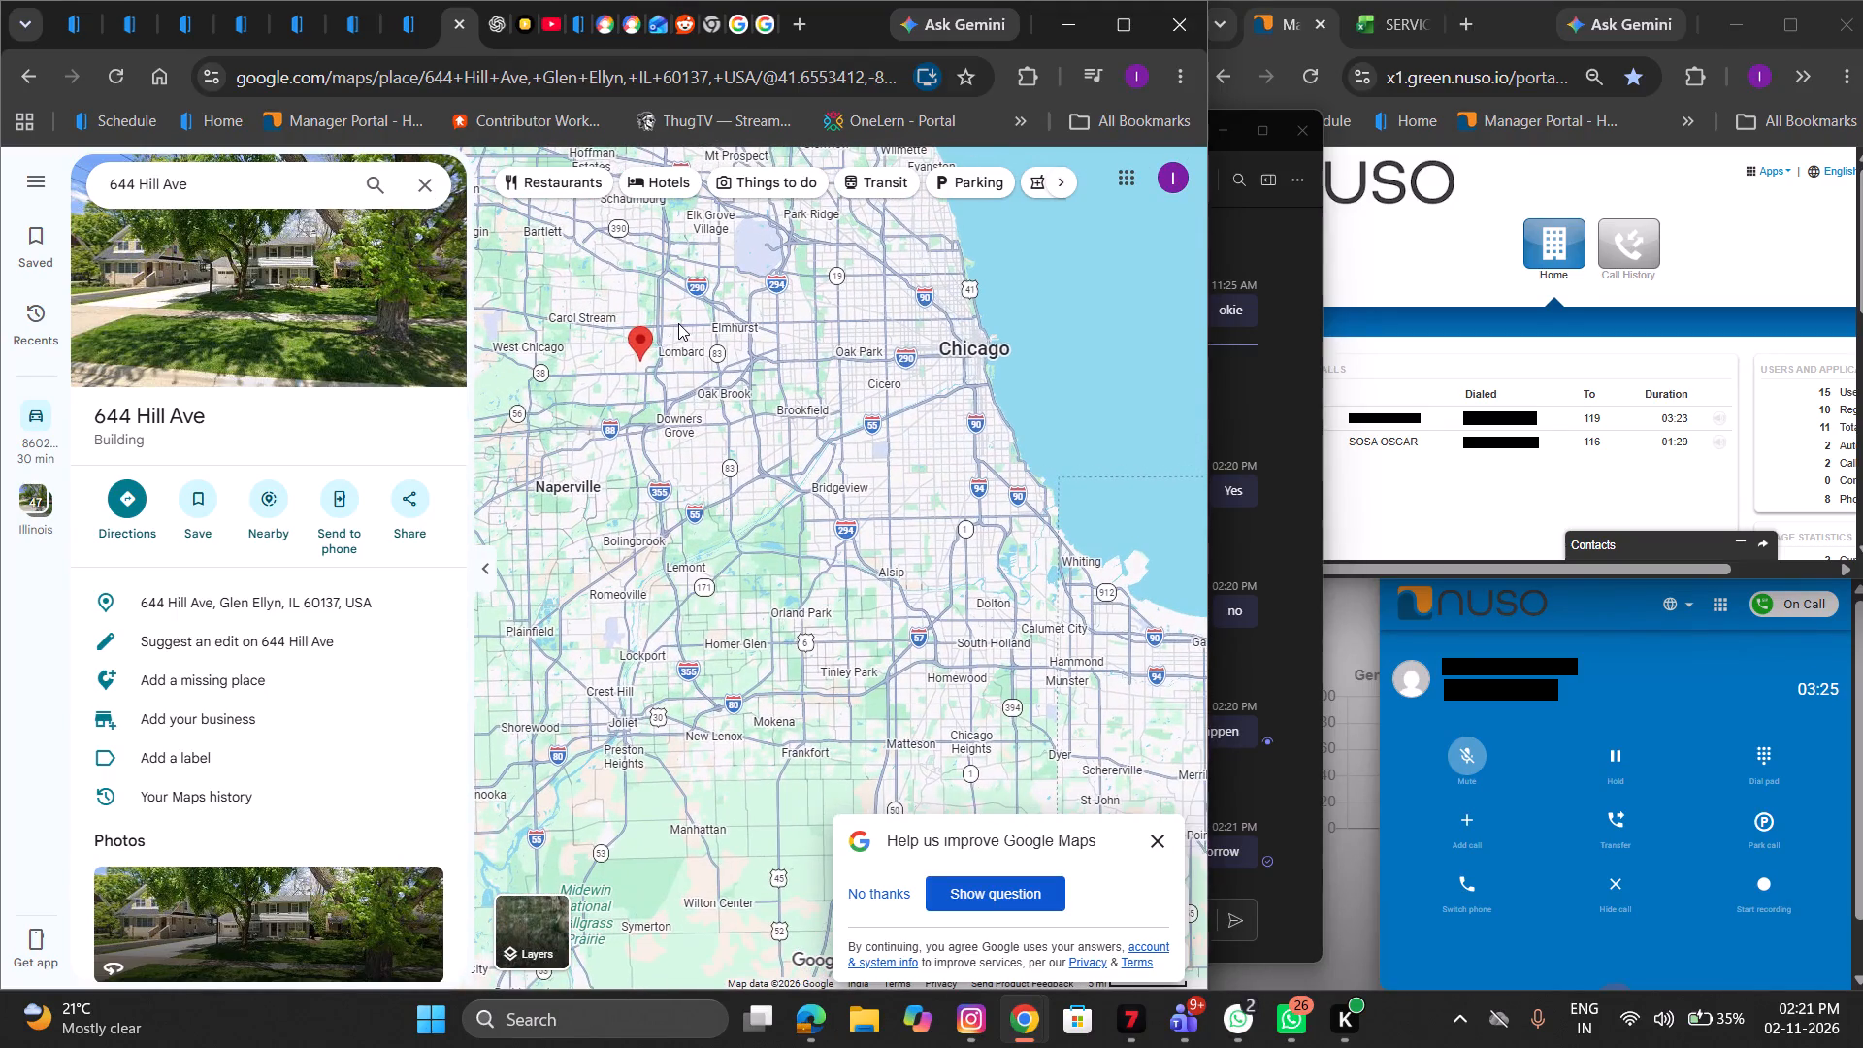
pyautogui.moveTo(678, 323); pyautogui.dragTo(789, 432)
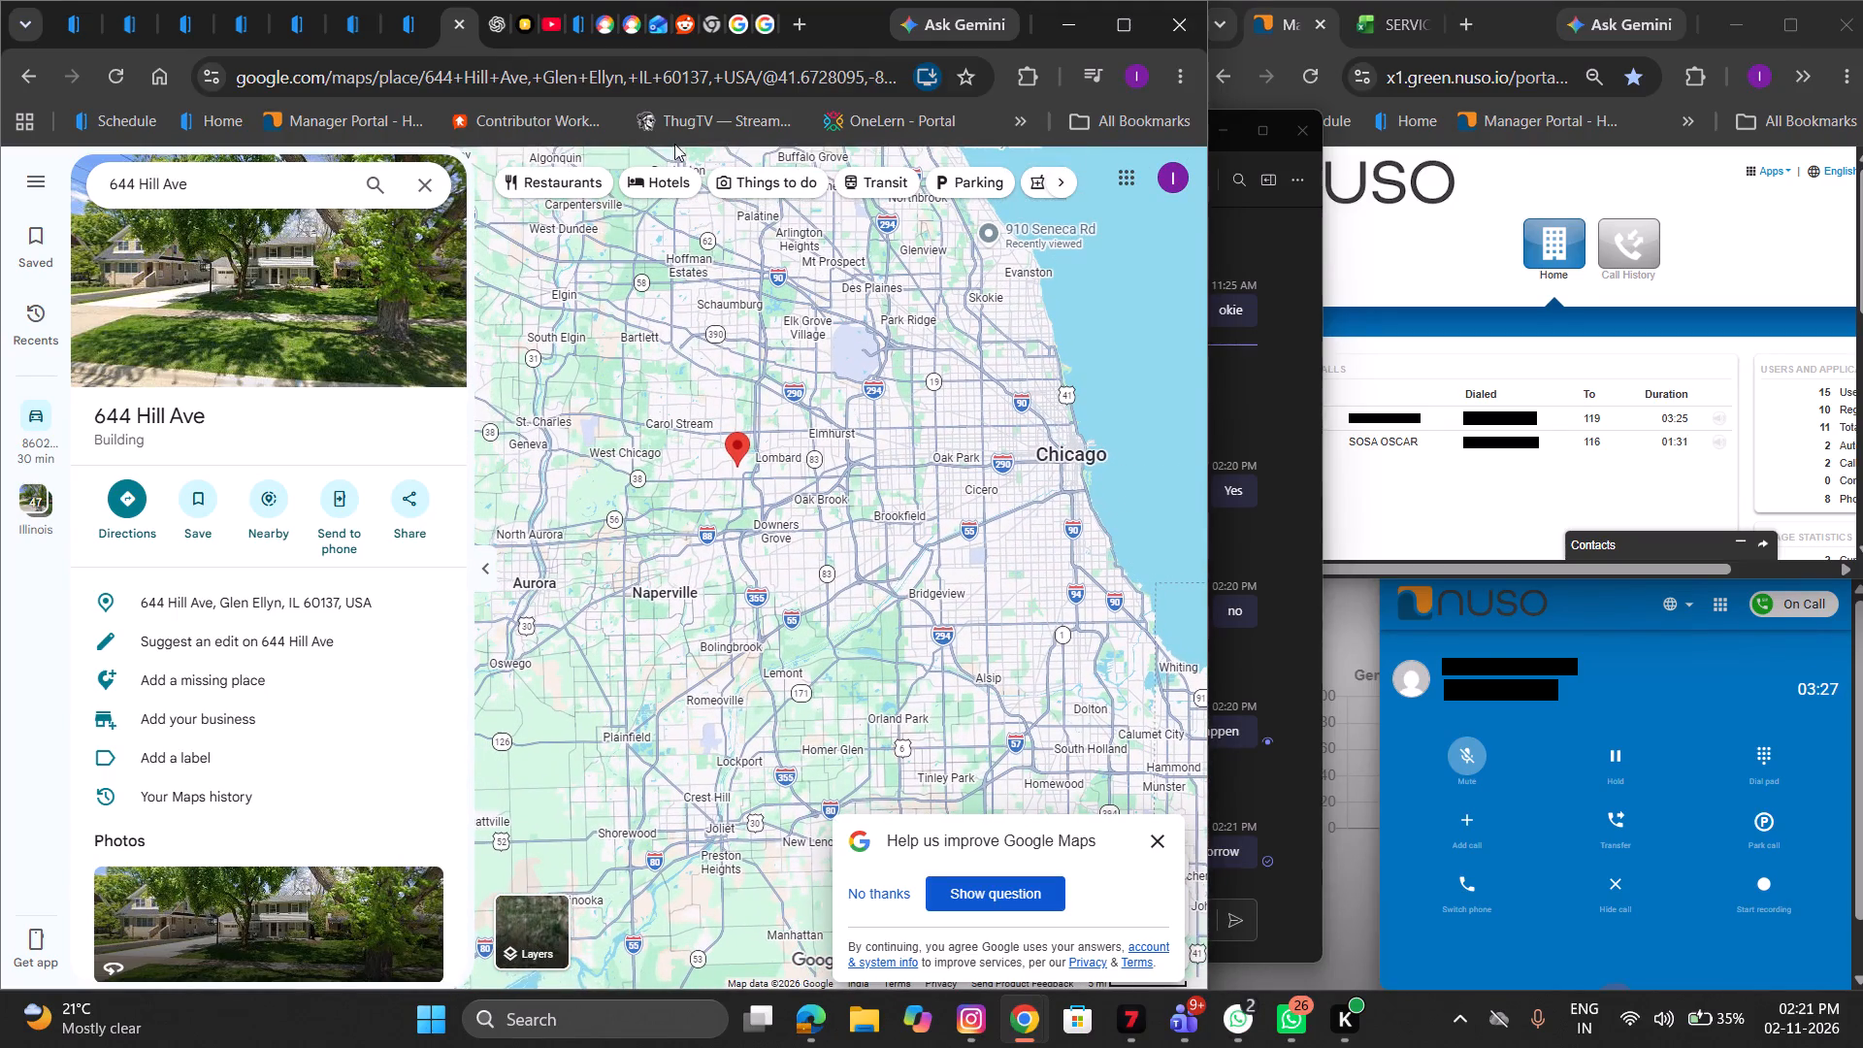
# Get Google Maps directions to the caller's address from the 2:00pm Buffalo Grove estimate on the November 7 schedule.
pyautogui.click(417, 31)
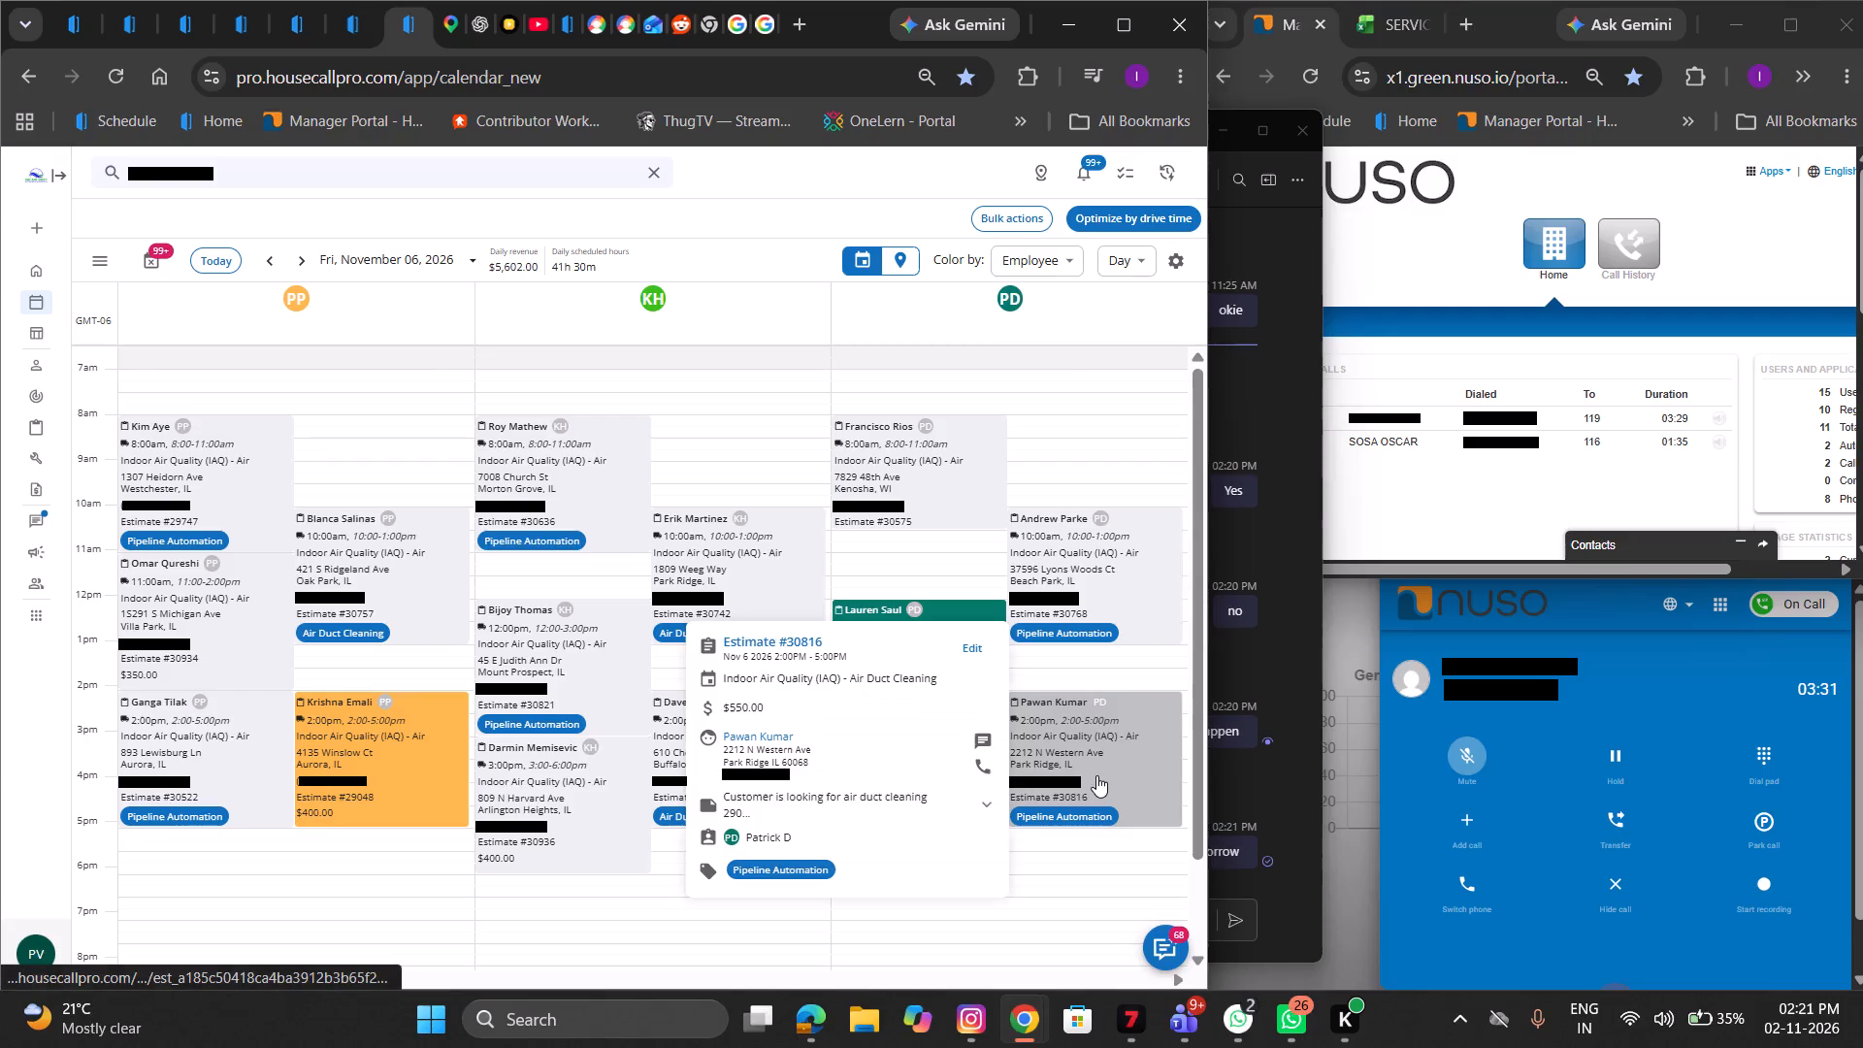
pyautogui.click(300, 249)
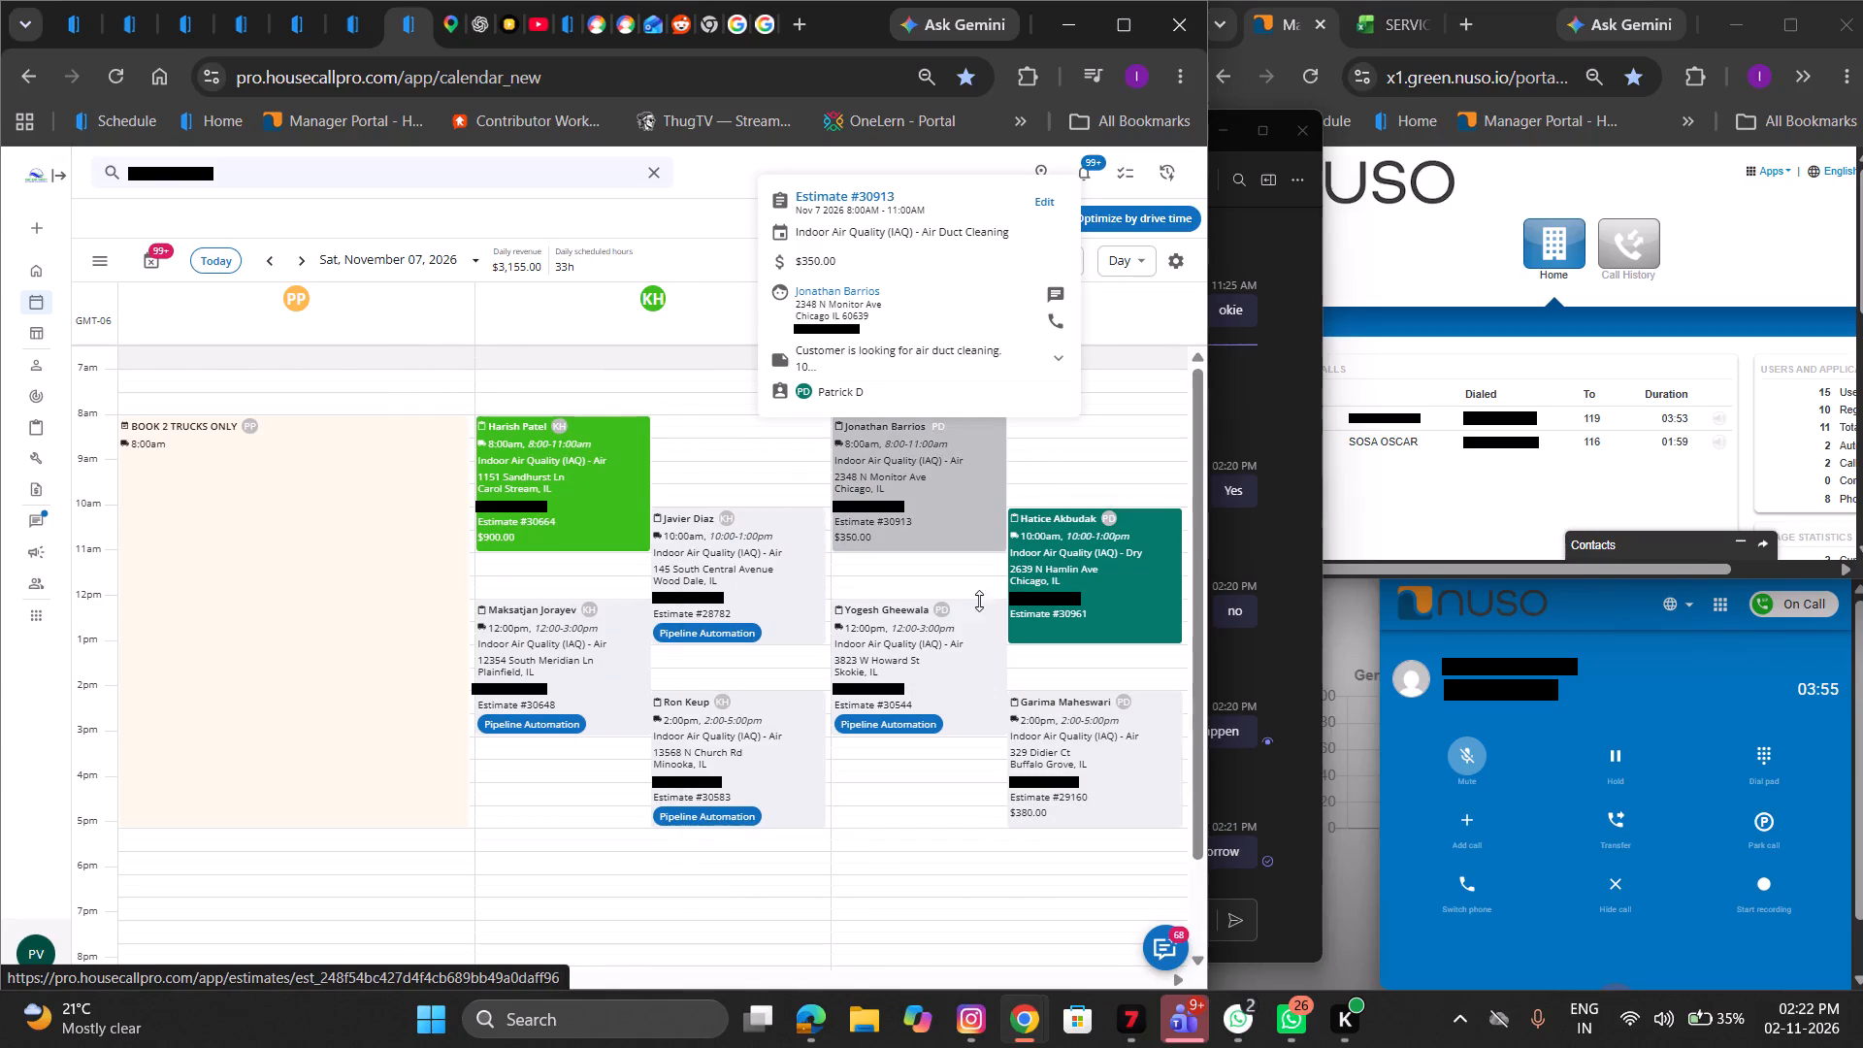
pyautogui.moveTo(829, 780); pyautogui.dragTo(724, 771)
pyautogui.hotkey('ctrl', 'c')
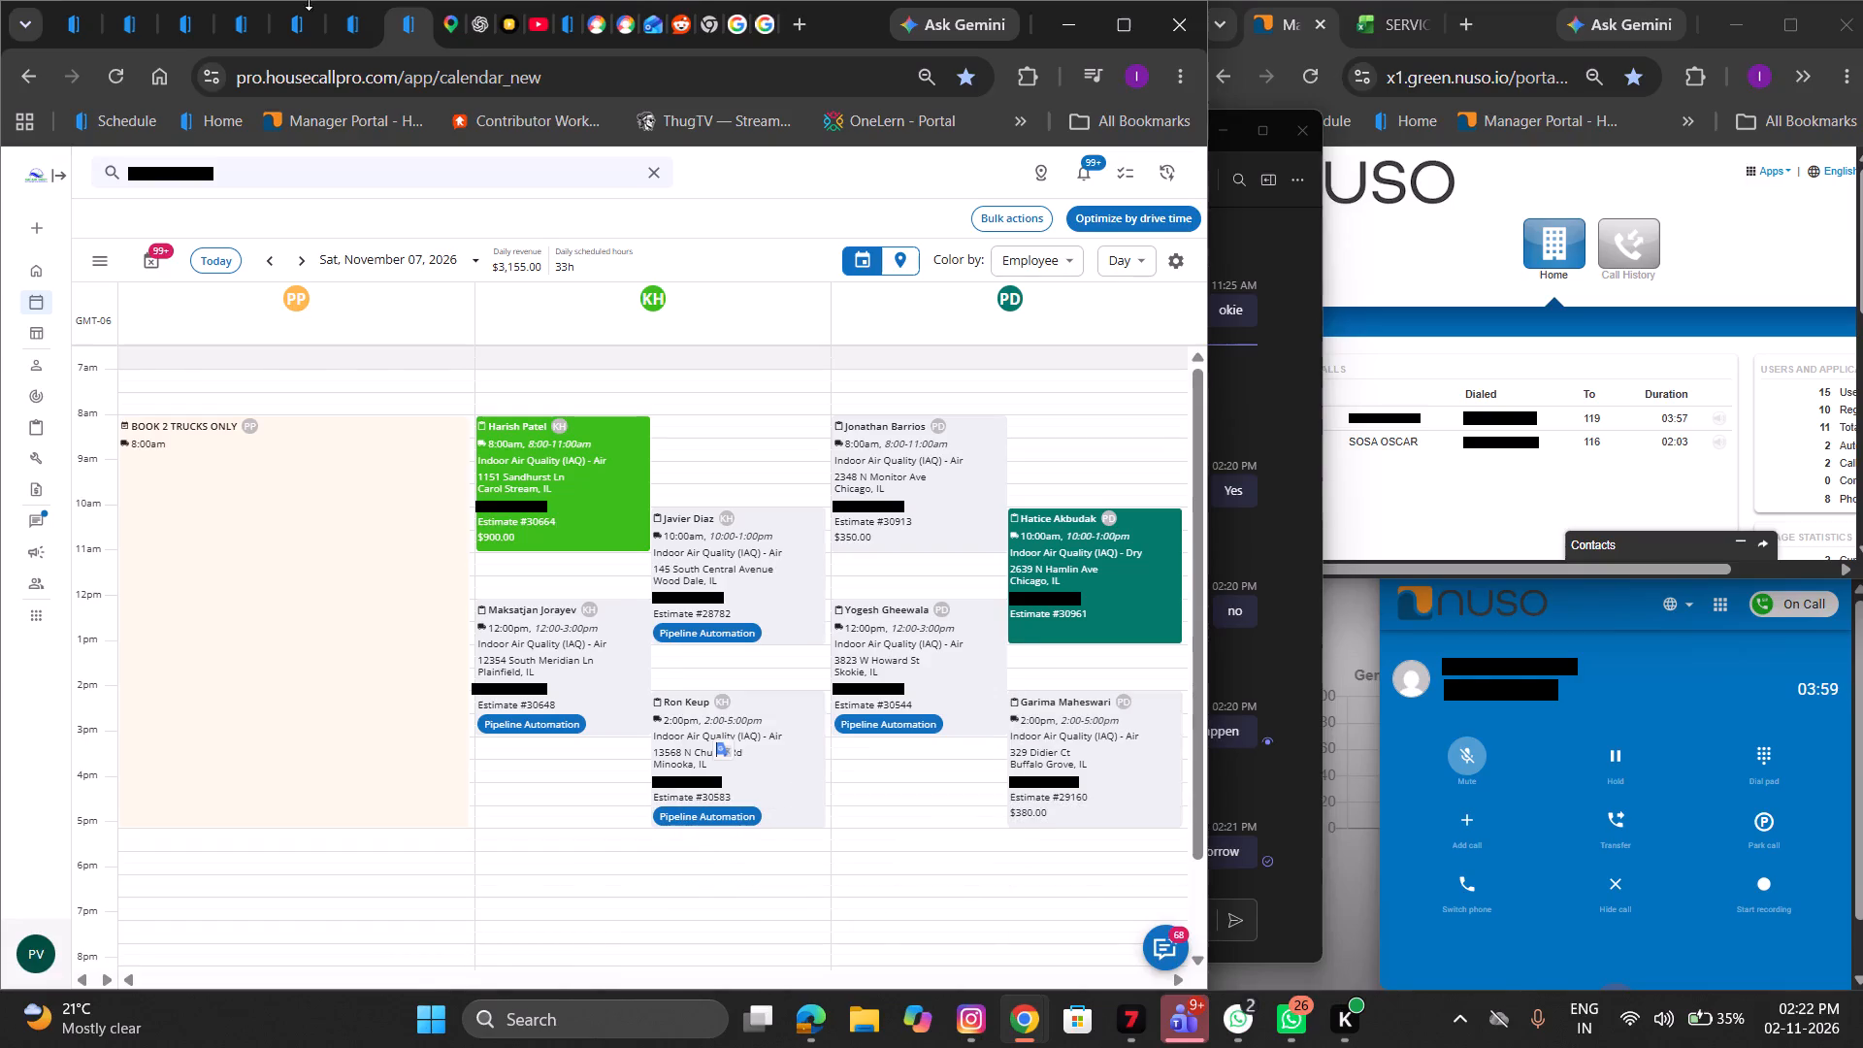
pyautogui.click(443, 31)
pyautogui.click(122, 509)
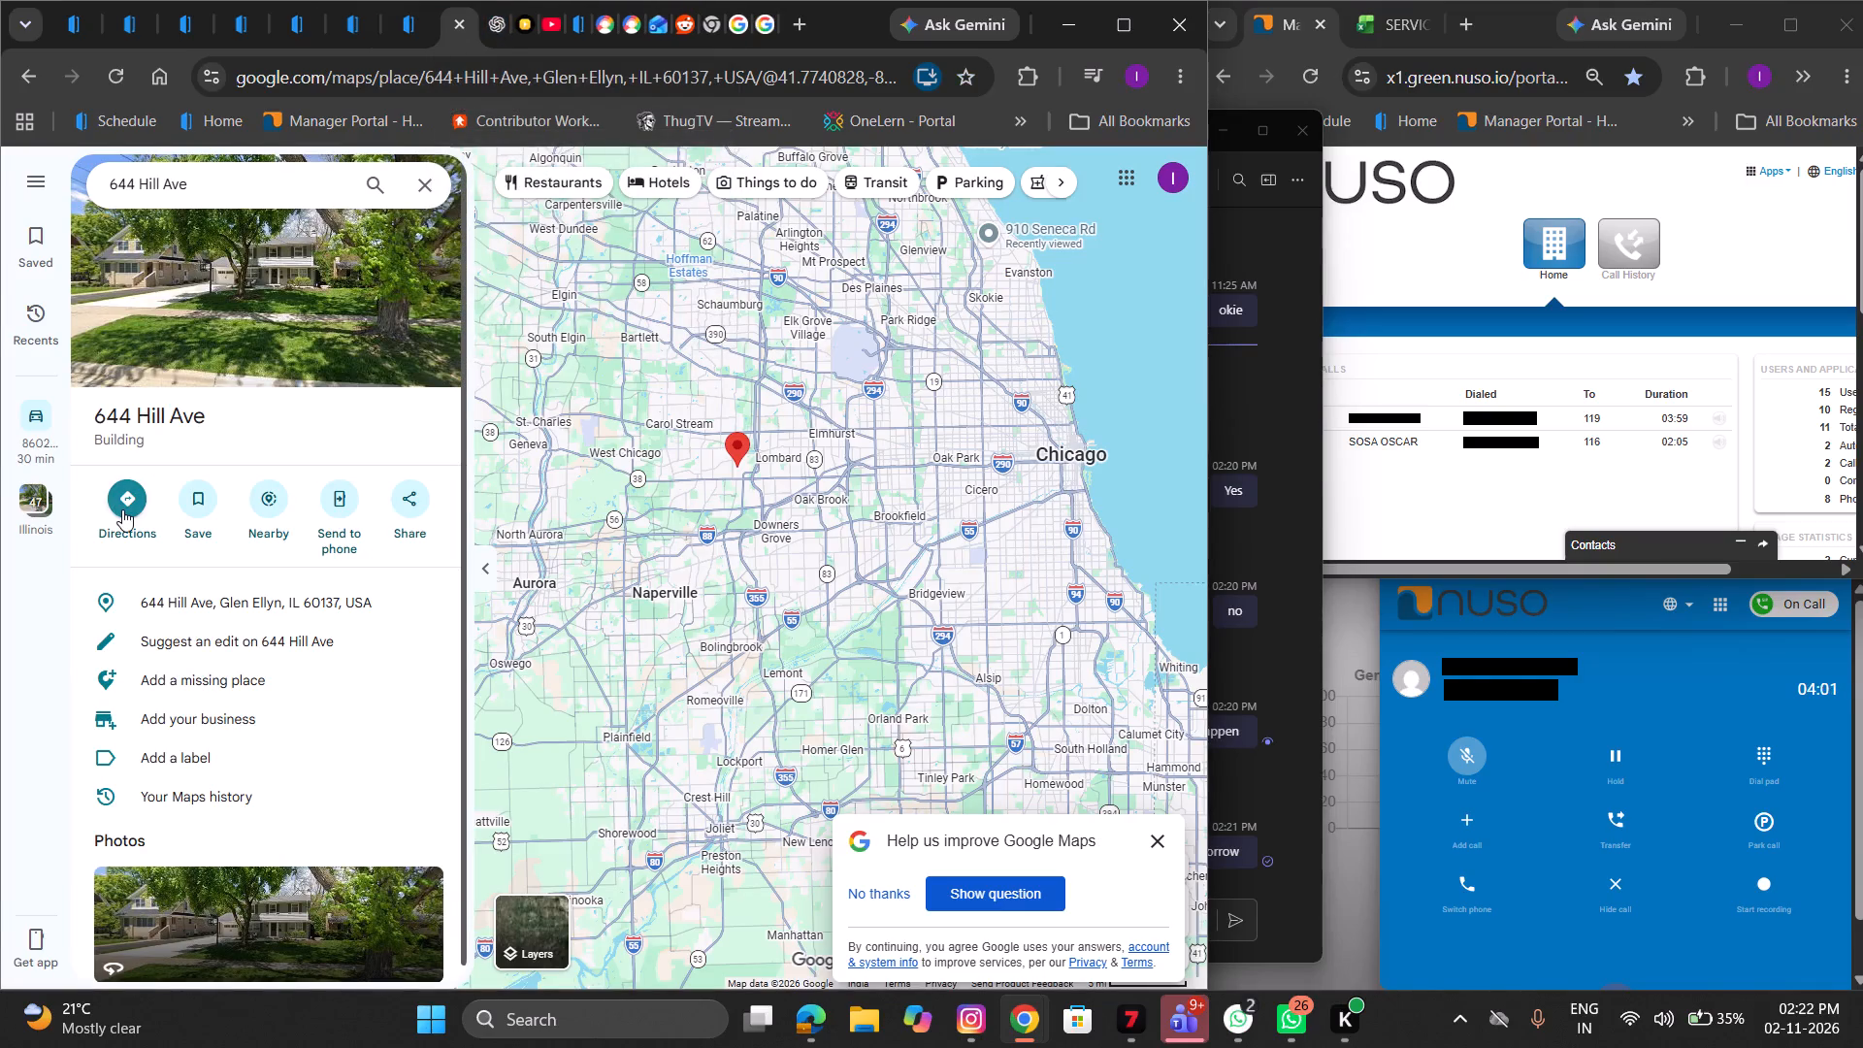
pyautogui.hotkey('ctrl', 'v')
pyautogui.press('Return')
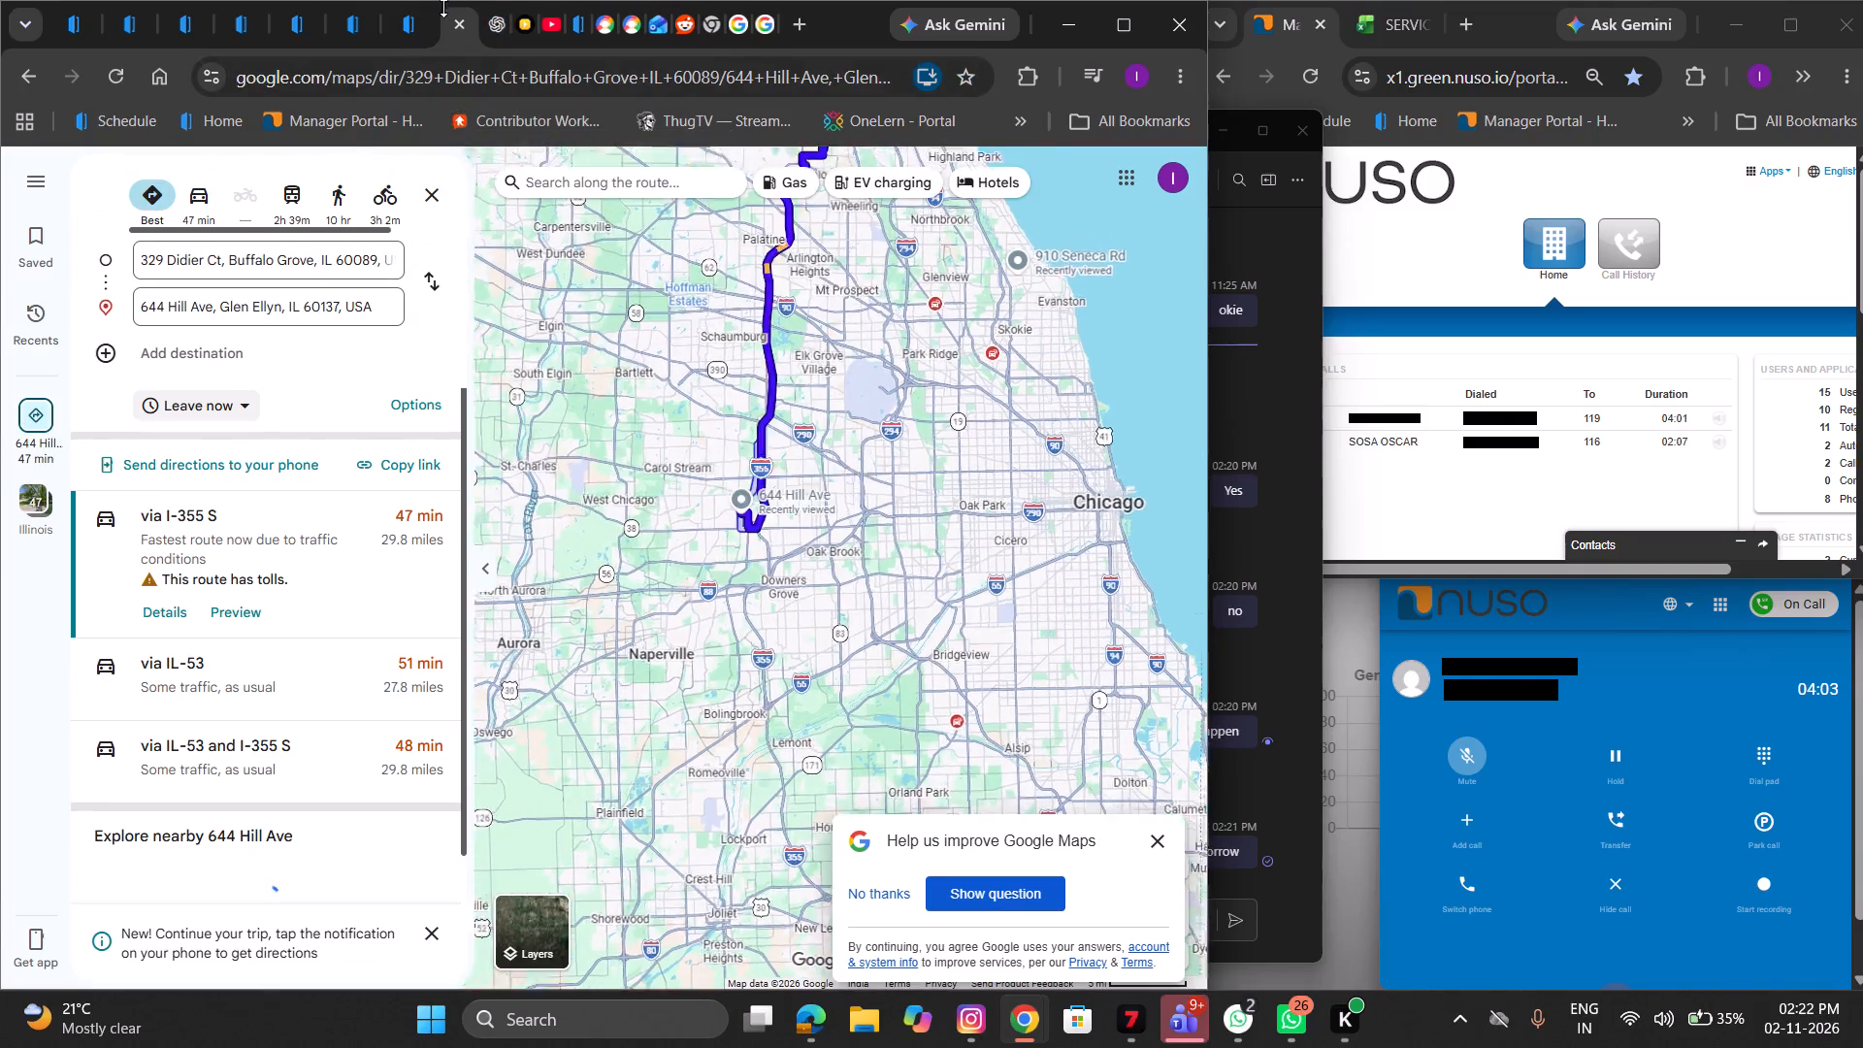
# Get directions to the caller's address from the 8:00am Mundelein estimate on the Monday, November 9 schedule.
pyautogui.click(407, 19)
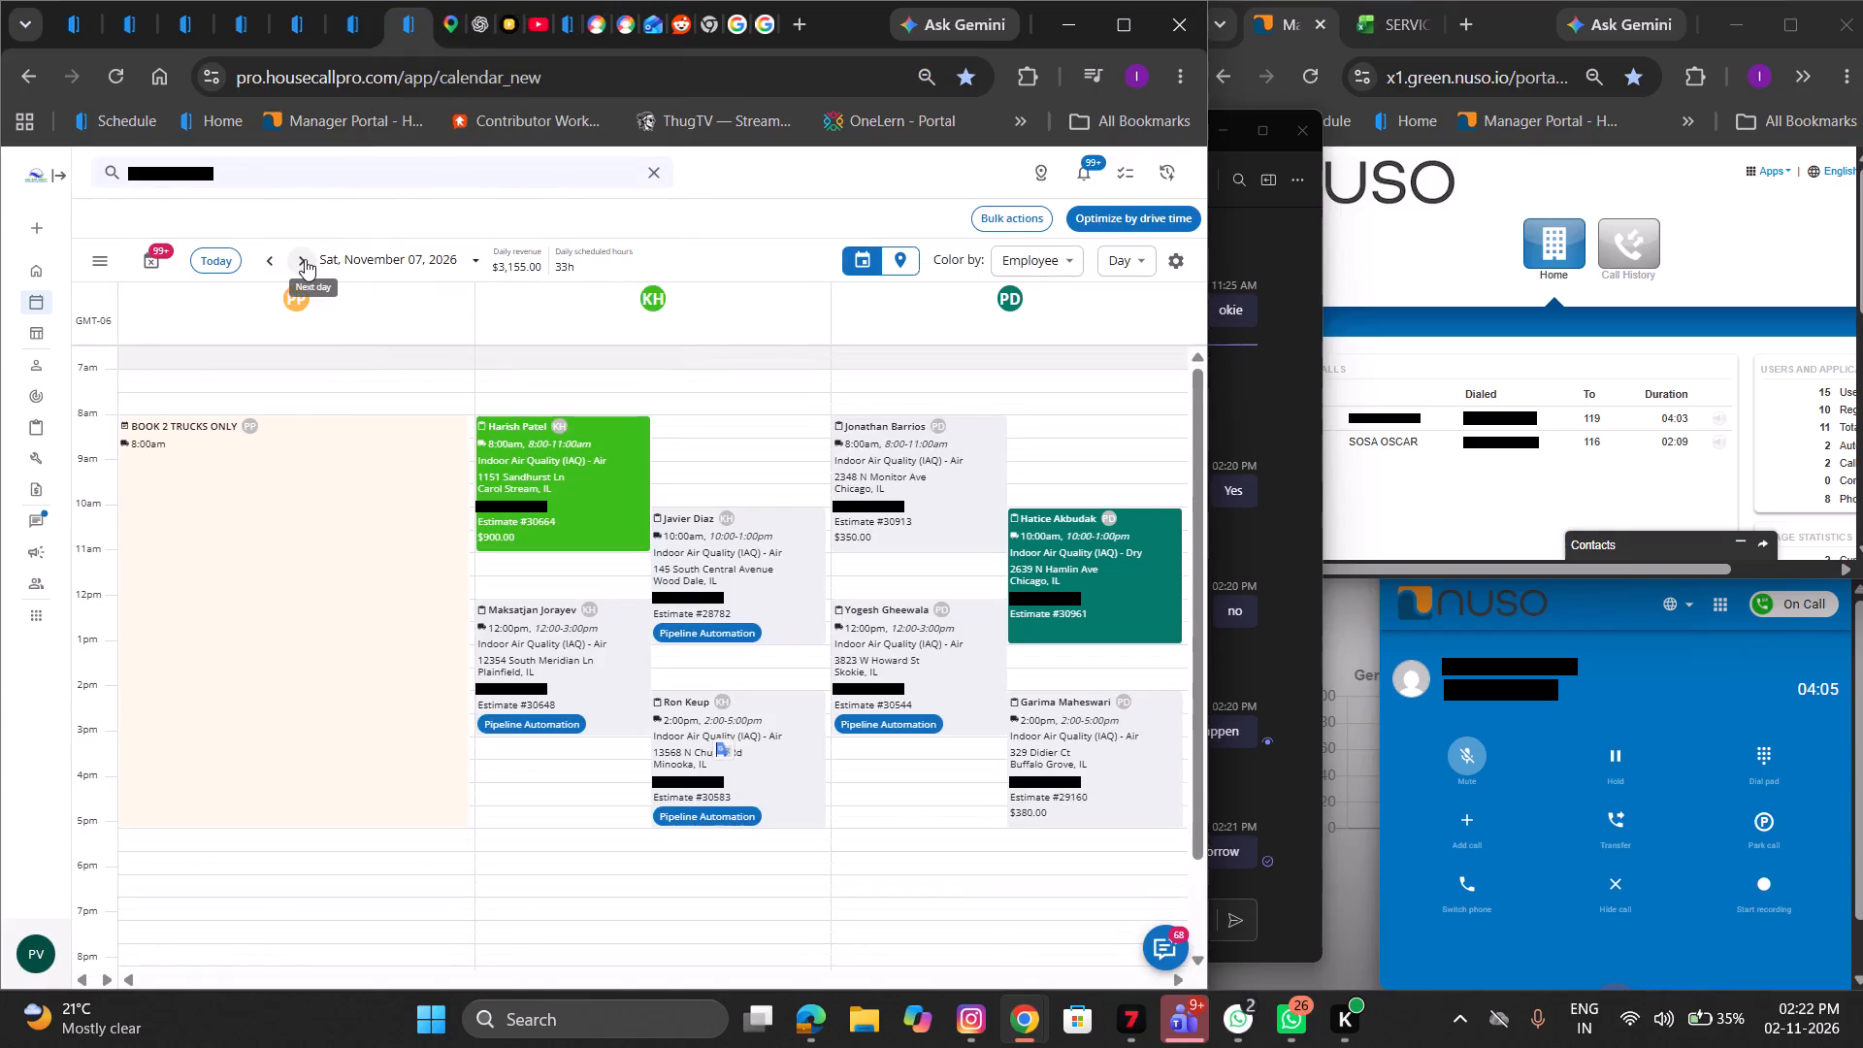
pyautogui.click(305, 259)
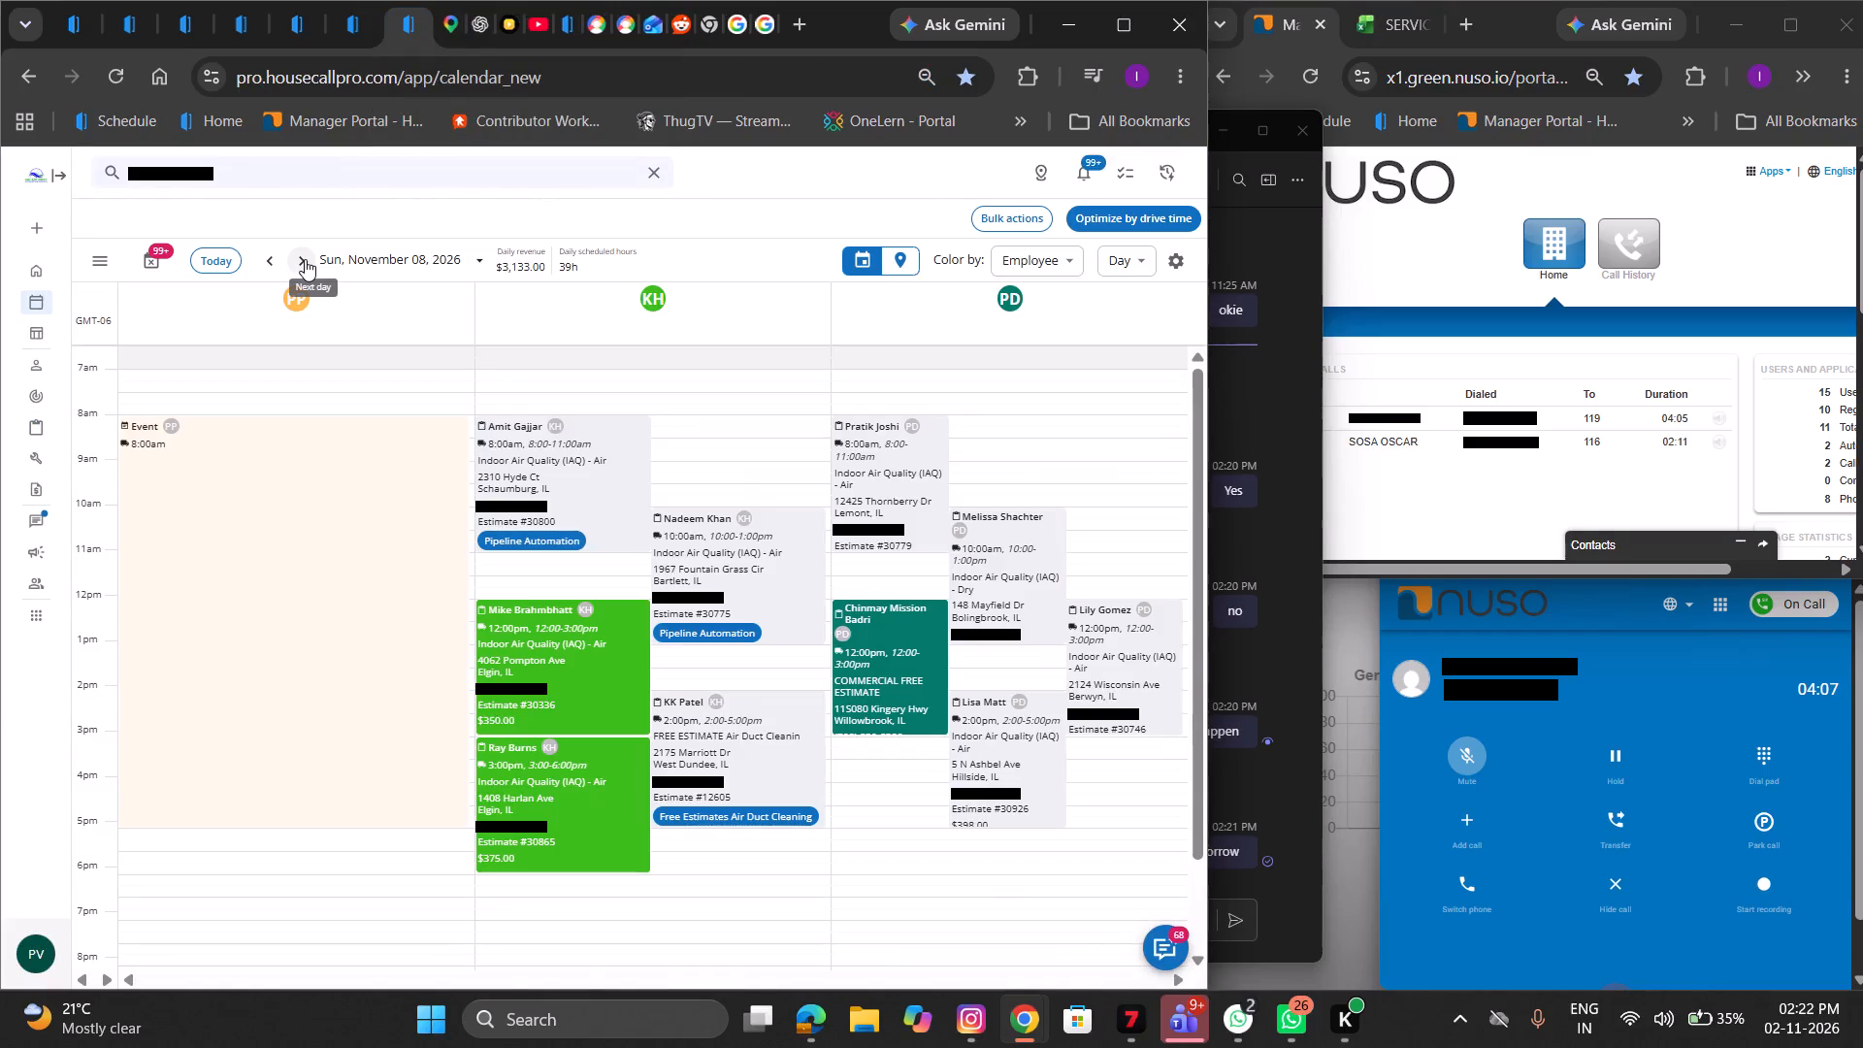
pyautogui.click(305, 259)
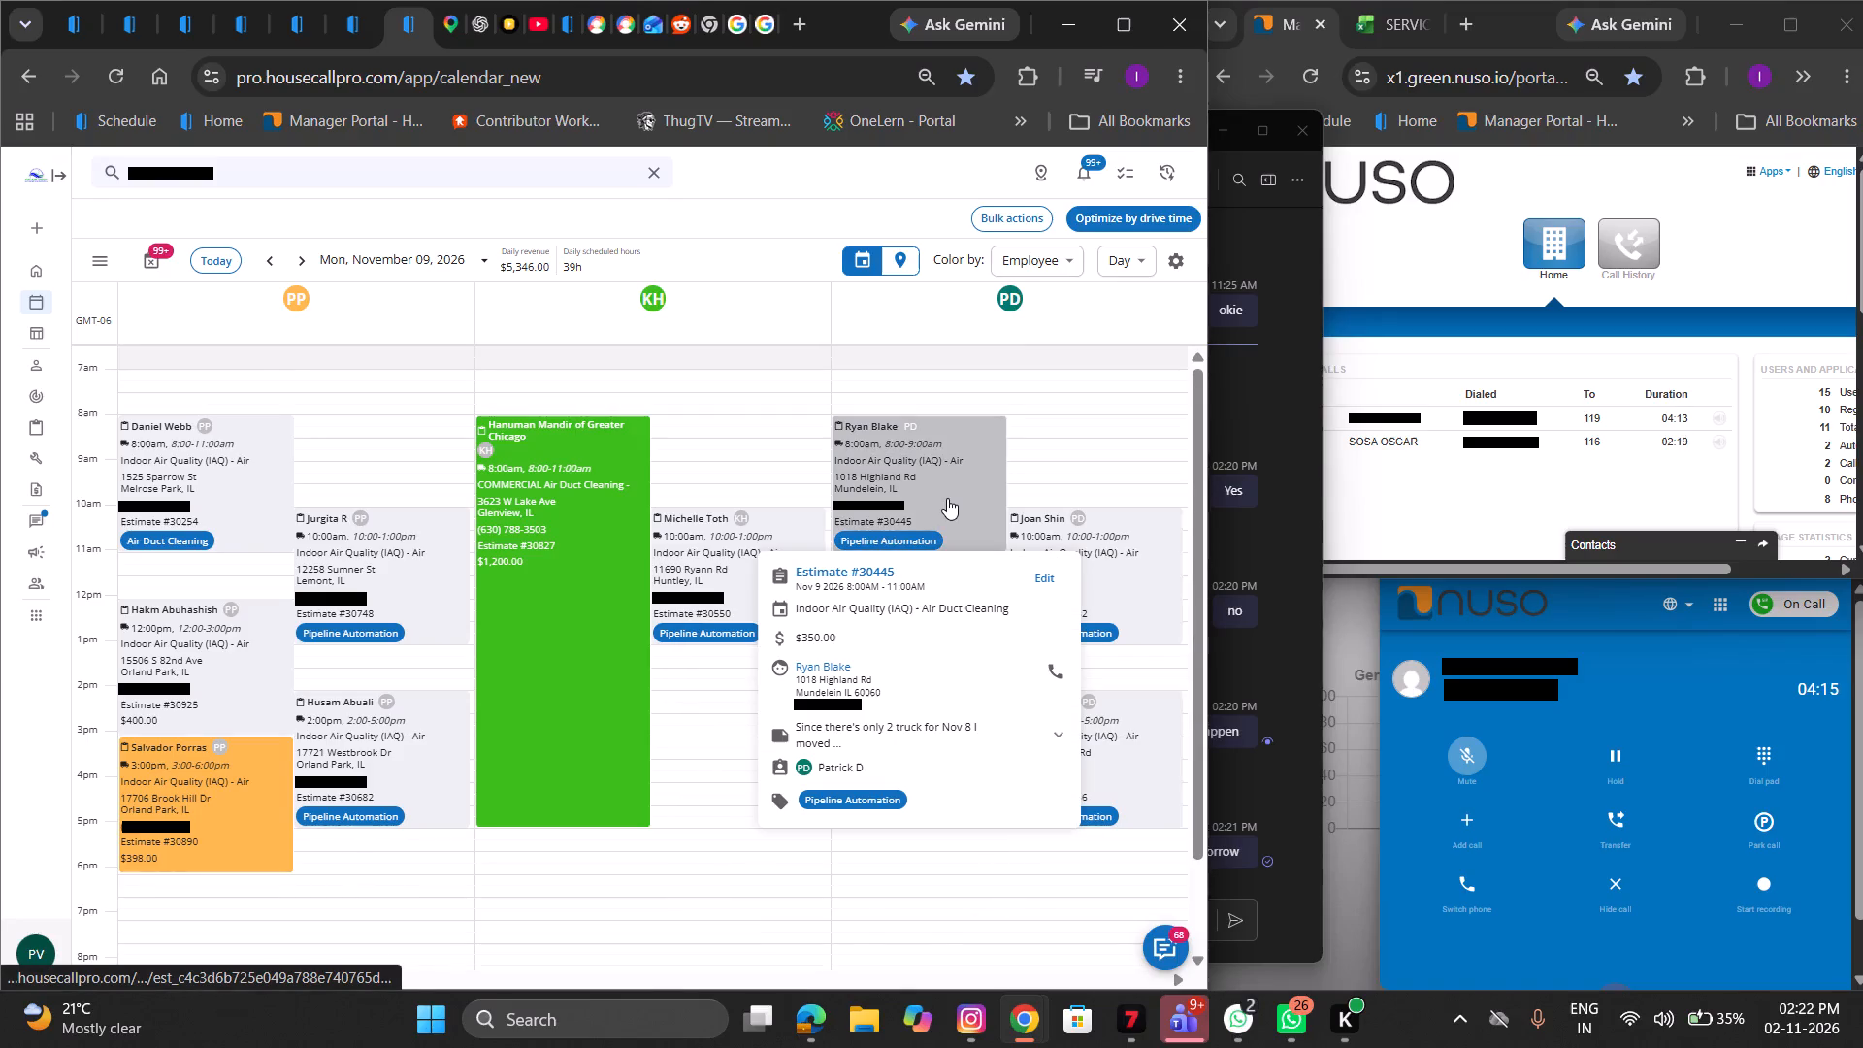
pyautogui.moveTo(893, 690); pyautogui.dragTo(798, 680)
pyautogui.hotkey('ctrl', 'c')
pyautogui.click(448, 18)
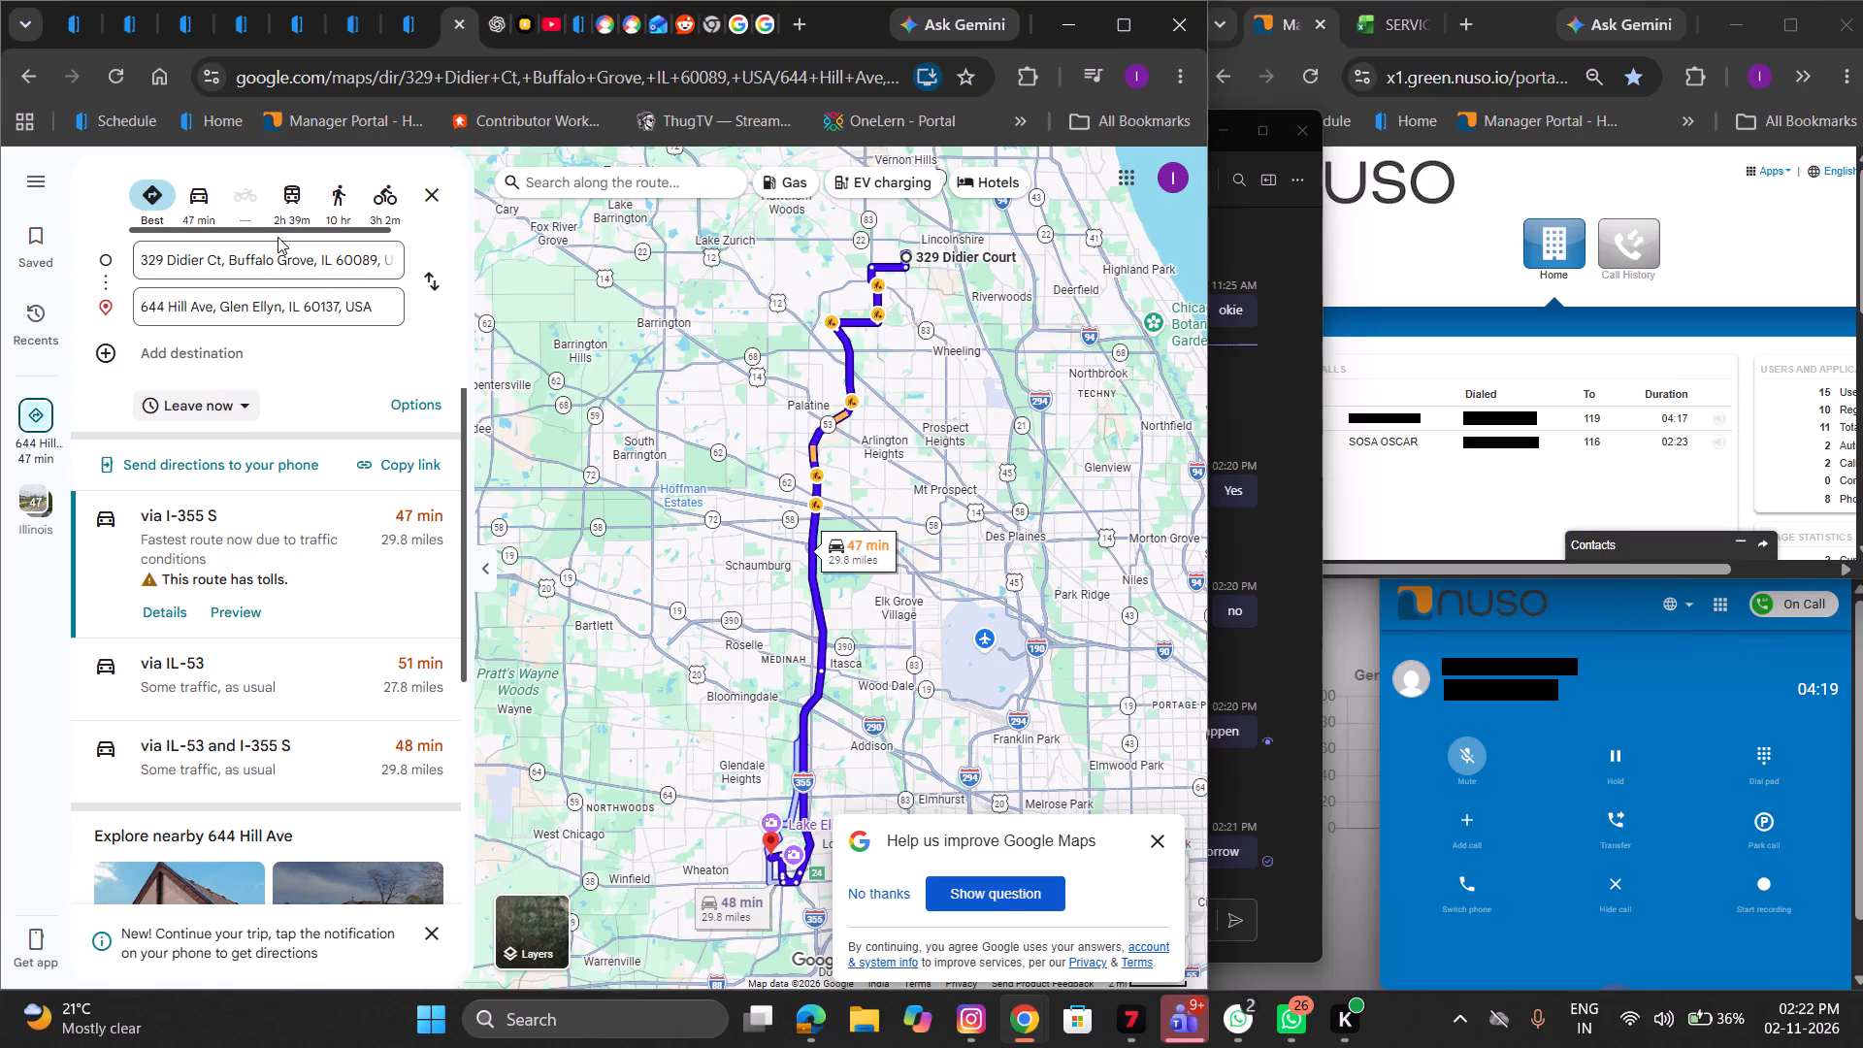
pyautogui.click(293, 262)
pyautogui.hotkey('ctrl', 'v')
pyautogui.press('Return')
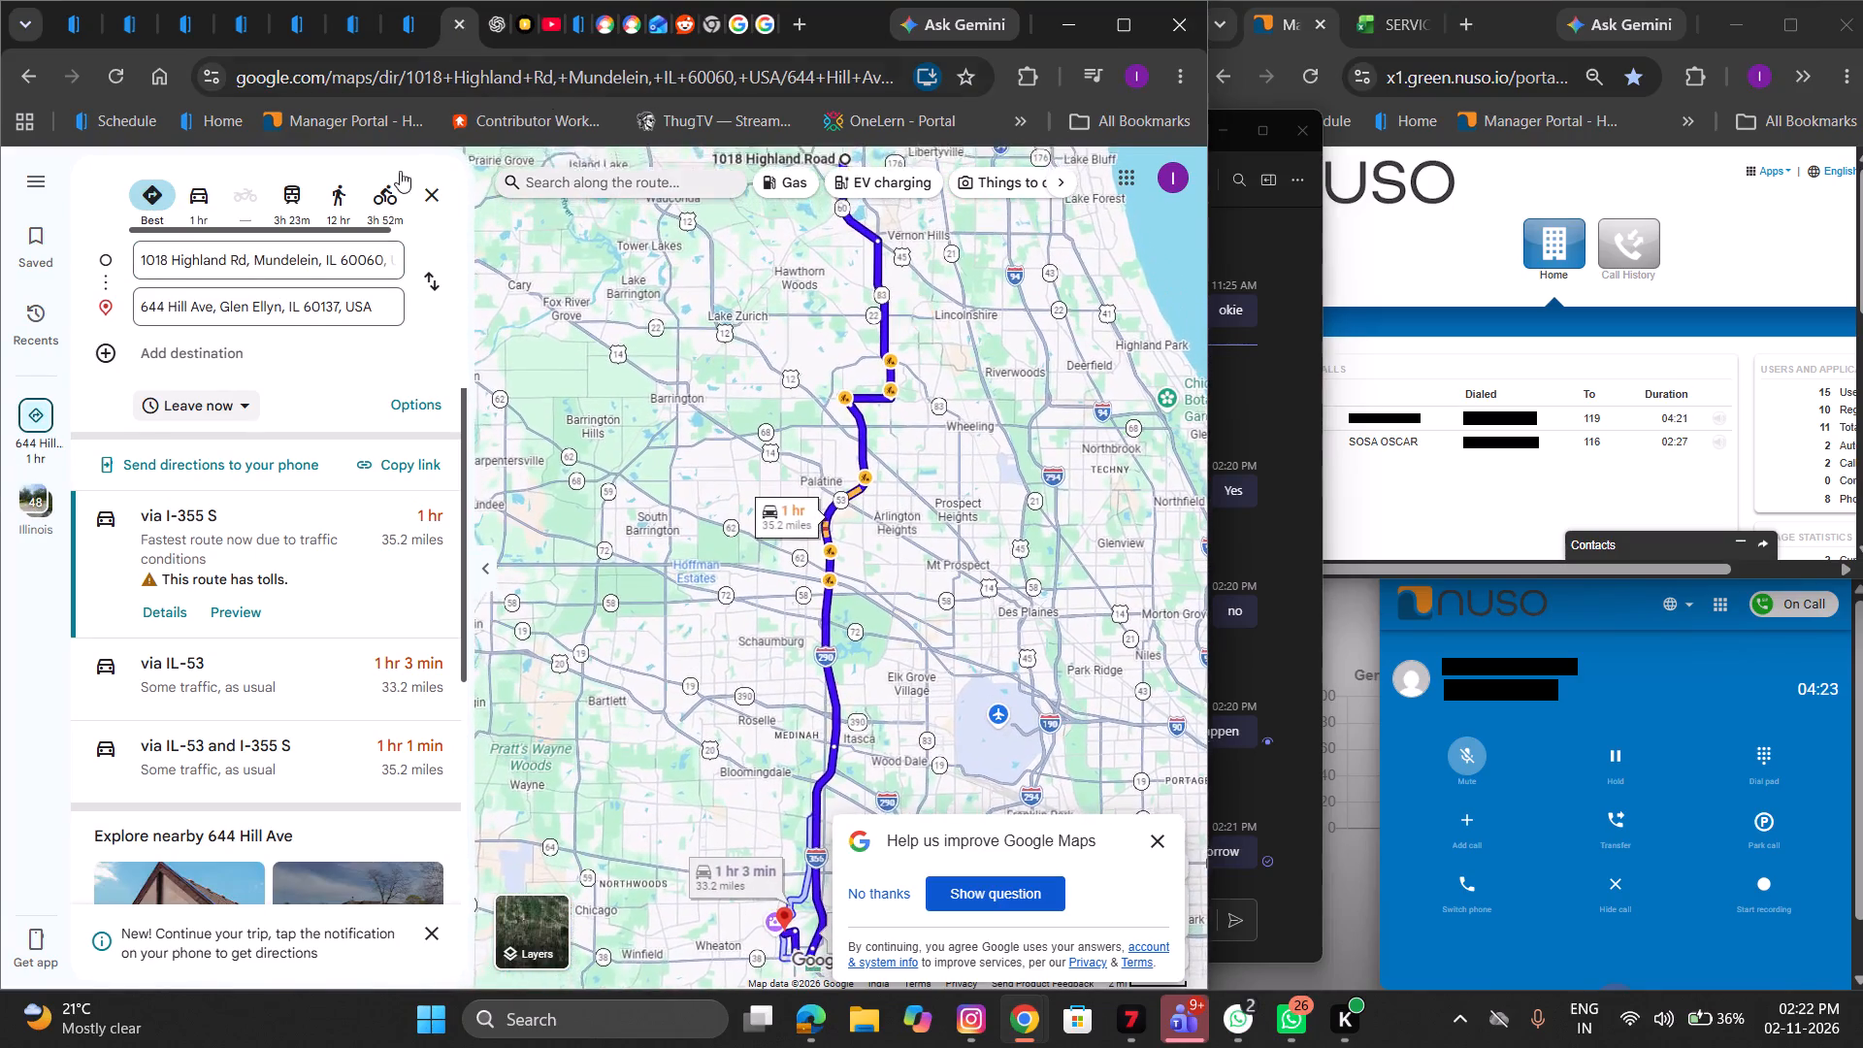
# Get directions to the caller's address from the 2:00pm Deerfield estimate on the November 9 schedule.
pyautogui.click(433, 16)
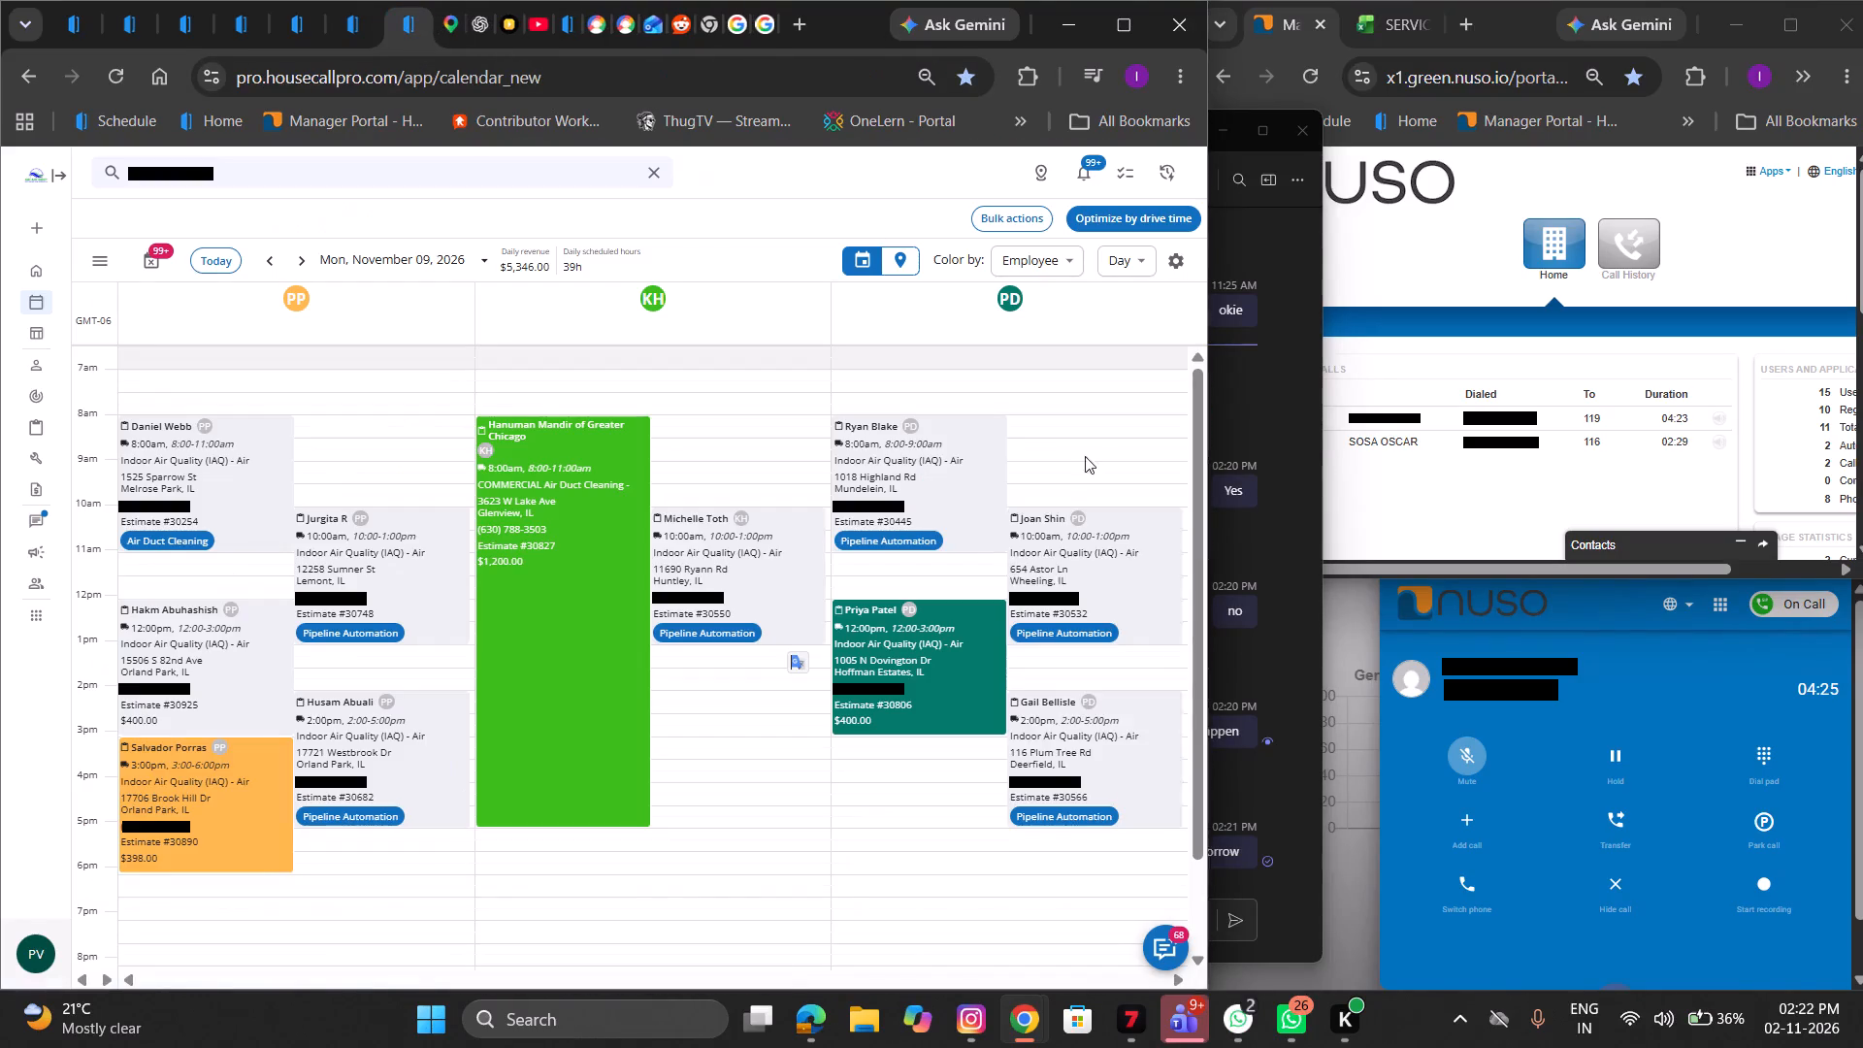
pyautogui.moveTo(820, 773); pyautogui.dragTo(722, 760)
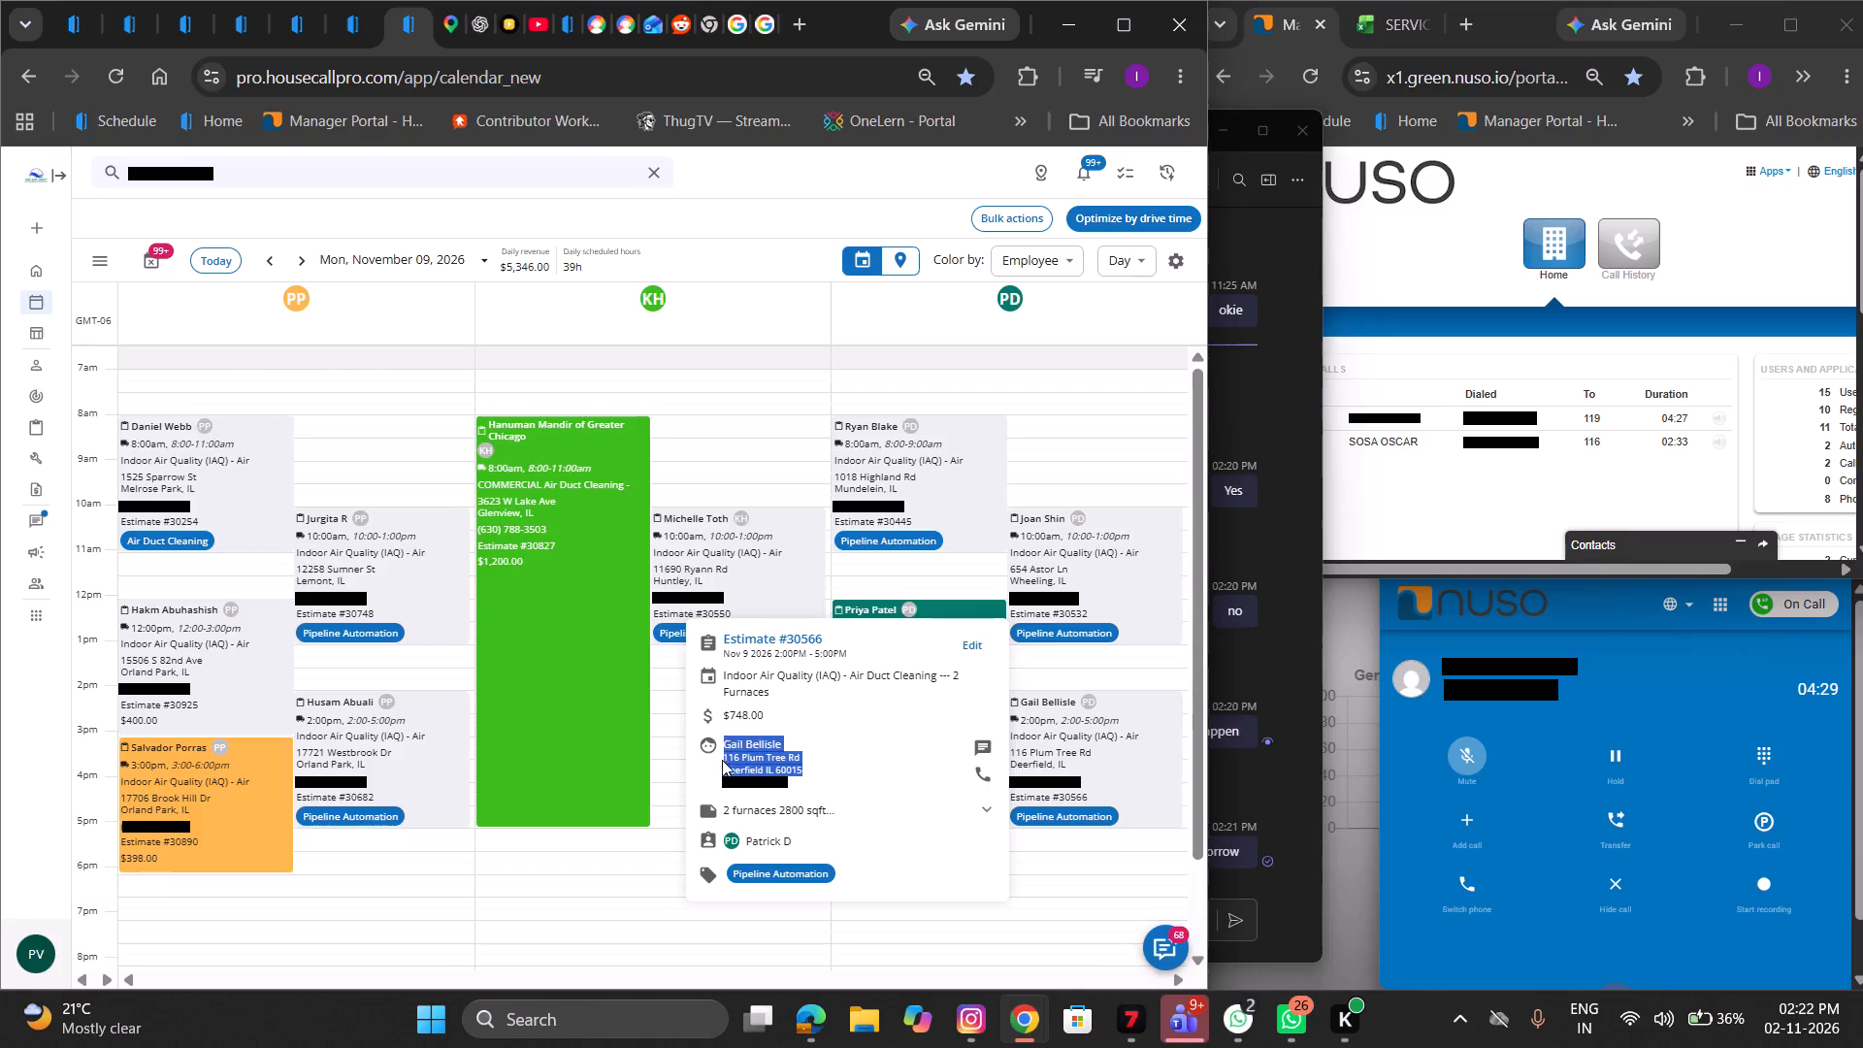
pyautogui.moveTo(722, 760); pyautogui.dragTo(723, 760)
pyautogui.hotkey('ctrl', 'c')
pyautogui.click(436, 27)
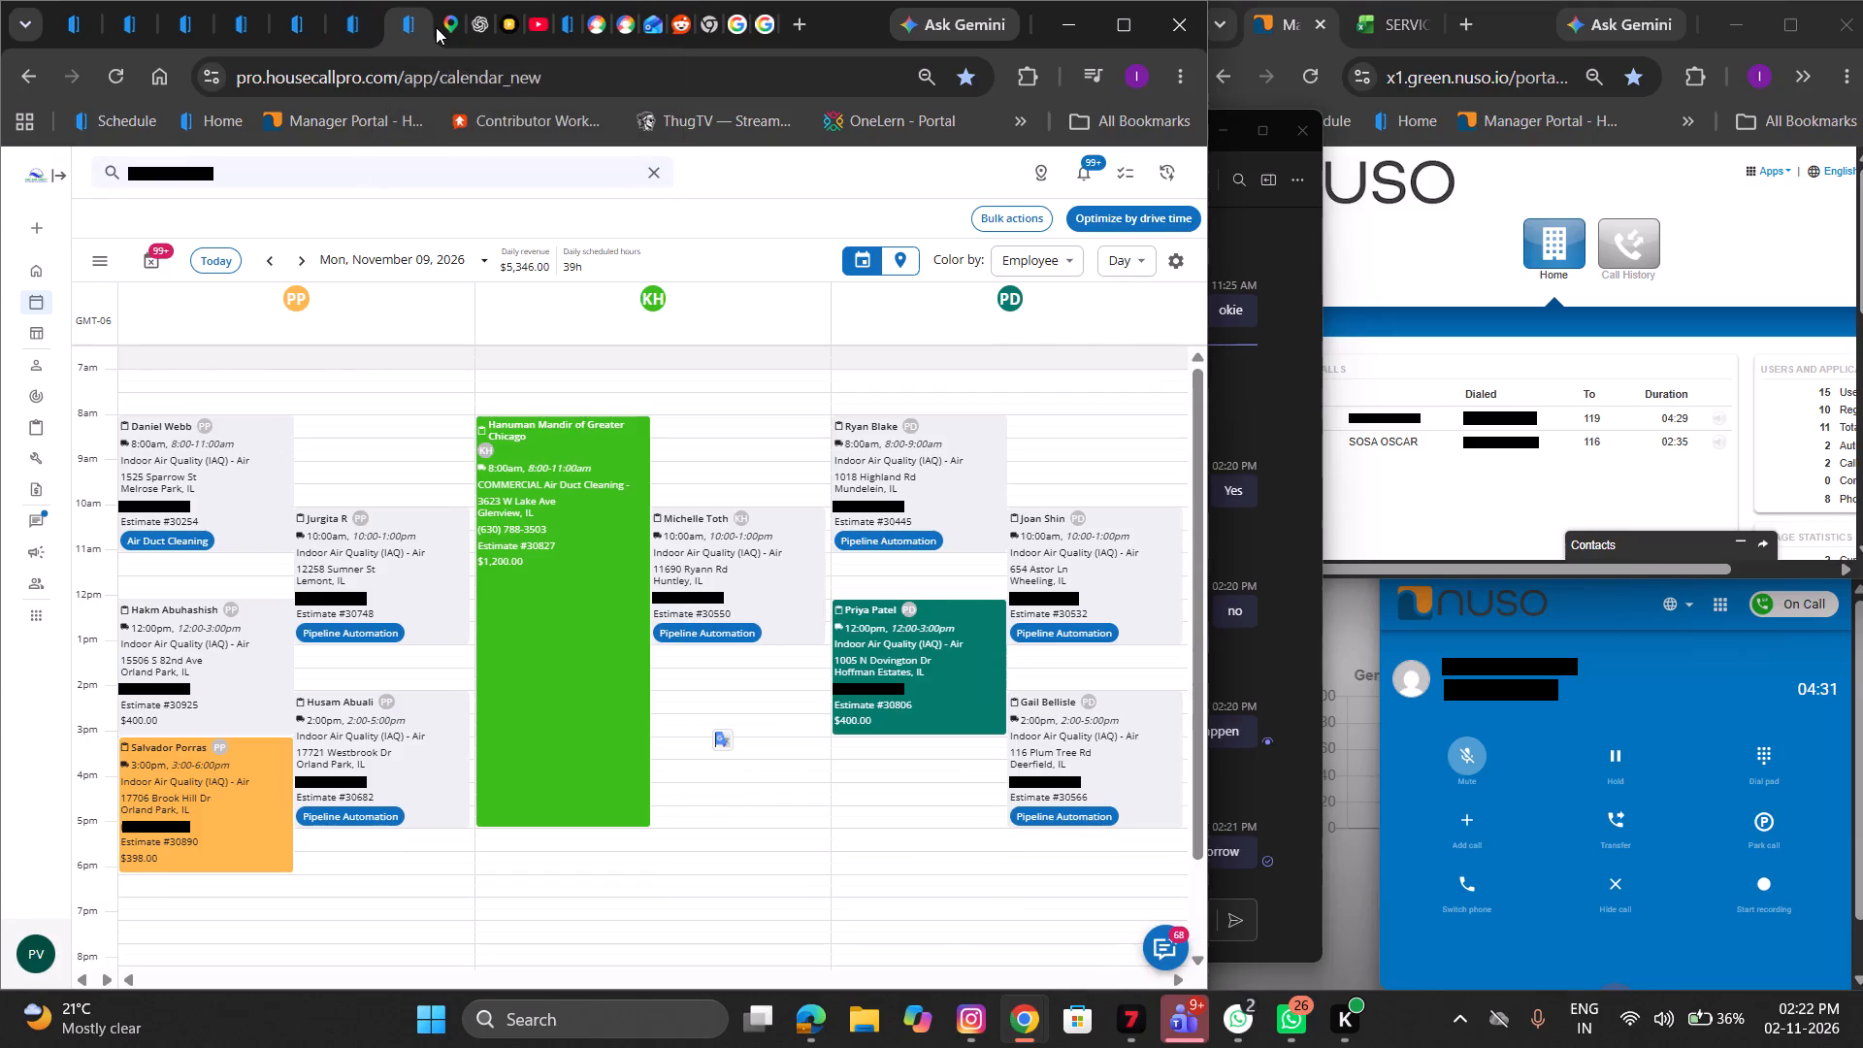
pyautogui.click(441, 27)
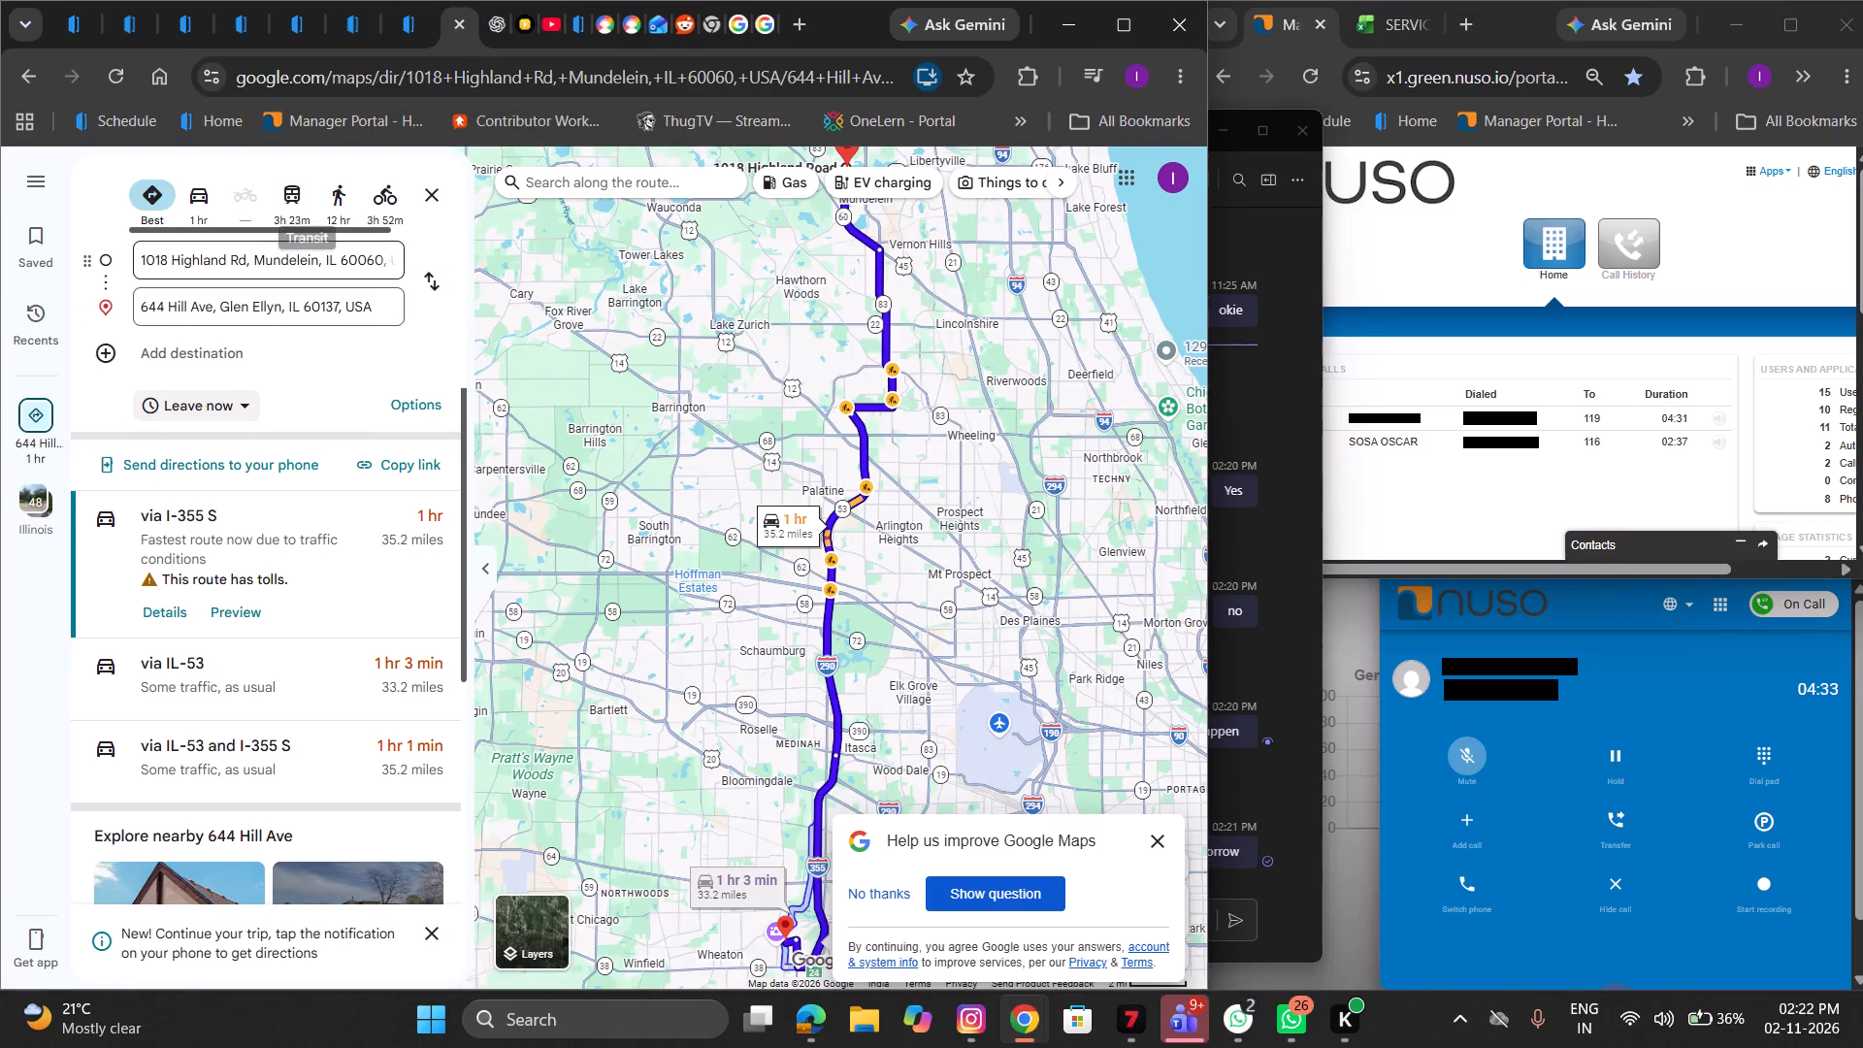
pyautogui.click(271, 263)
pyautogui.hotkey('ctrl', 'v')
pyautogui.press('Return')
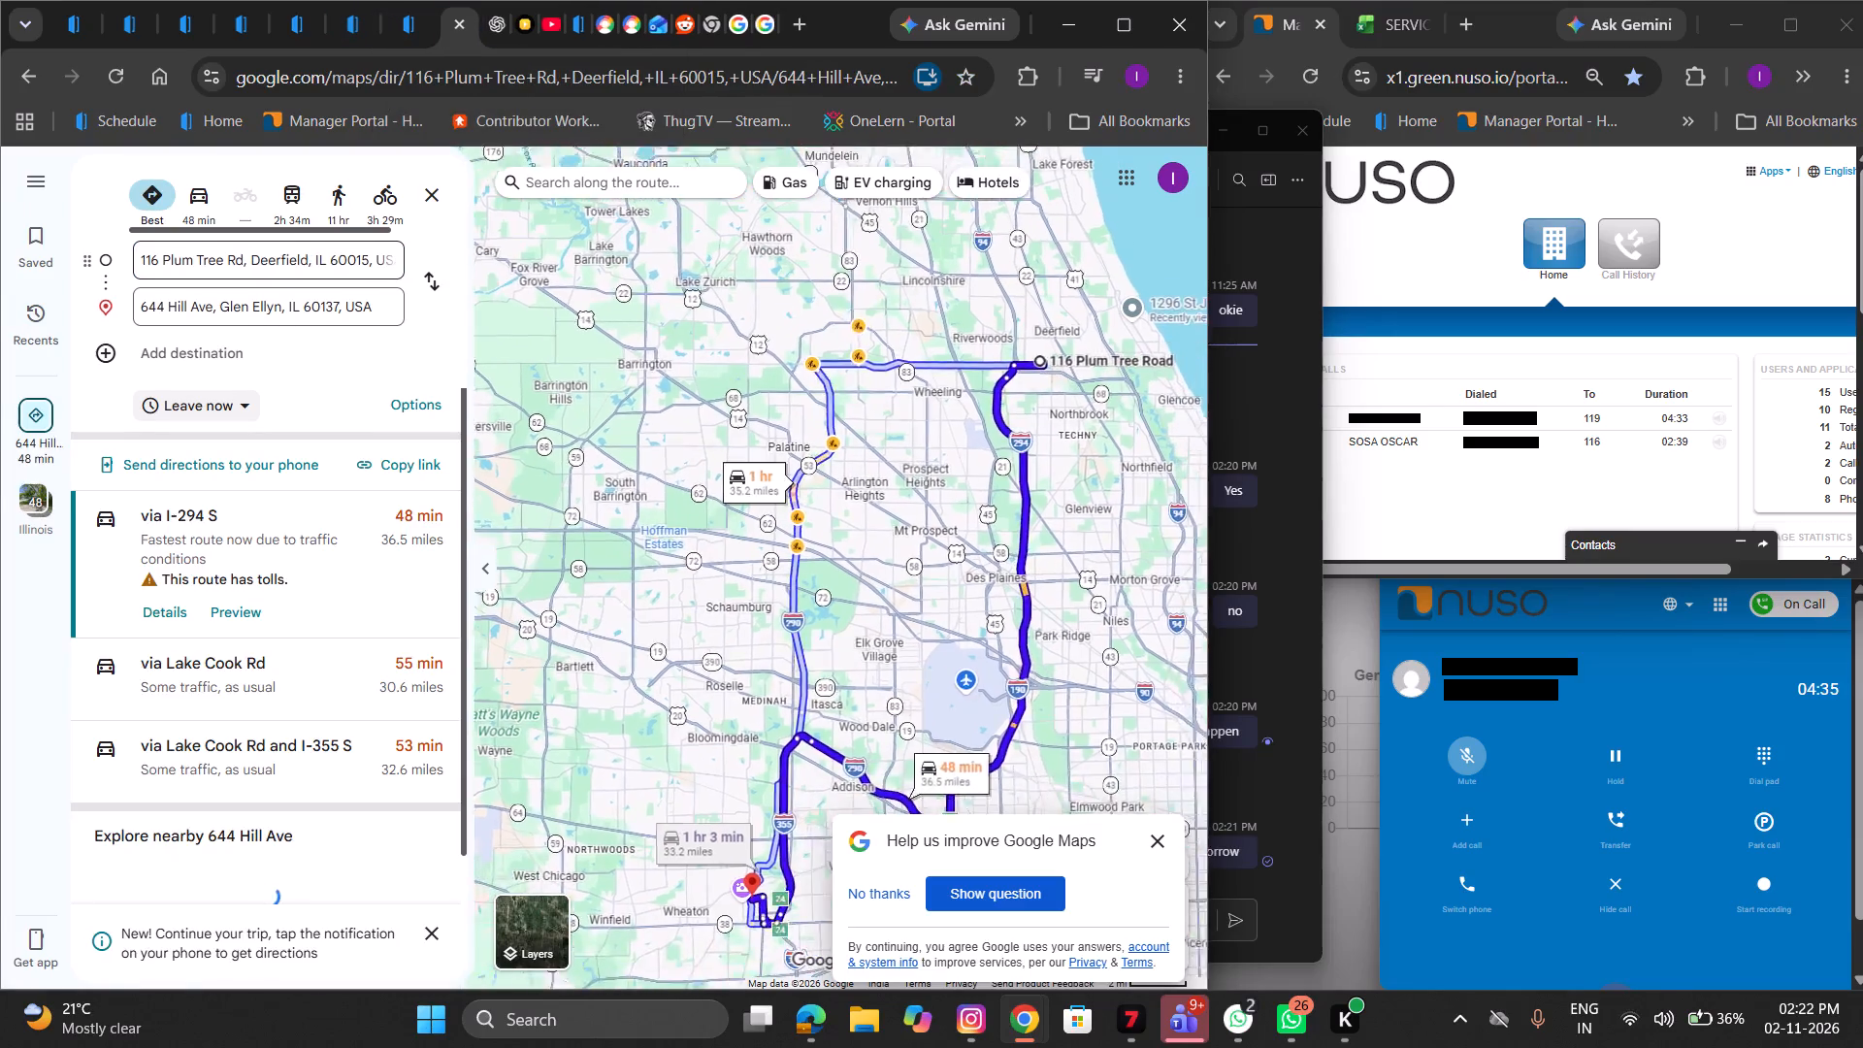
# Show the Housecall Pro schedule for Tuesday, November 10, 2026, and check the 10:00am Naperville estimate.
pyautogui.click(391, 36)
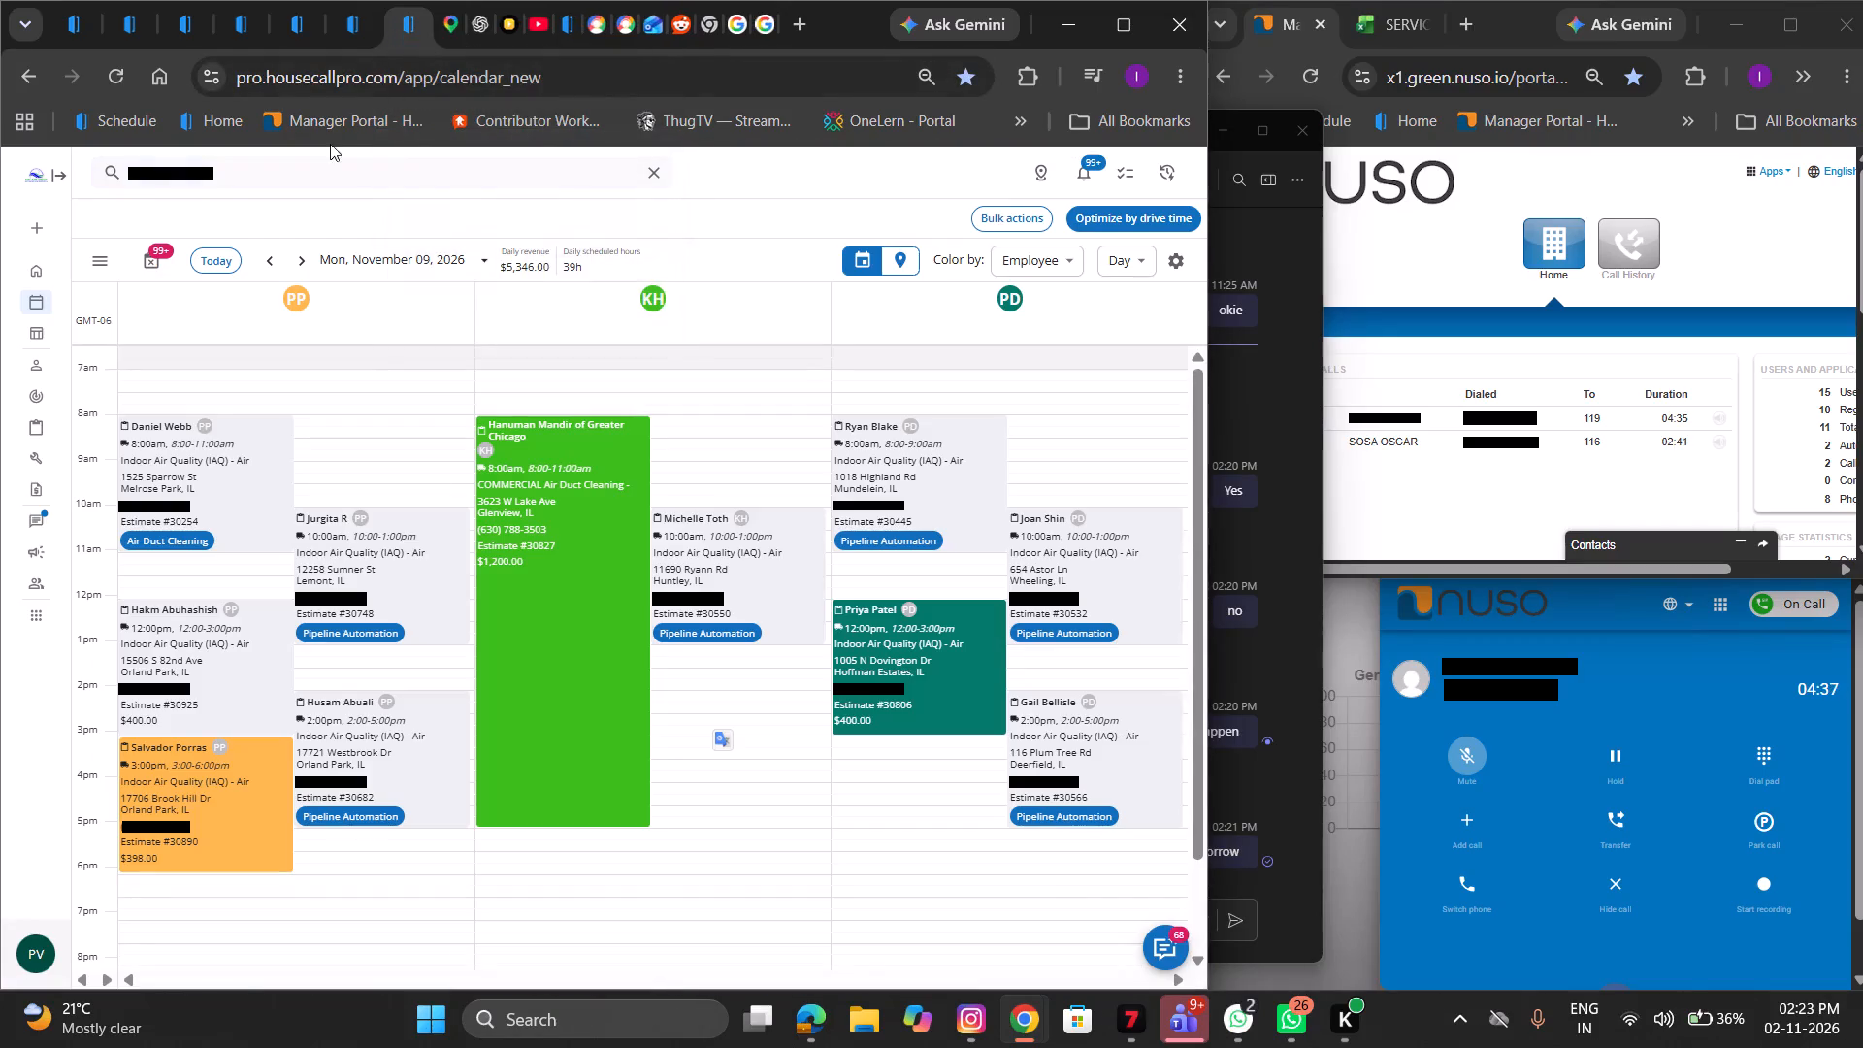
pyautogui.click(296, 261)
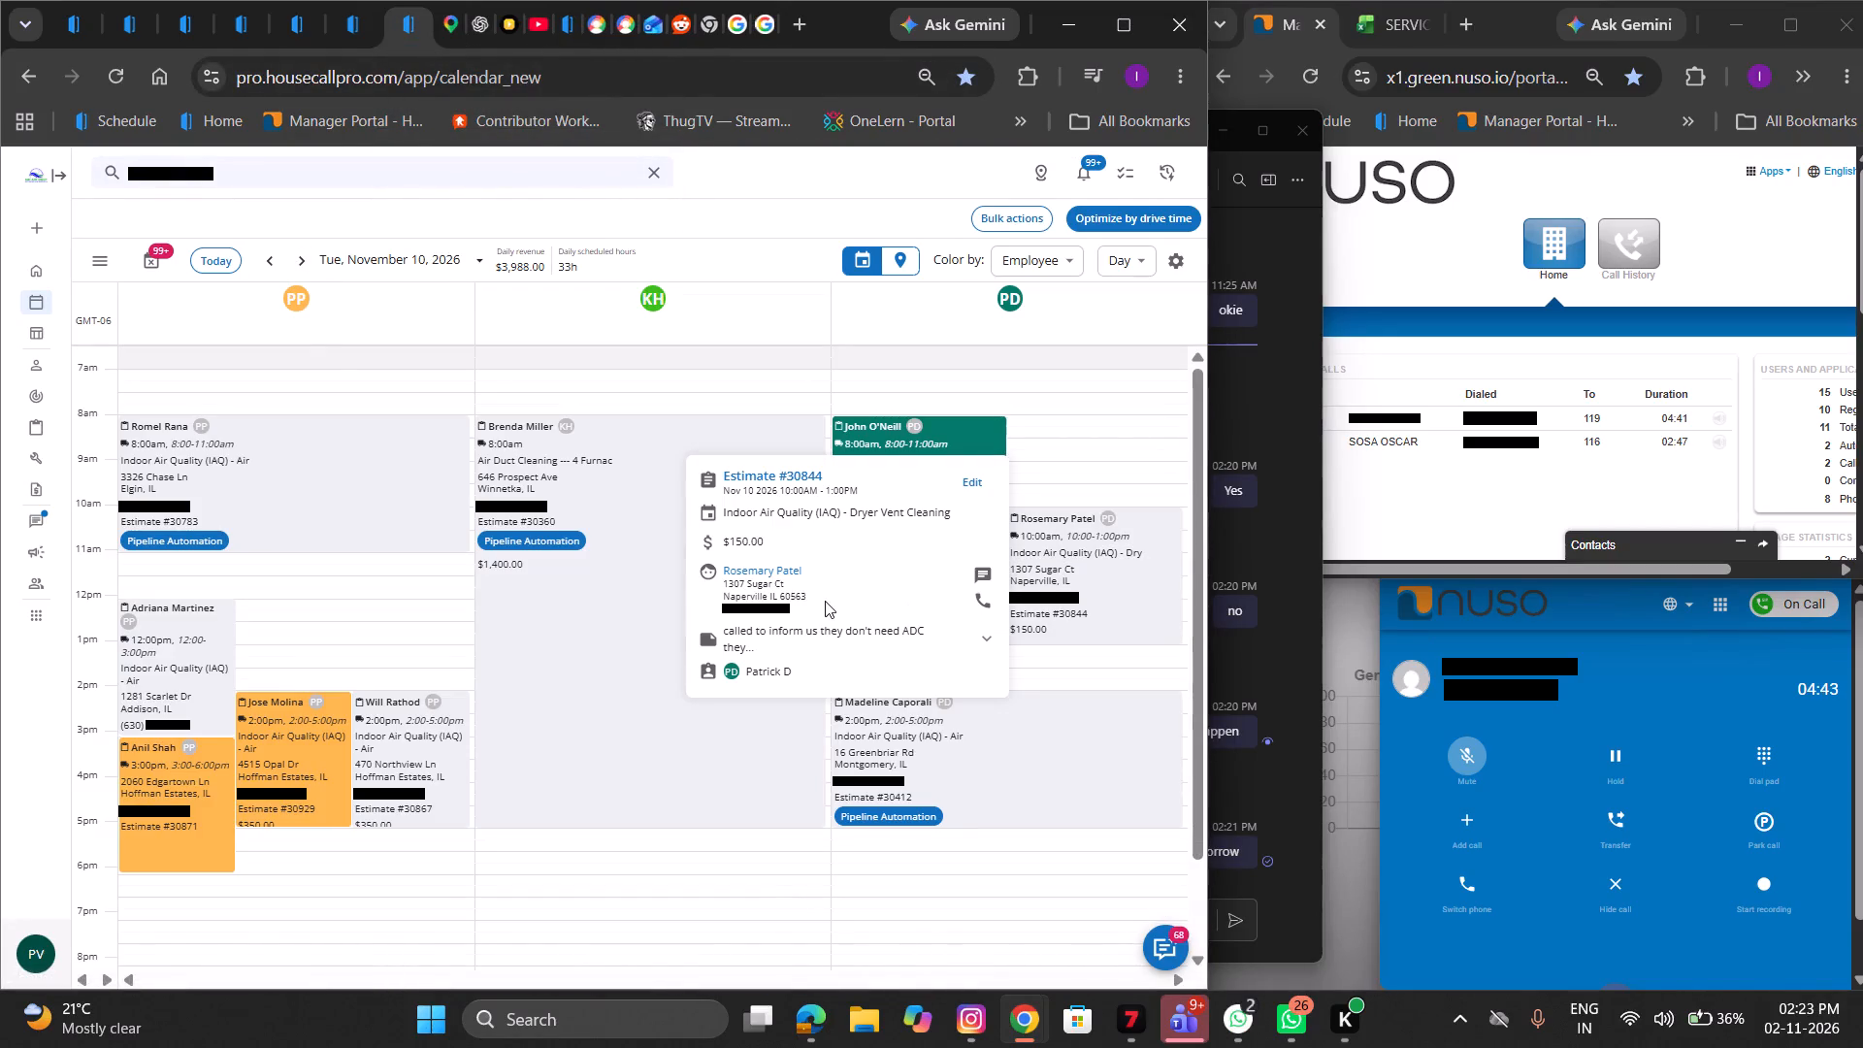
# Unmute the microphone on the active NUSO call.
pyautogui.click(1467, 744)
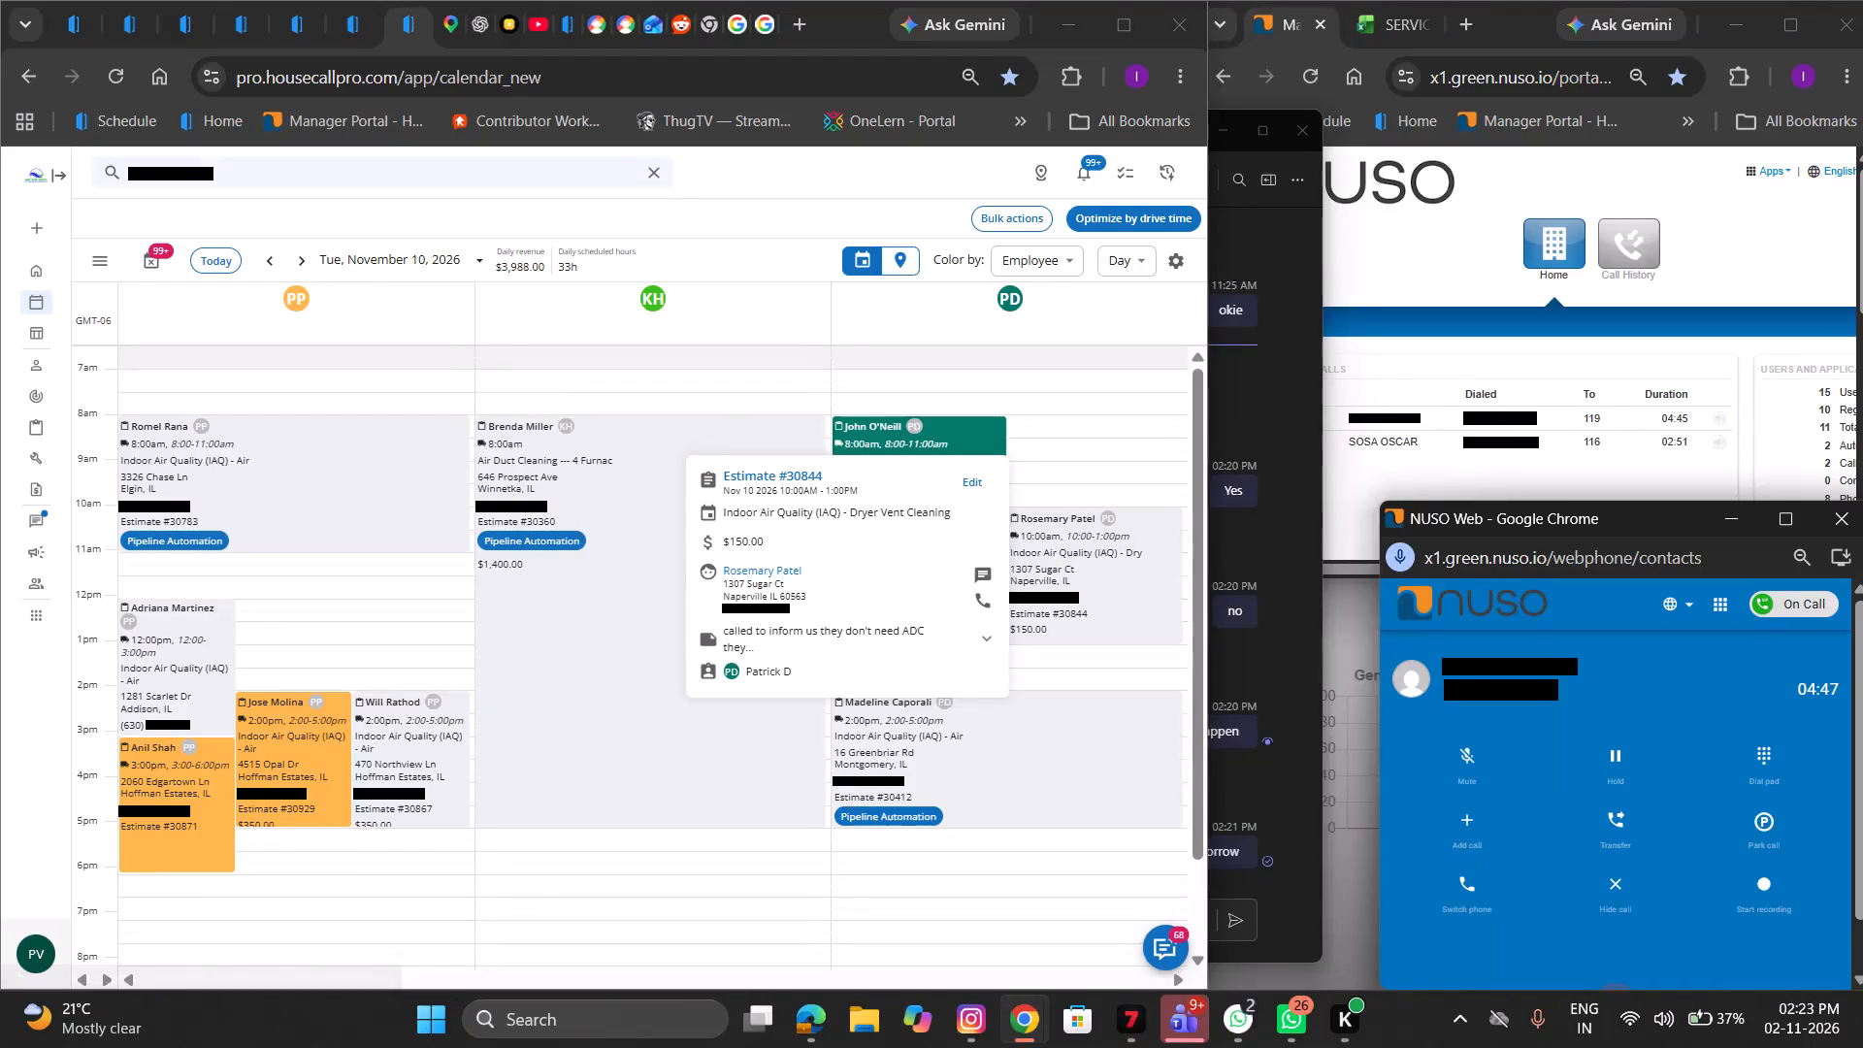
# Get directions to the caller's address from the 10:00am Naperville dryer vent cleaning estimate on November 10.
pyautogui.moveTo(814, 598); pyautogui.dragTo(724, 586)
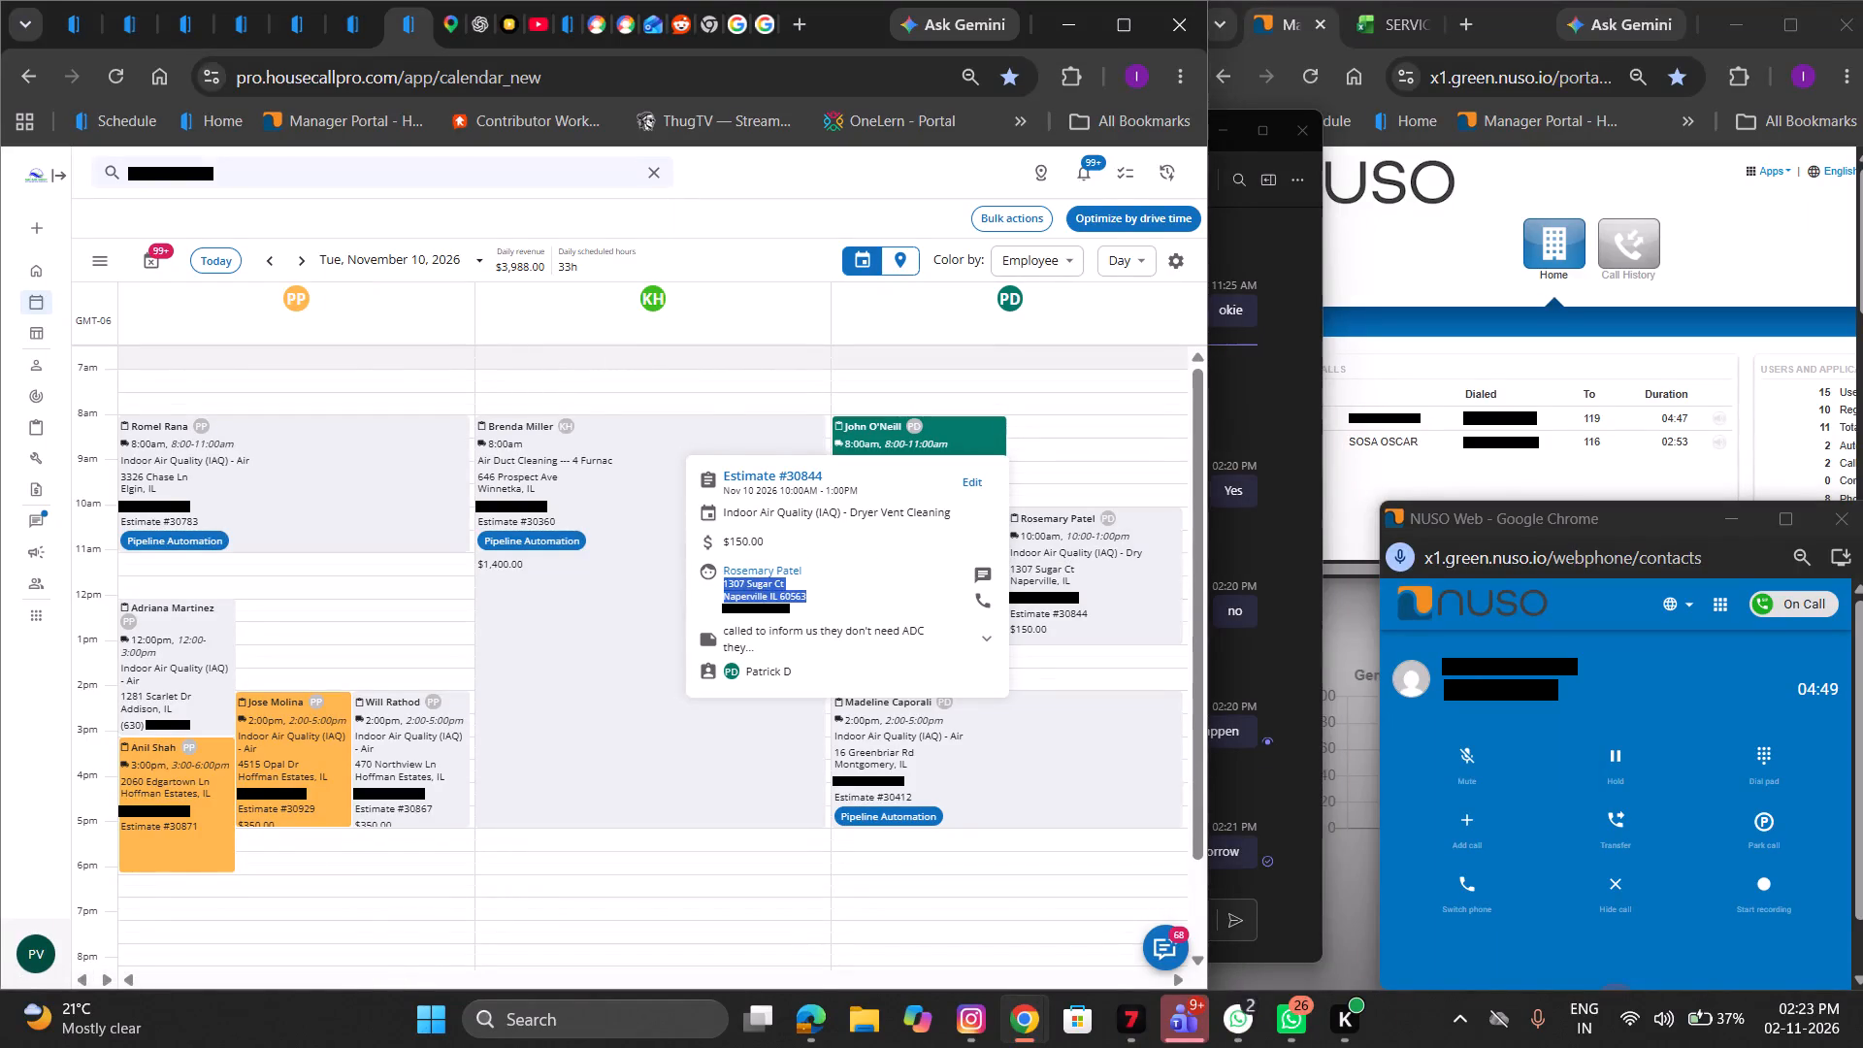
pyautogui.hotkey('ctrl', 'c')
pyautogui.click(447, 47)
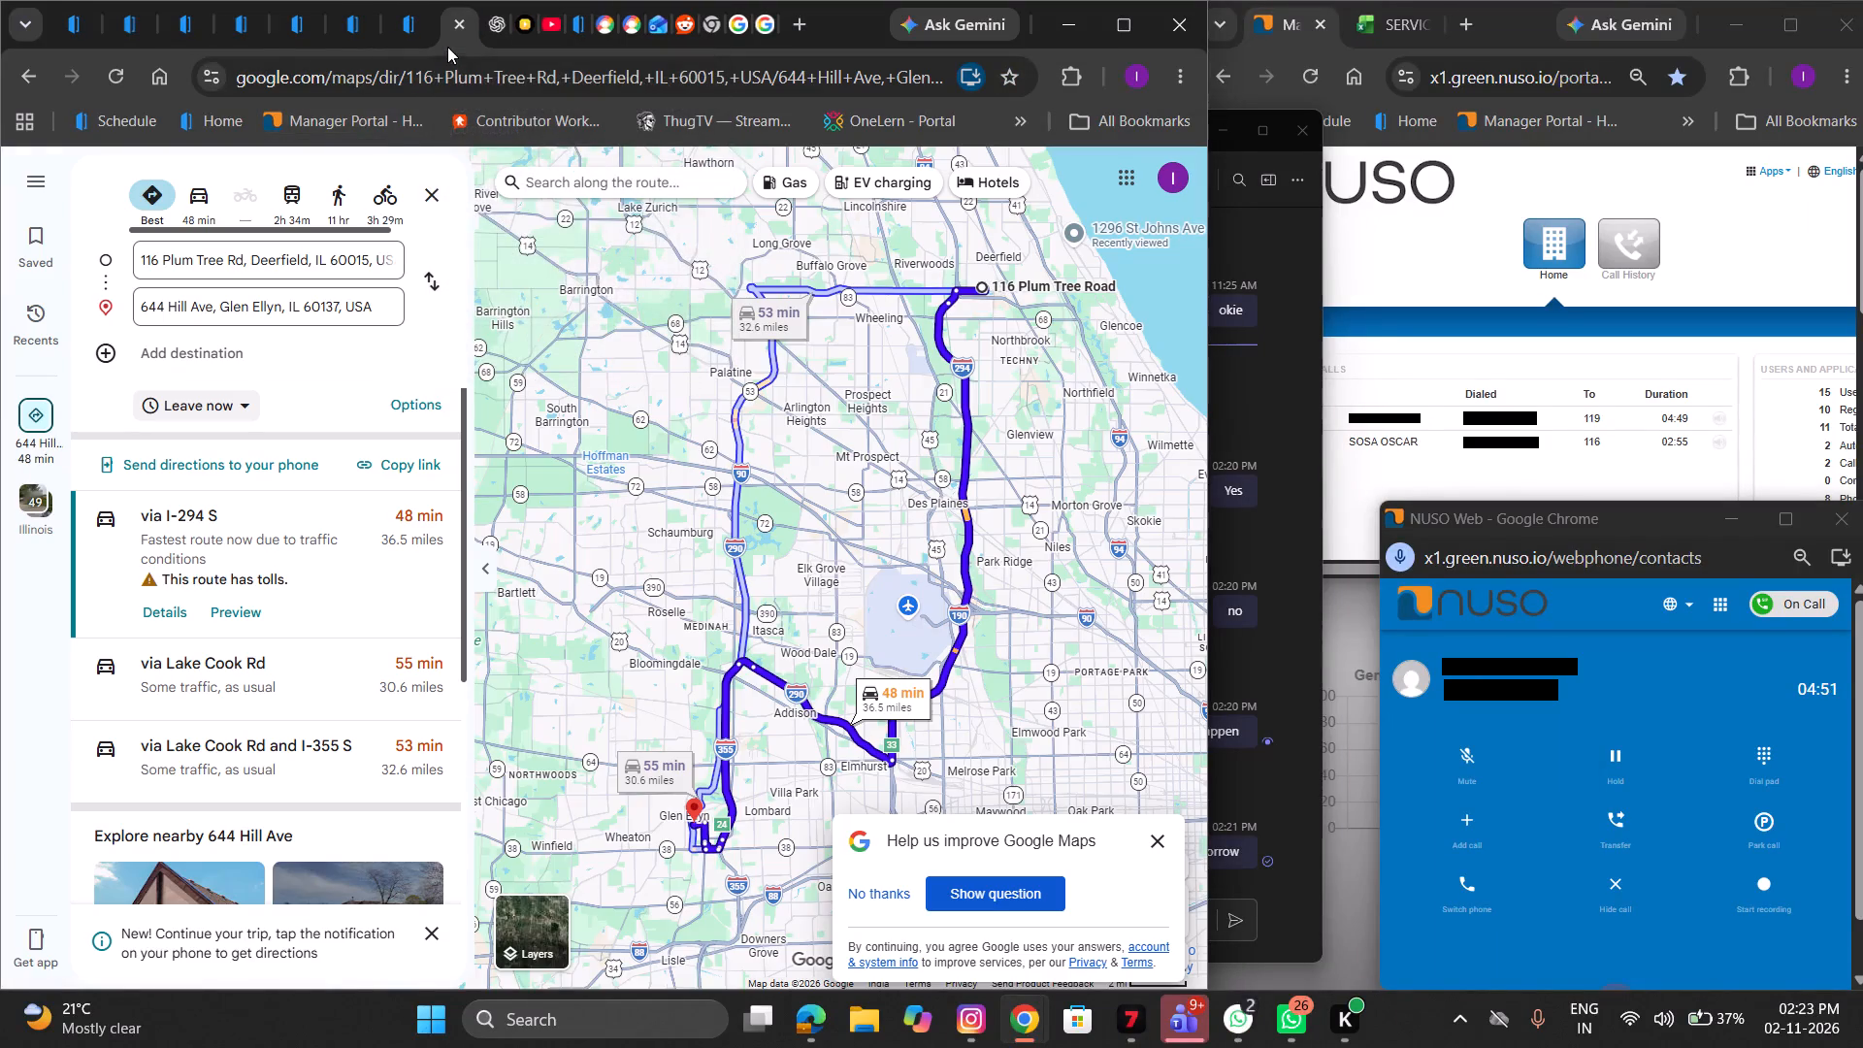
pyautogui.click(314, 270)
pyautogui.hotkey('ctrl', 'v')
pyautogui.hotkey('ctrl', 'Return')
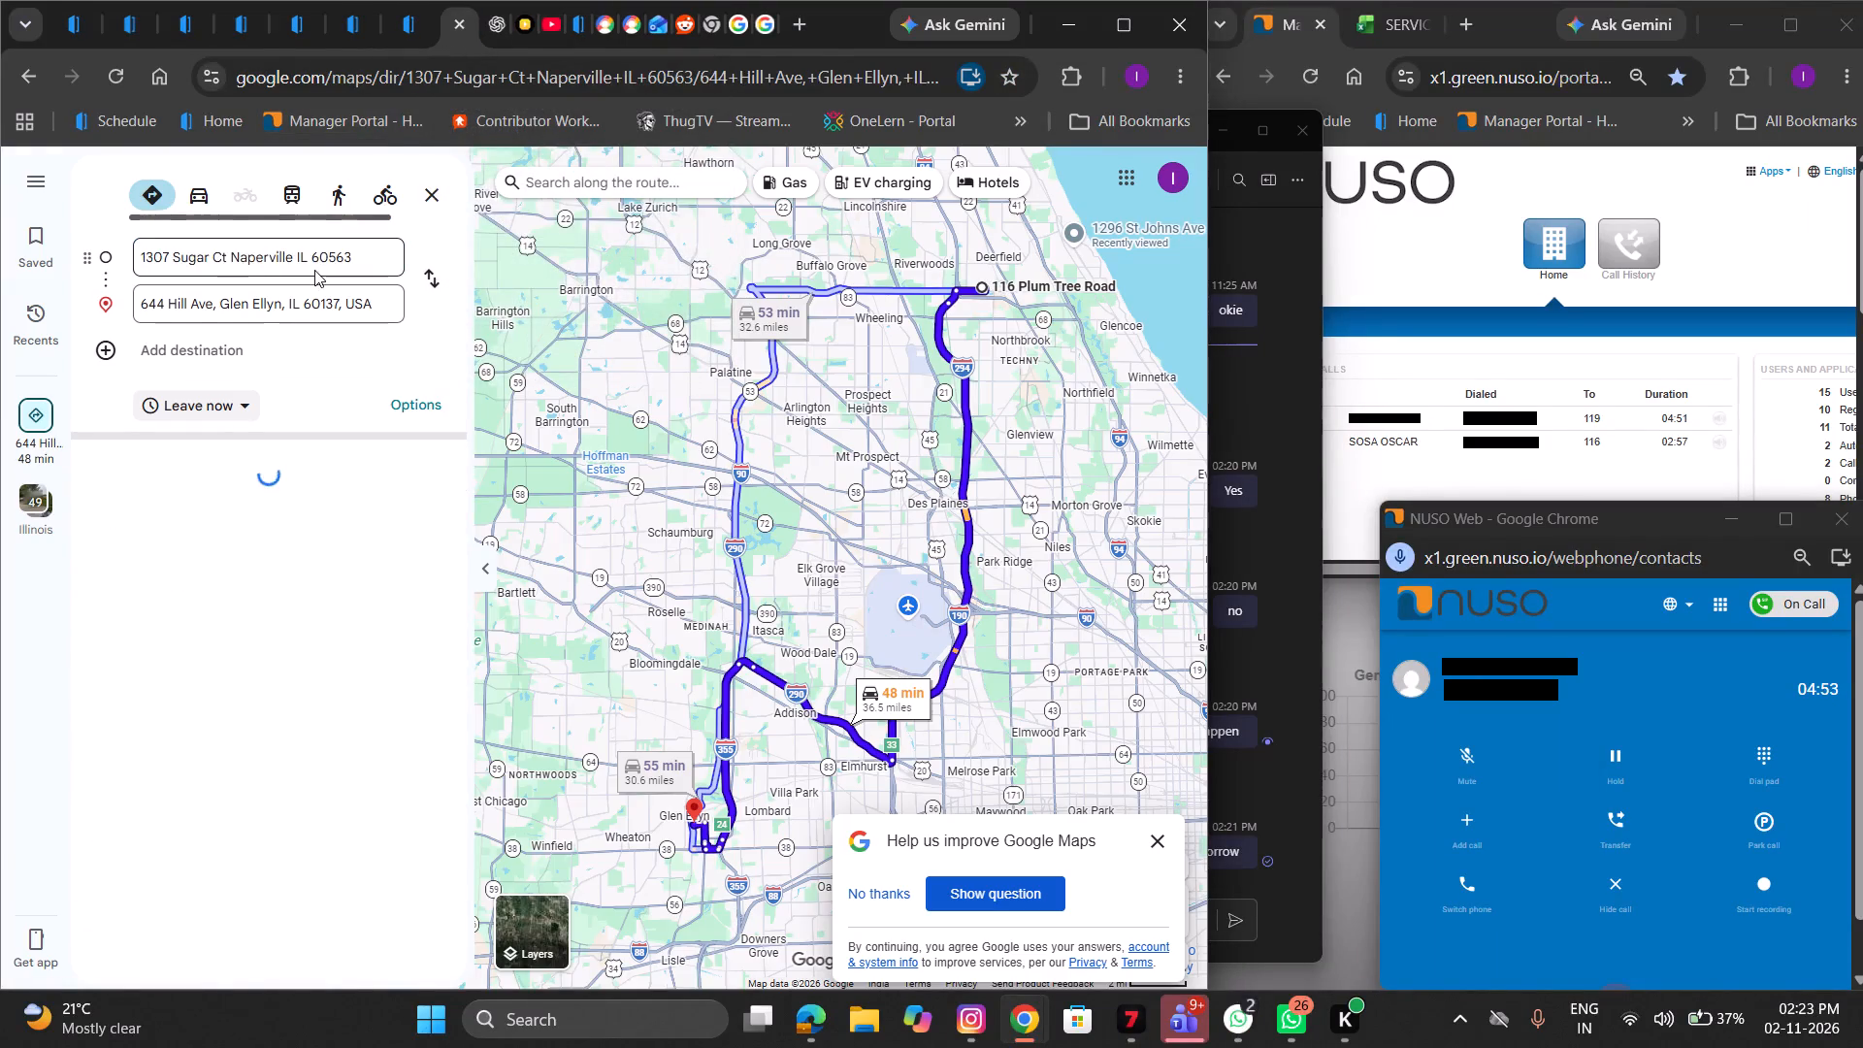
# Add the 2:00pm Montgomery estimate's address from the November 10 schedule as the final stop after the caller's address in the directions.
pyautogui.click(415, 30)
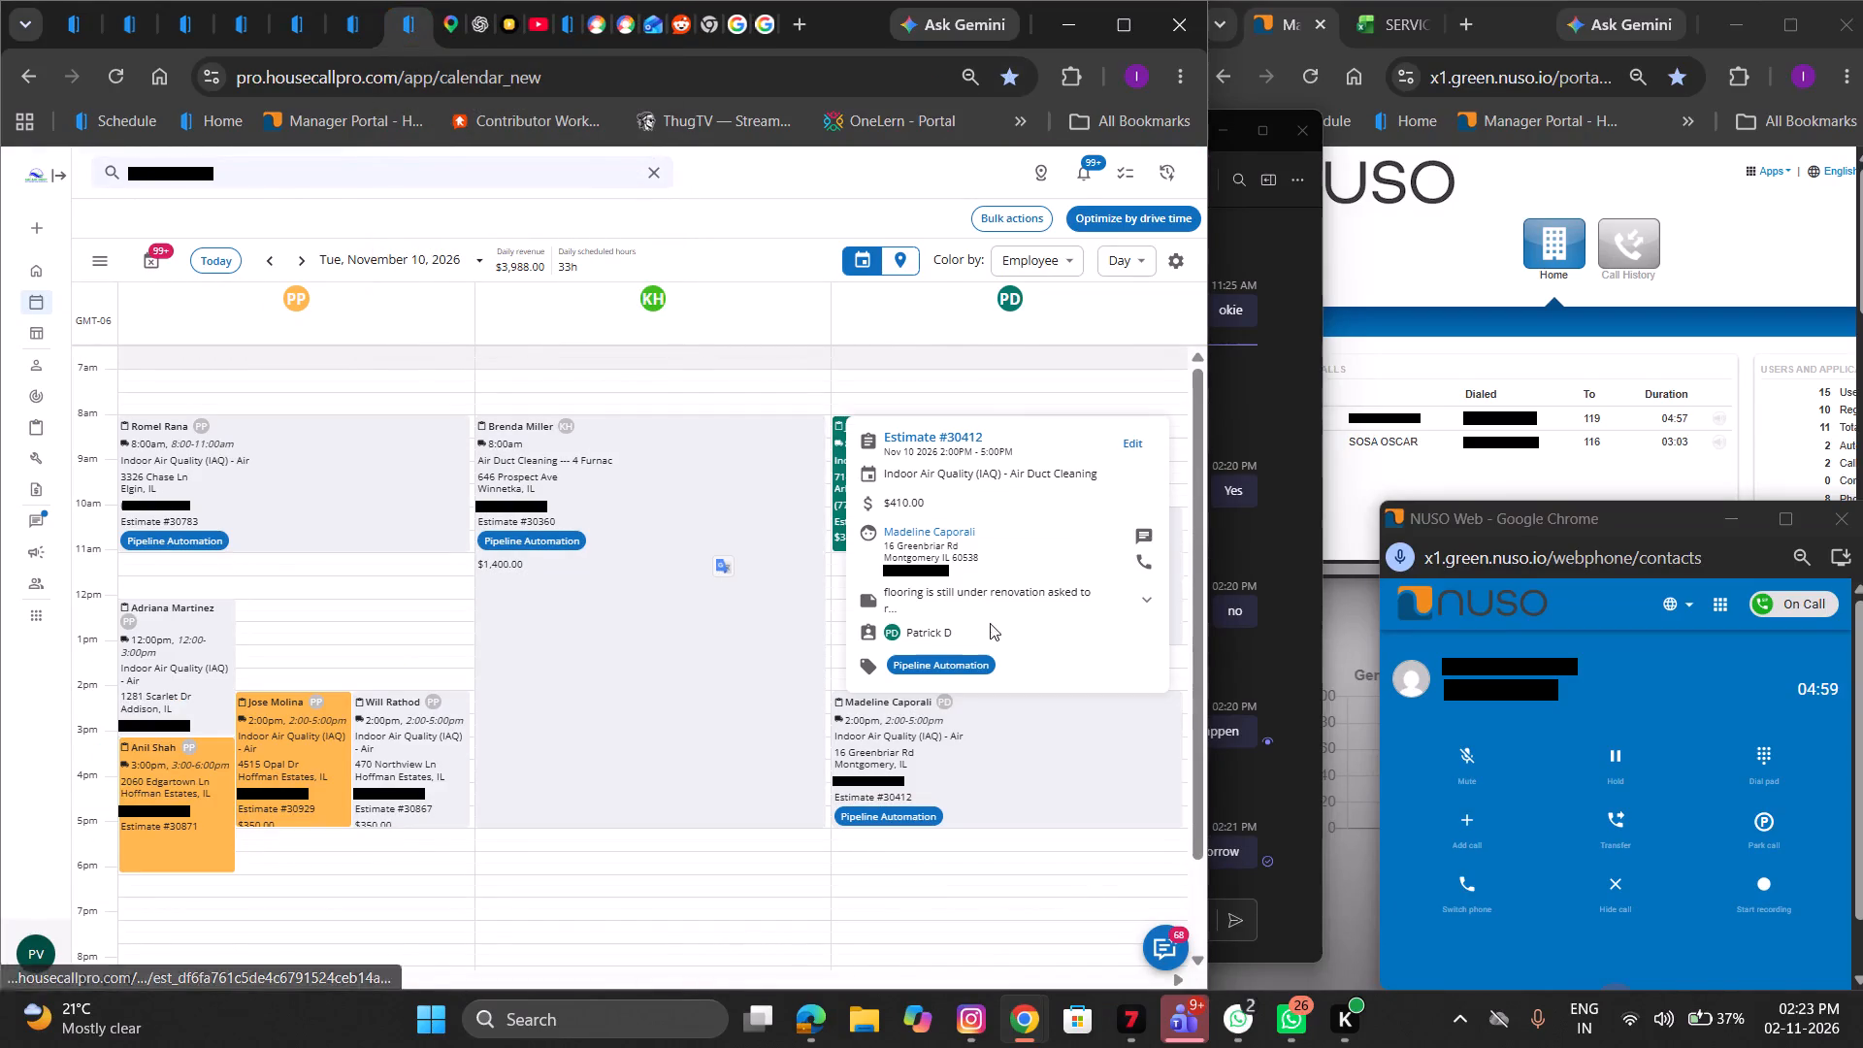
pyautogui.moveTo(997, 559); pyautogui.dragTo(884, 548)
pyautogui.hotkey('ctrl', 'c')
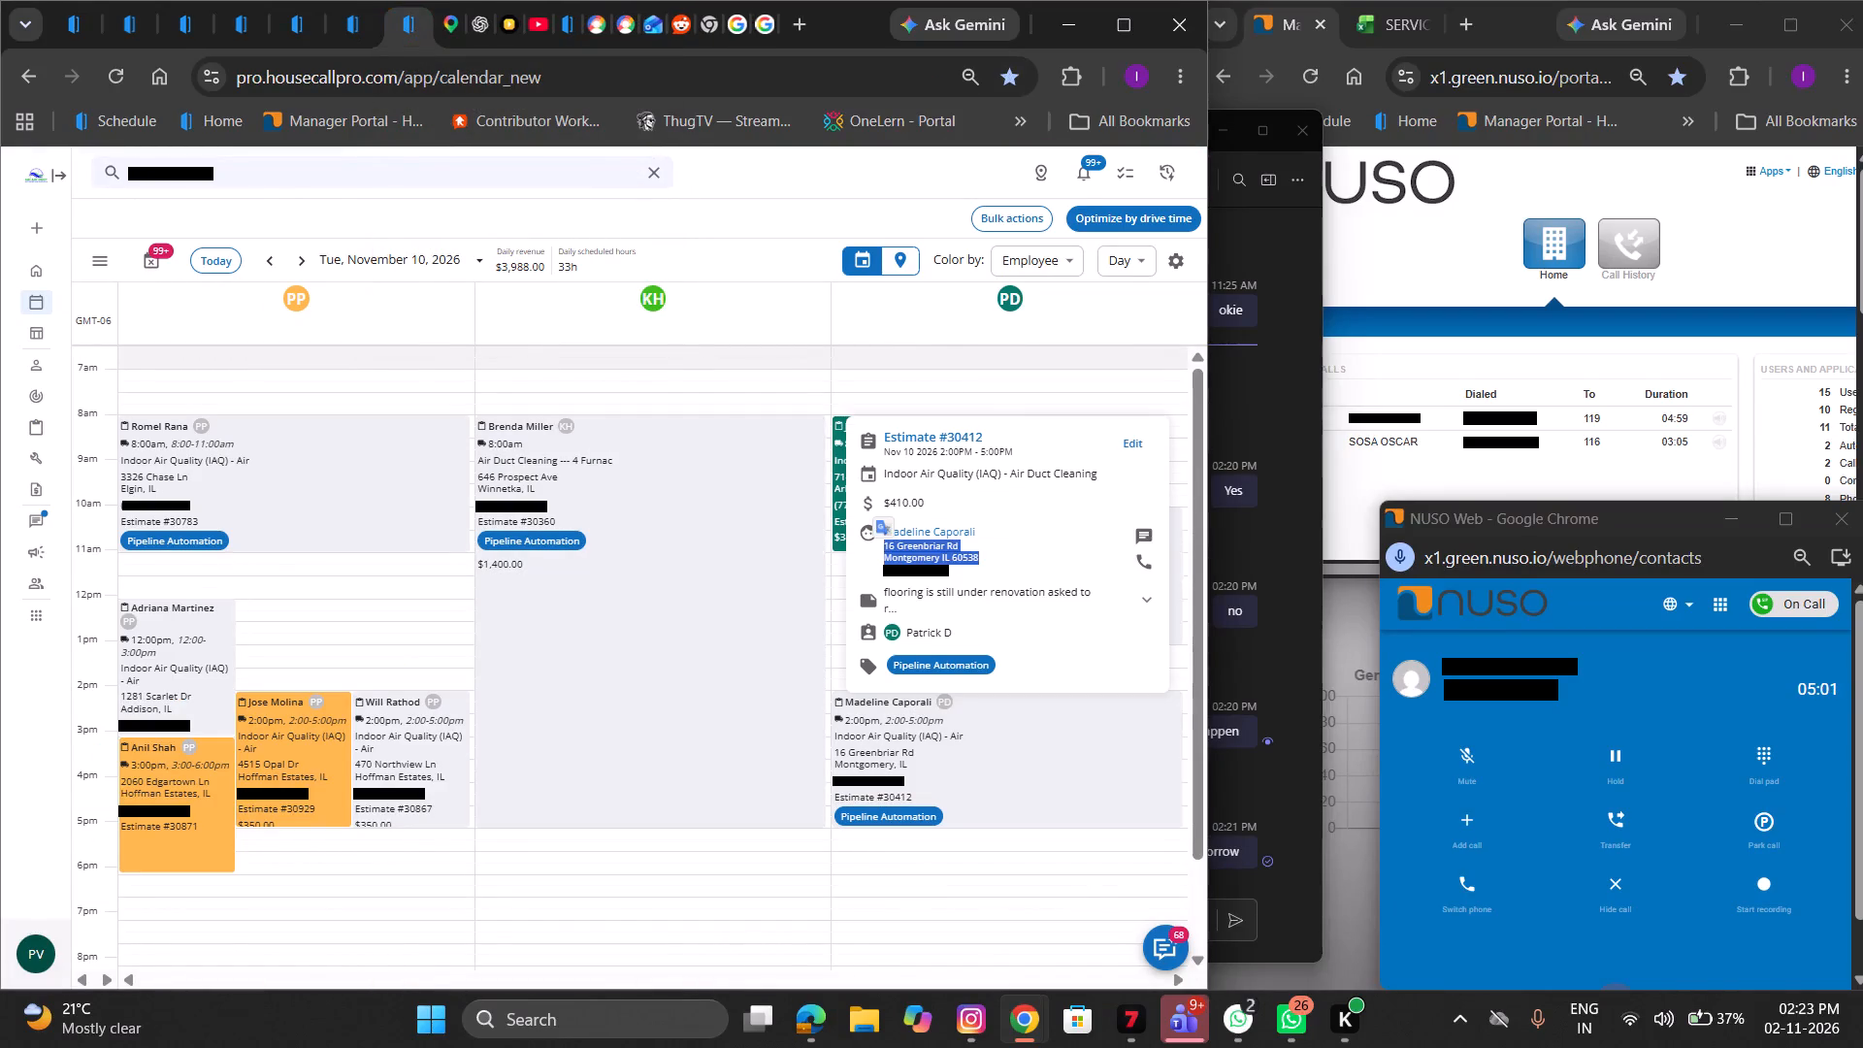
pyautogui.click(460, 16)
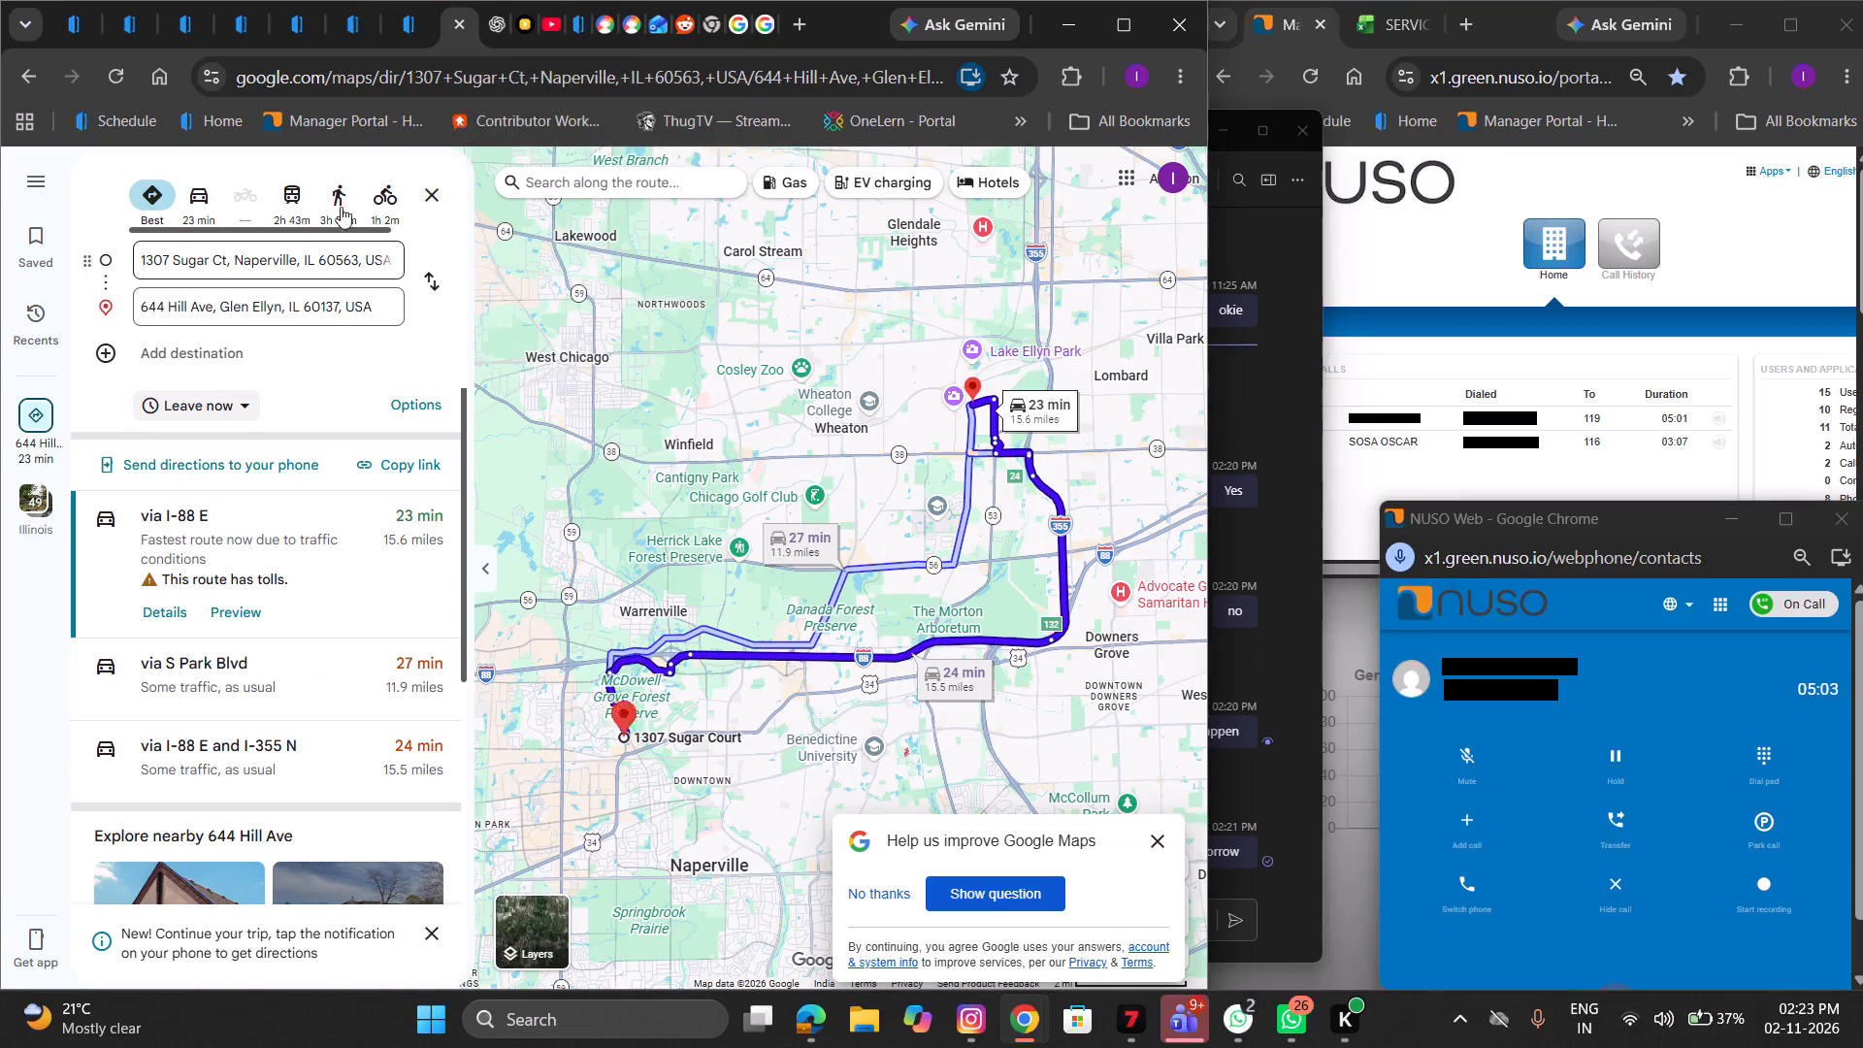
pyautogui.click(278, 344)
pyautogui.hotkey('ctrl', 'v')
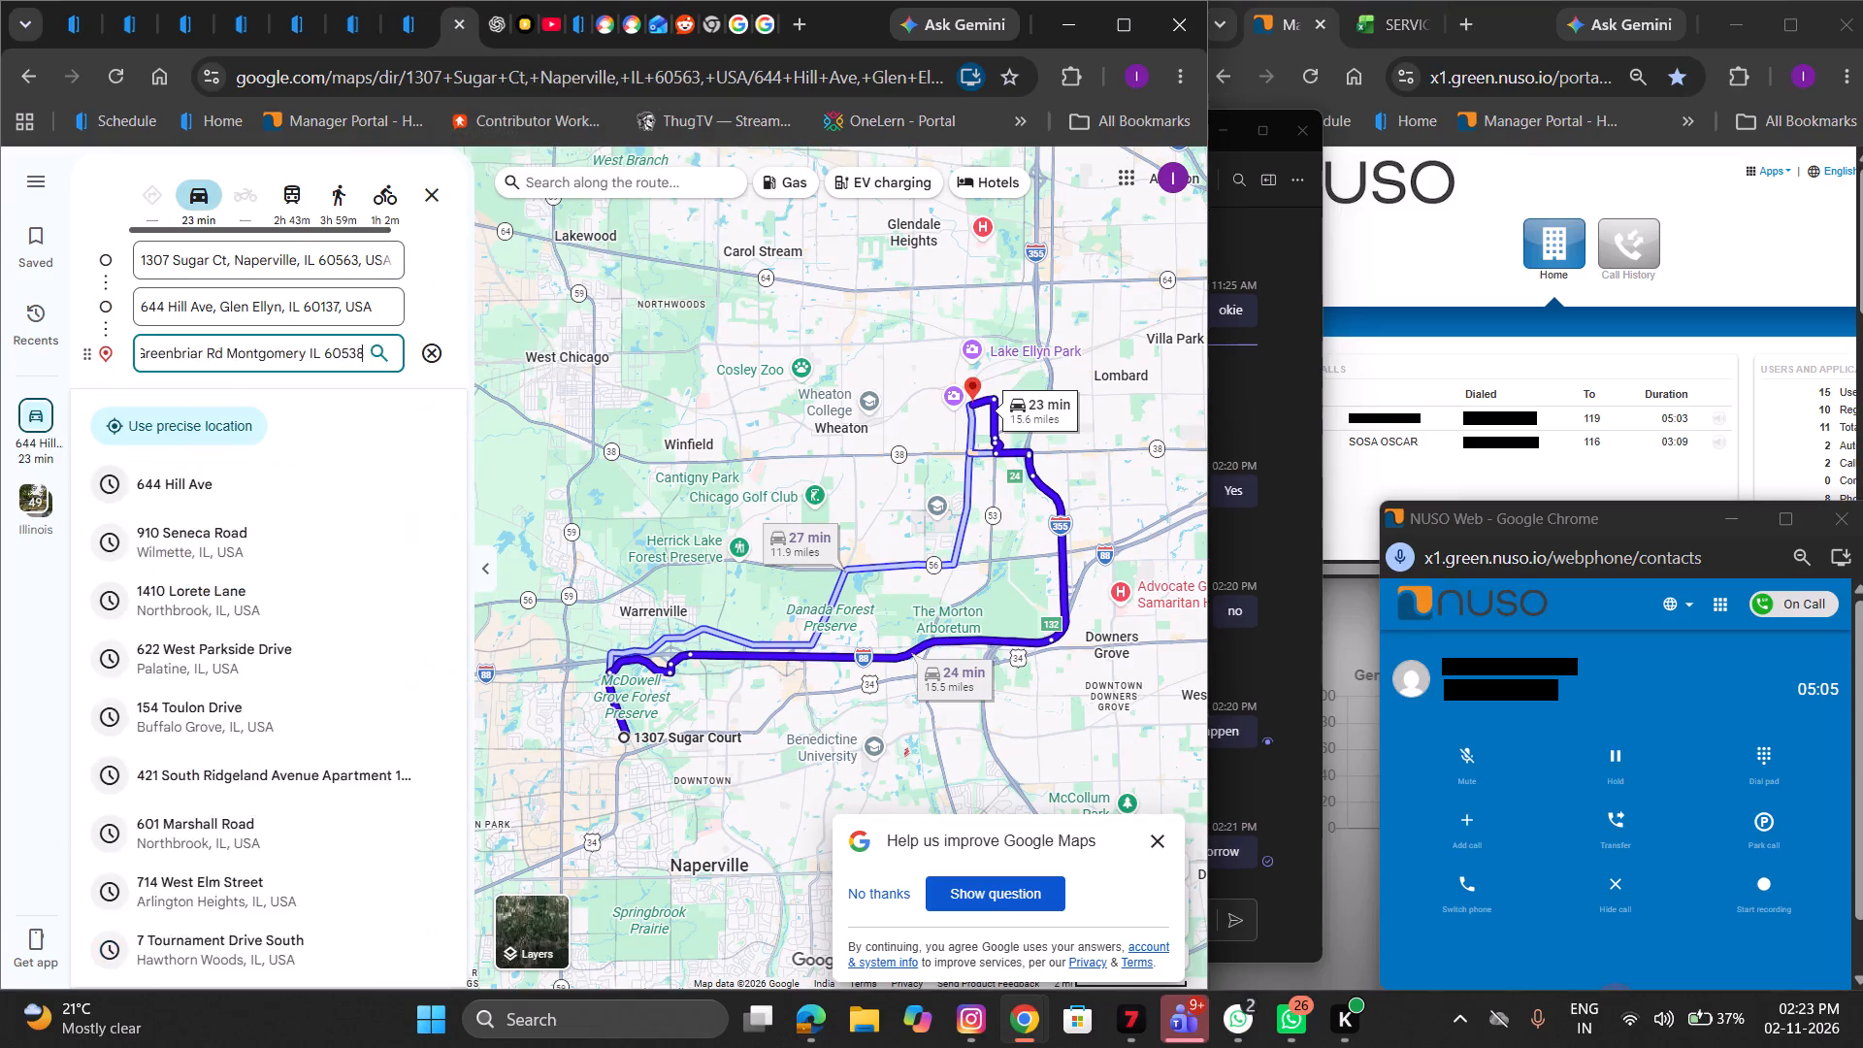
pyautogui.press('Return')
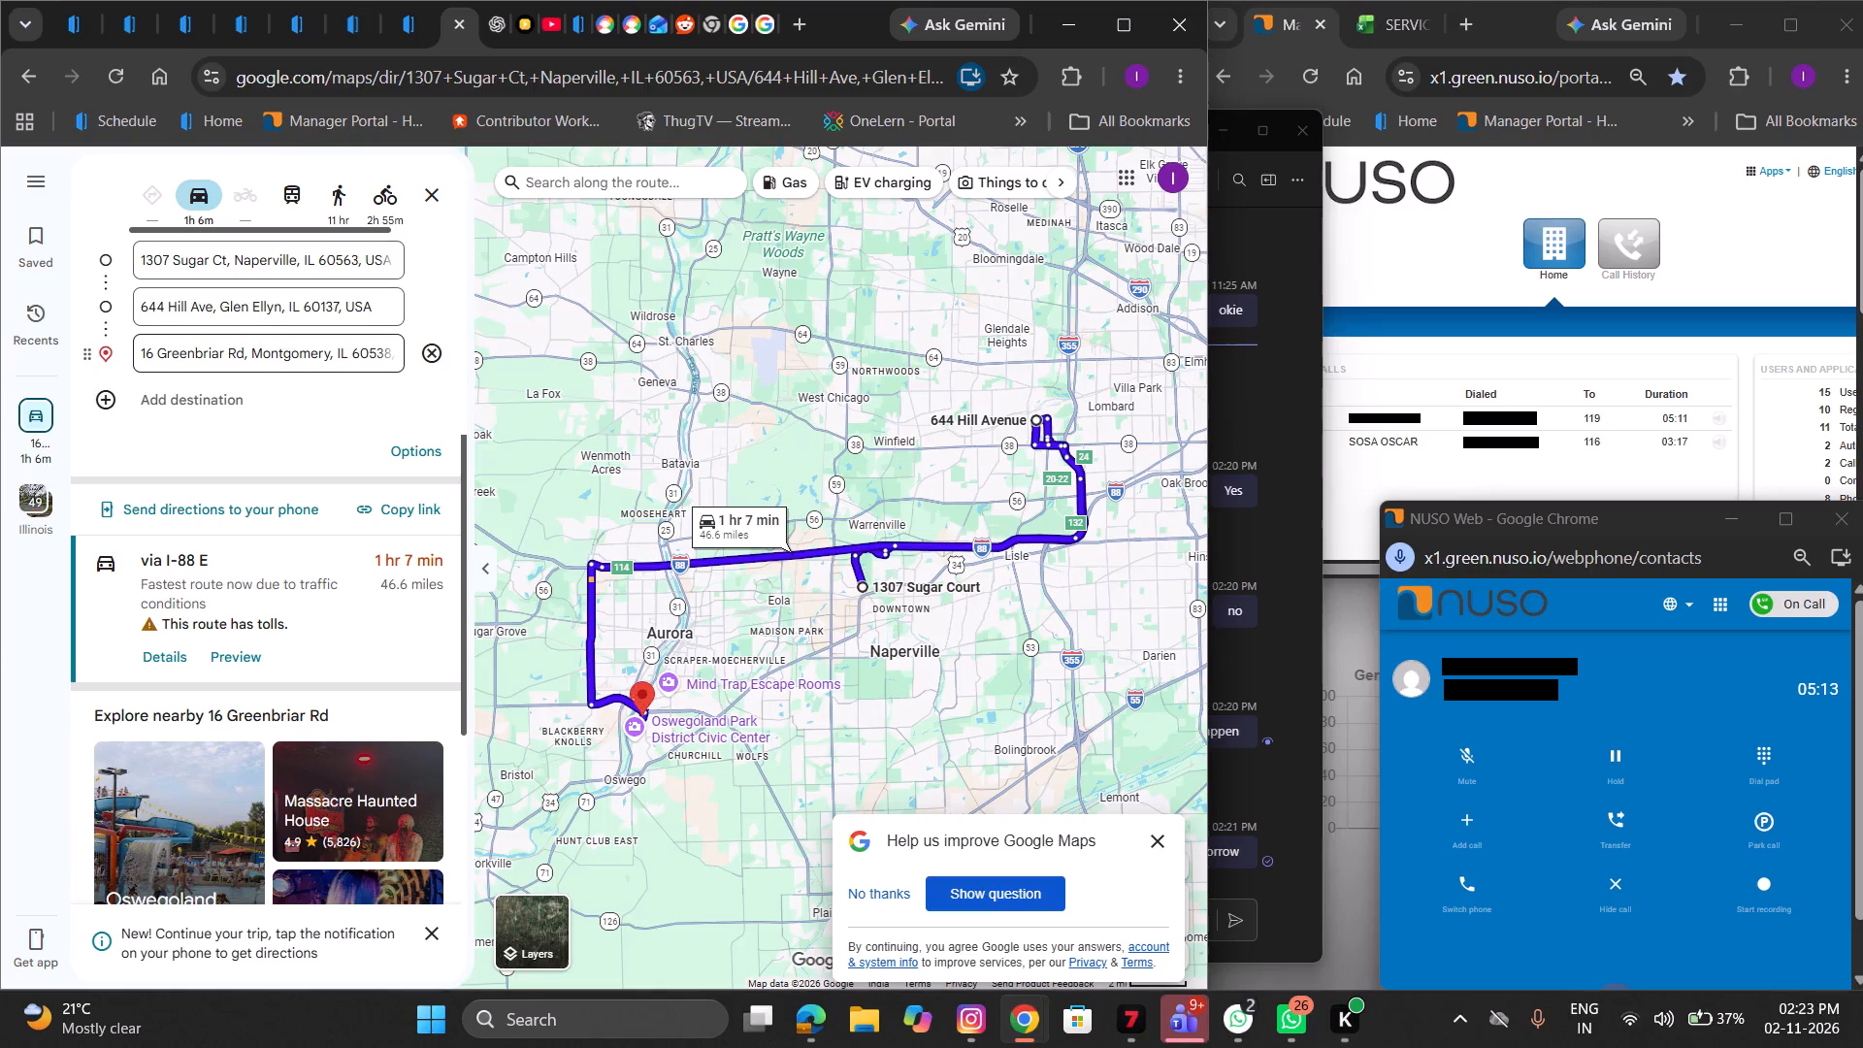
# Reorder the route so the Montgomery stop comes before the caller's Glen Ellyn address.
pyautogui.moveTo(106, 309); pyautogui.dragTo(114, 343)
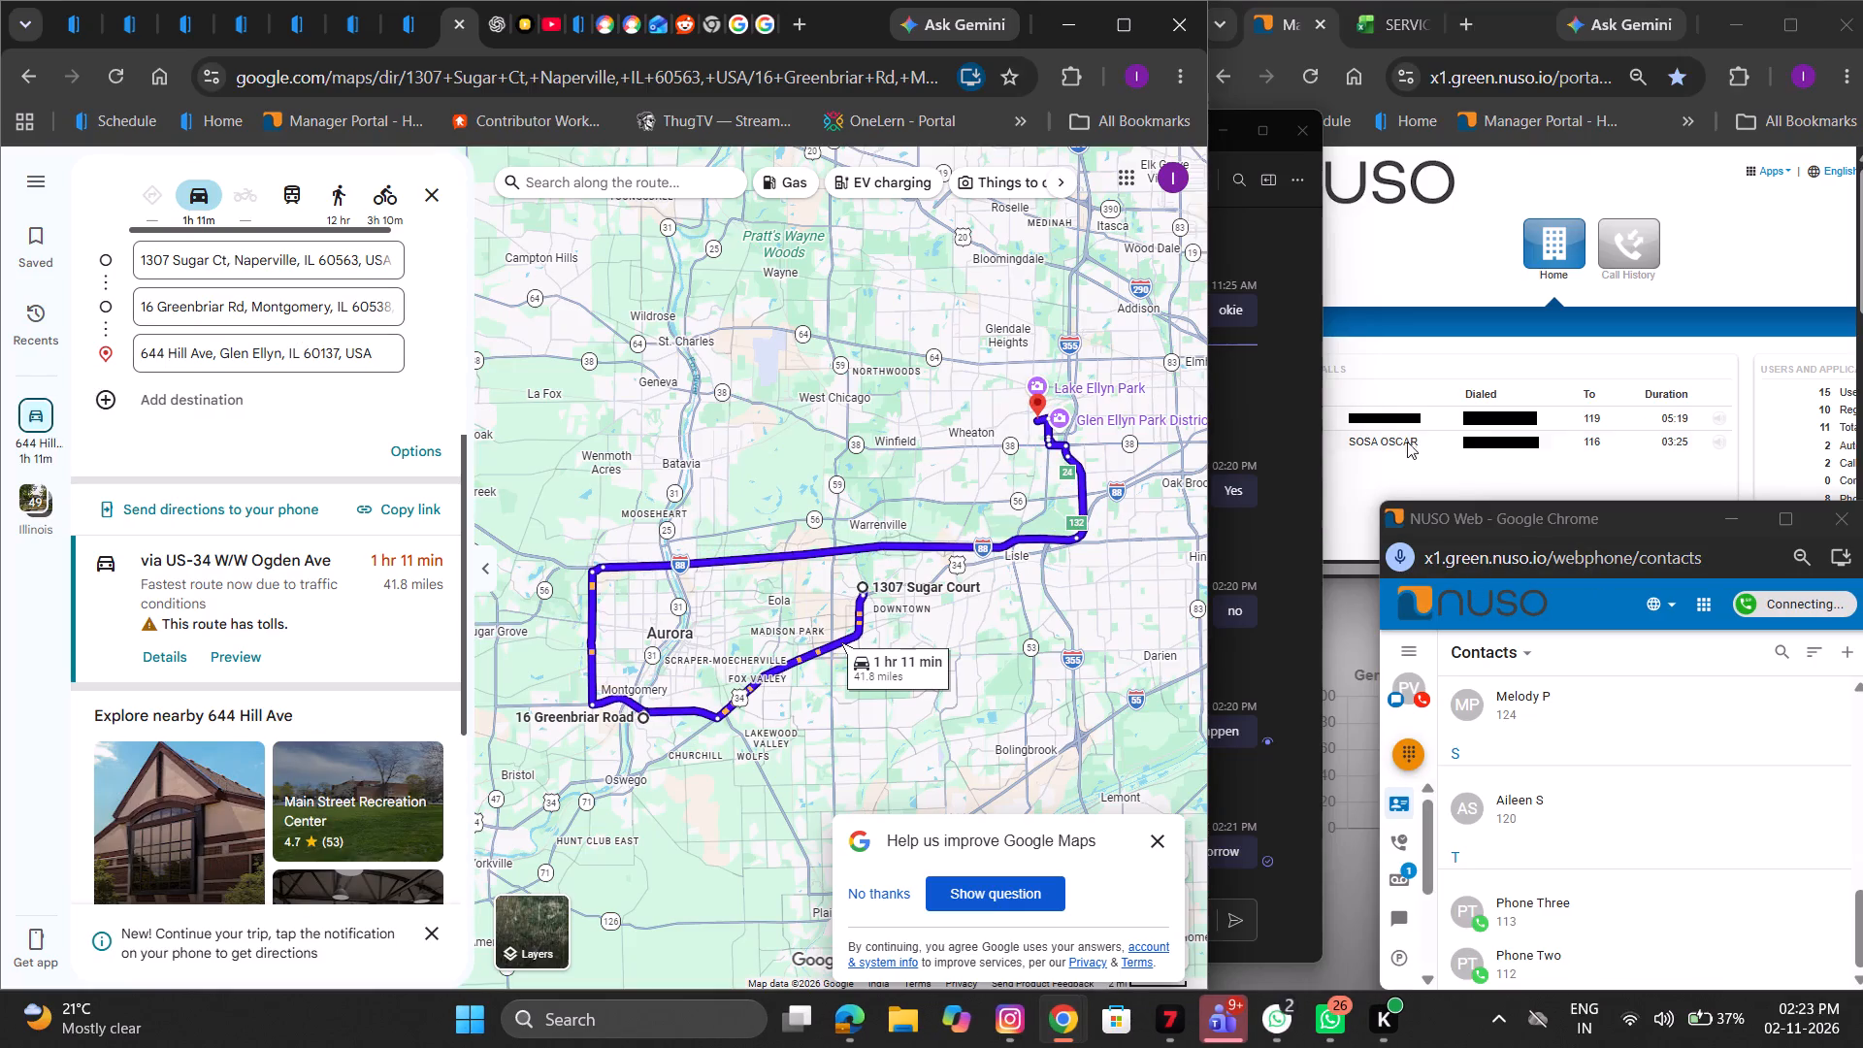
# Copy the caller's phone number from the 14:17 call in the NUSO call history, and return to the portal's home page.
pyautogui.click(1478, 367)
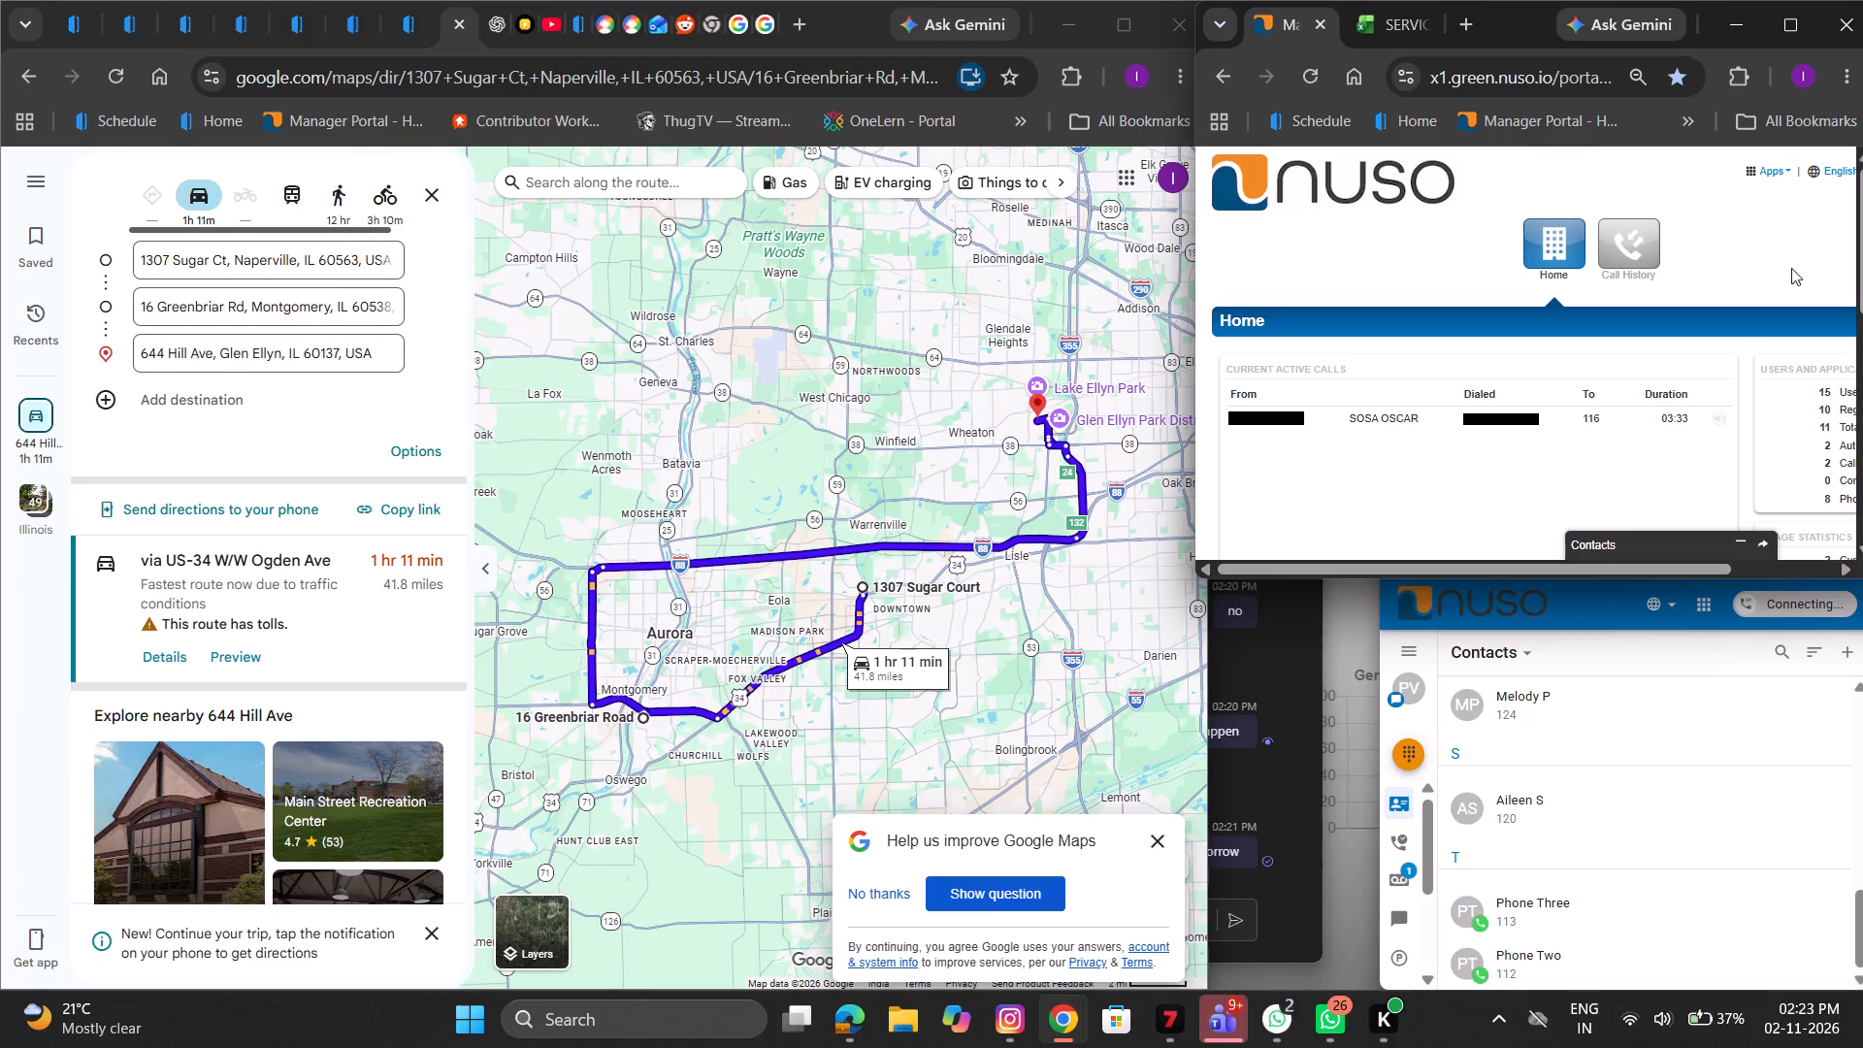
pyautogui.click(1635, 237)
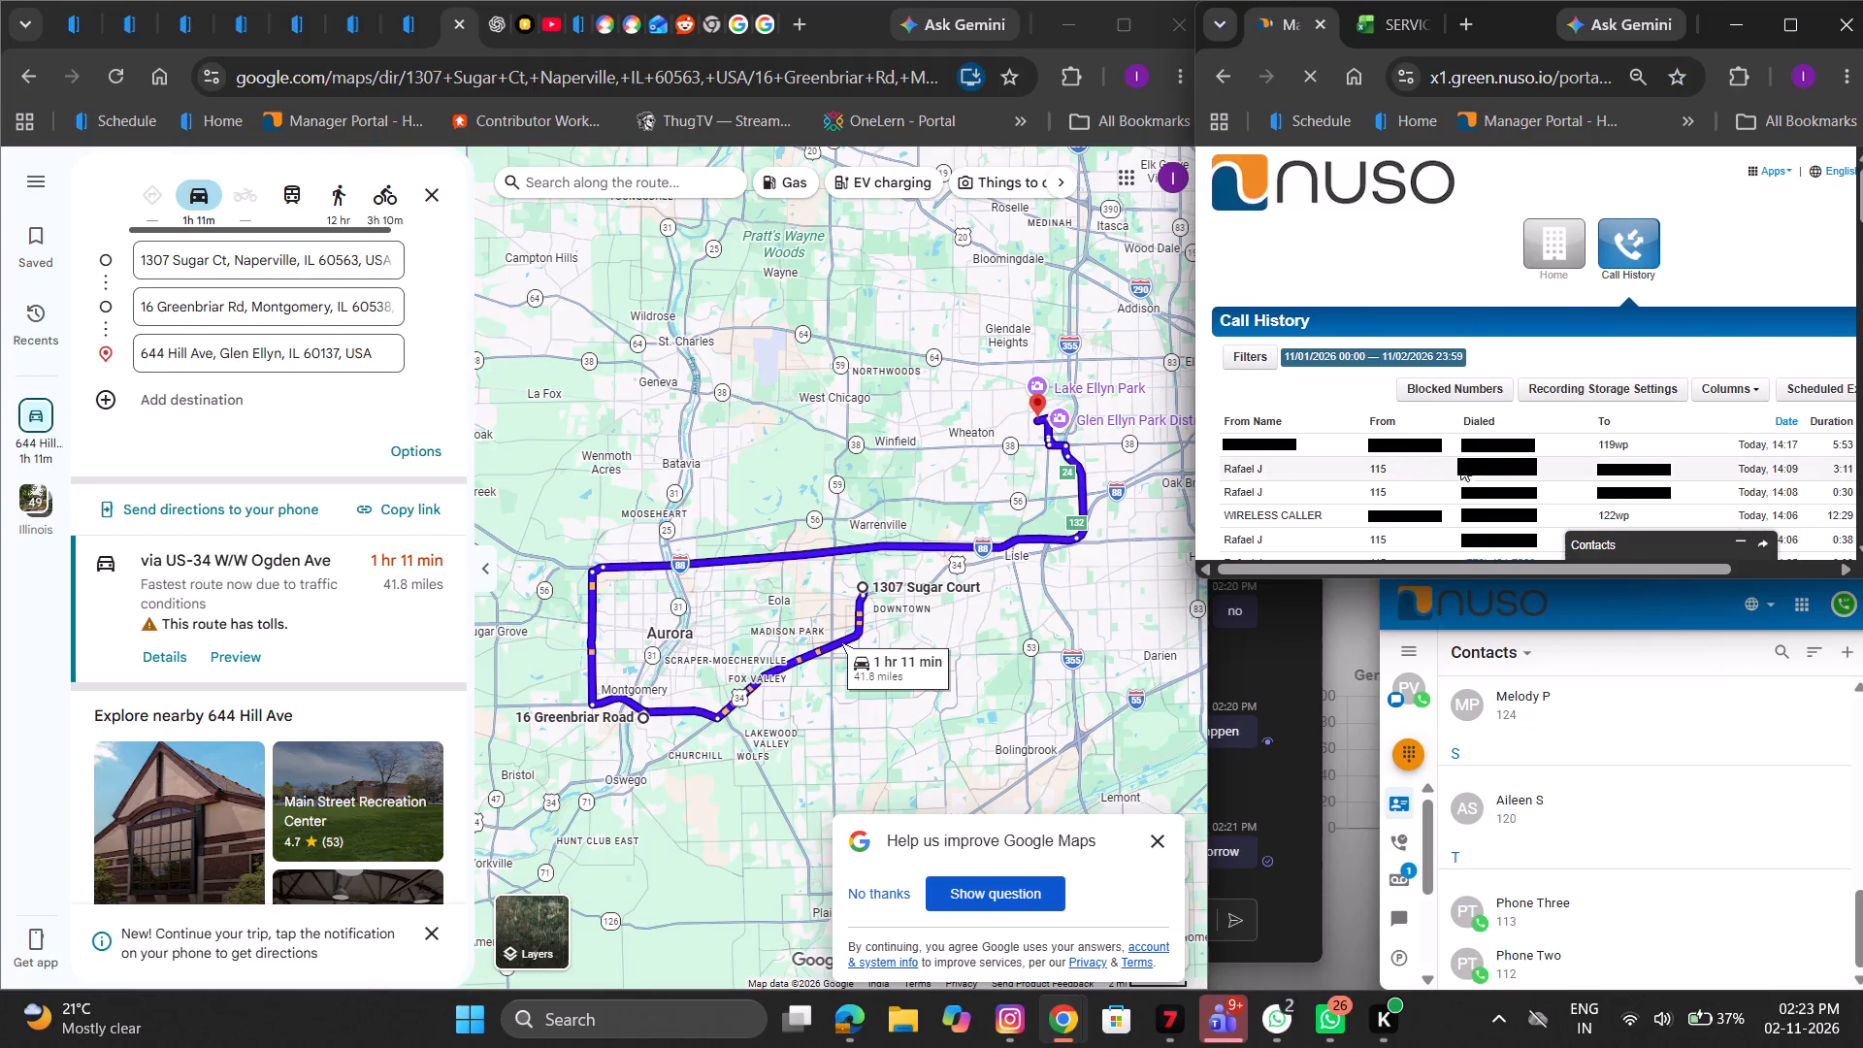
pyautogui.moveTo(1455, 448); pyautogui.dragTo(1358, 446)
pyautogui.hotkey('ctrl', 'c')
pyautogui.click(1541, 238)
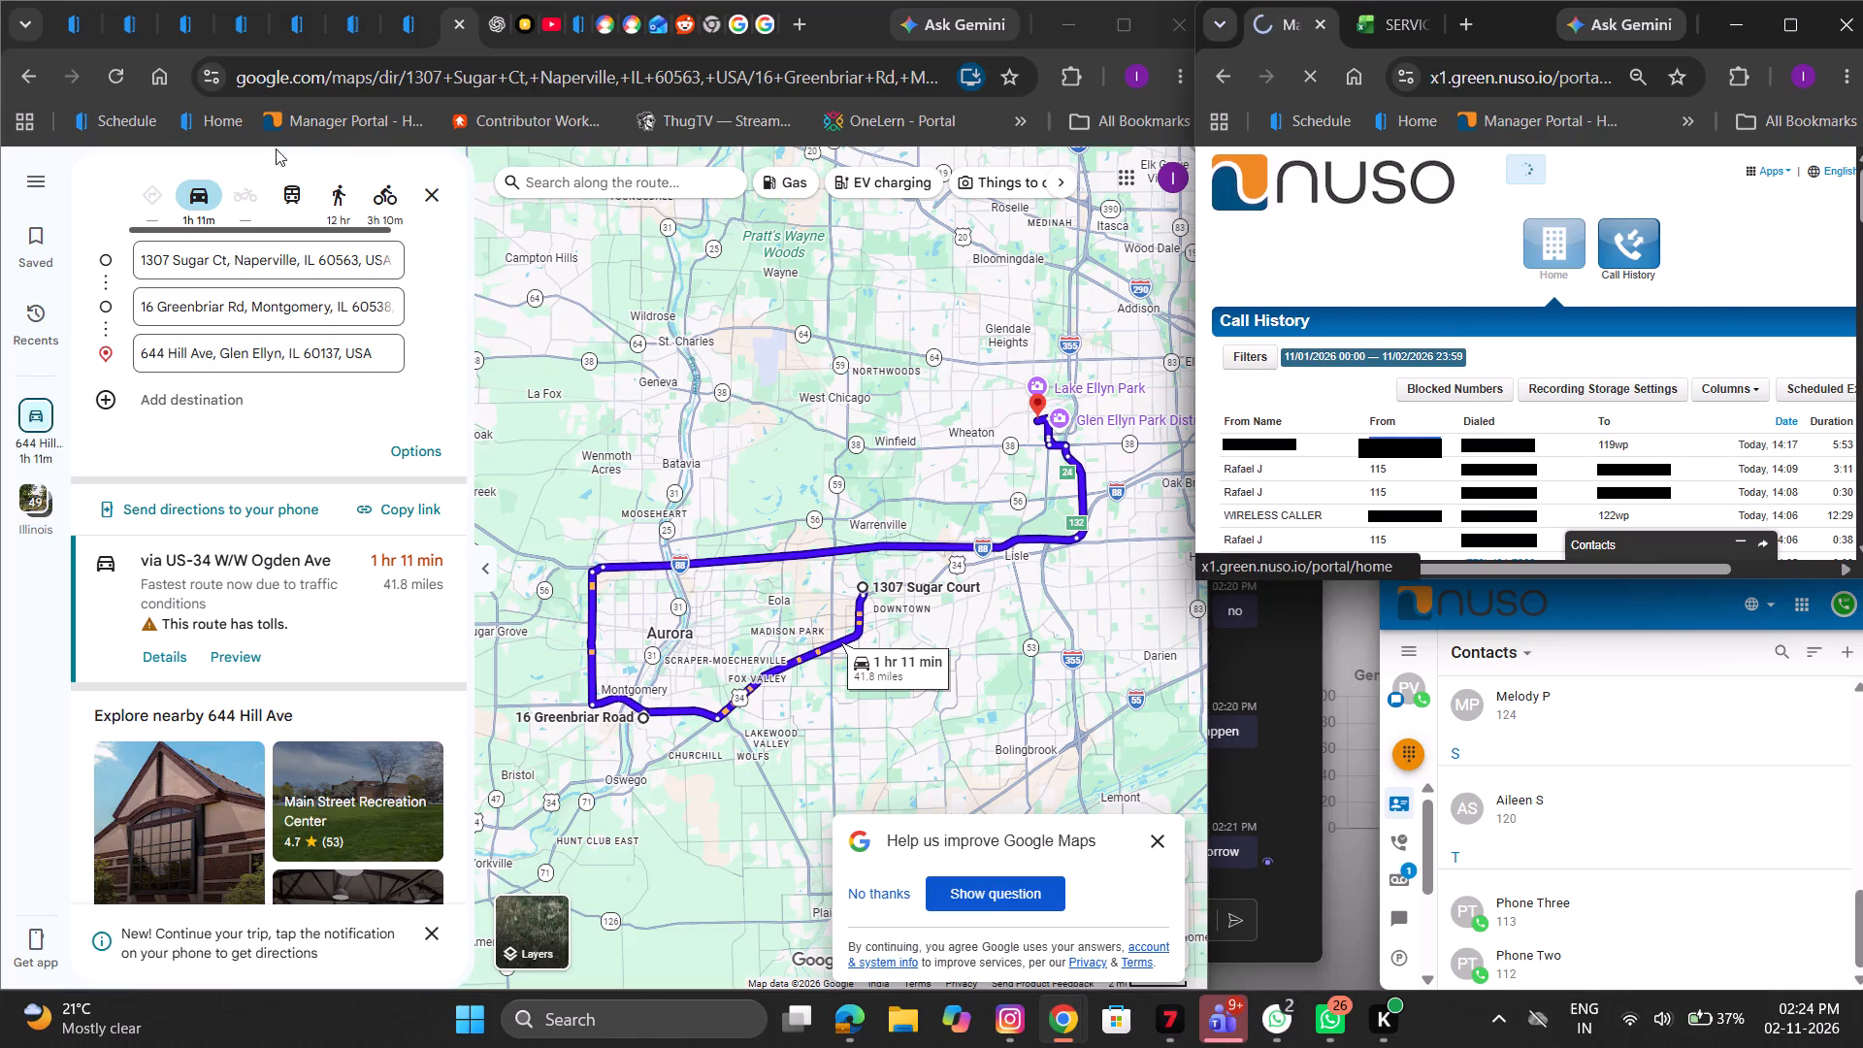
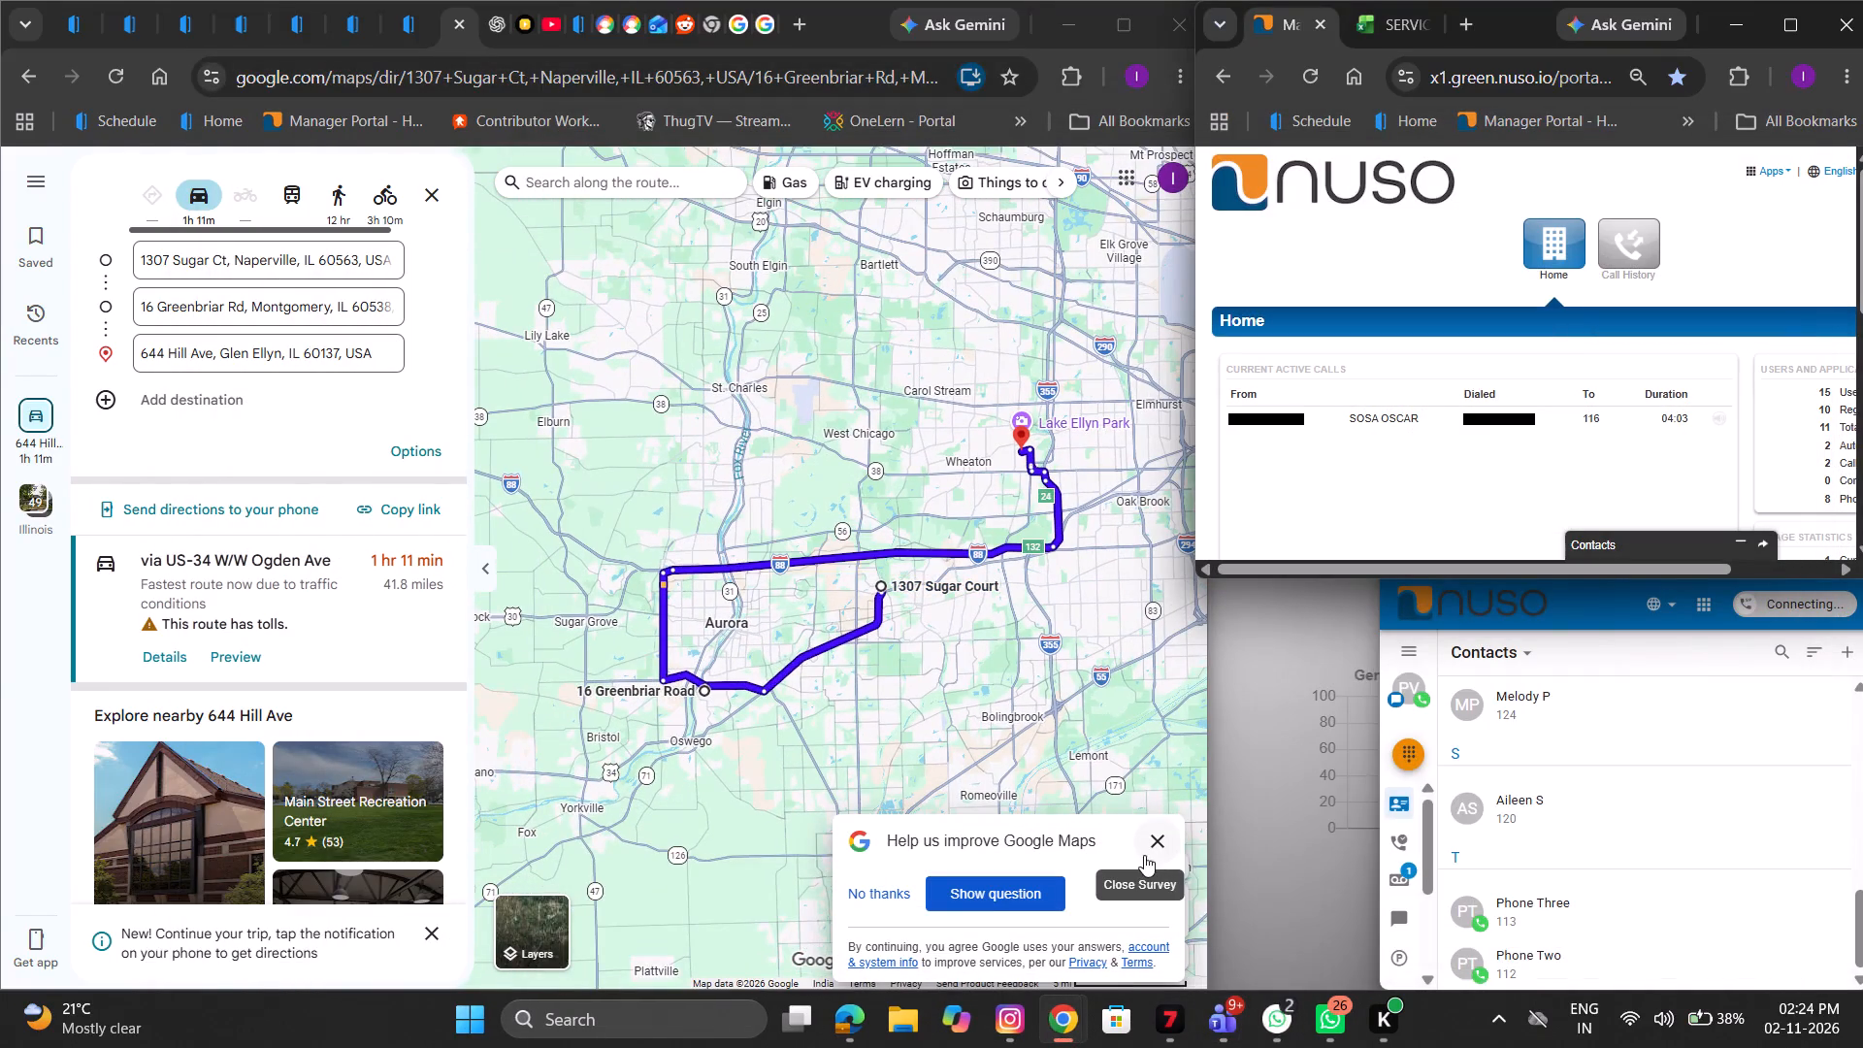
# Dismiss the Google Maps survey and close the route directions page.
pyautogui.click(1148, 850)
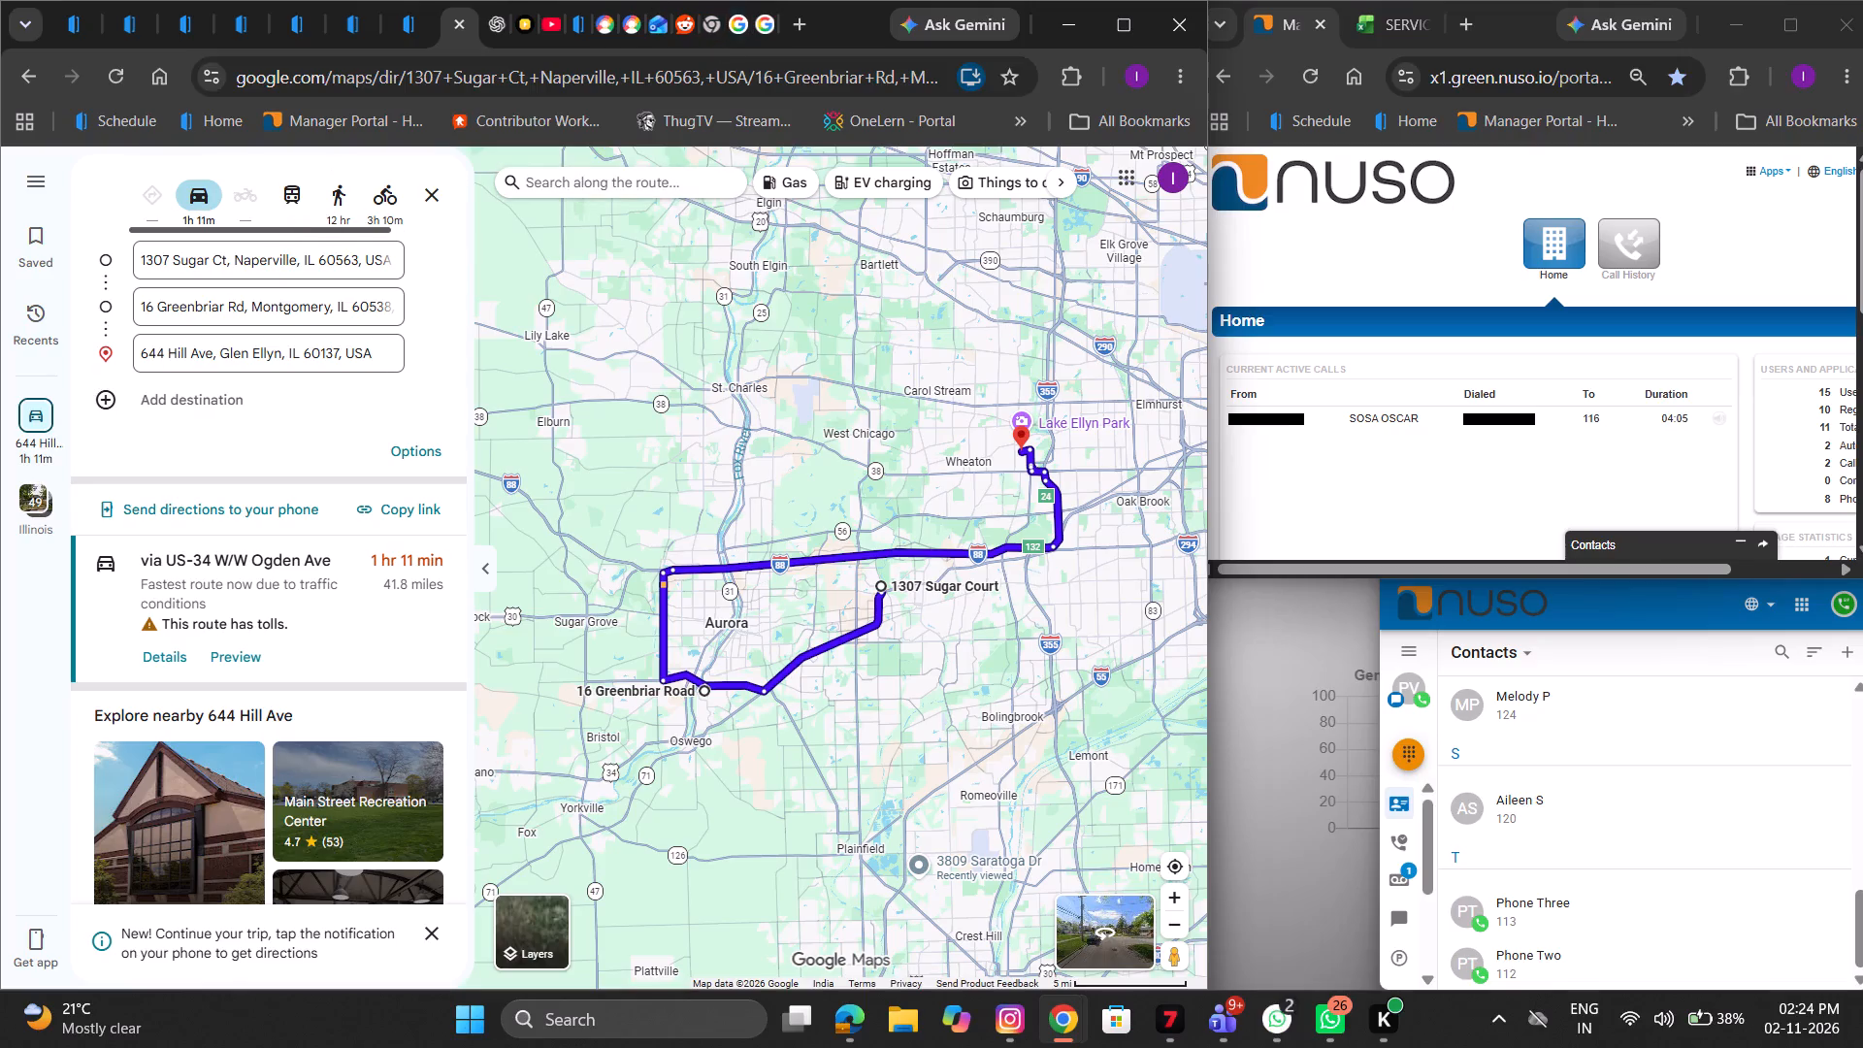
pyautogui.click(464, 25)
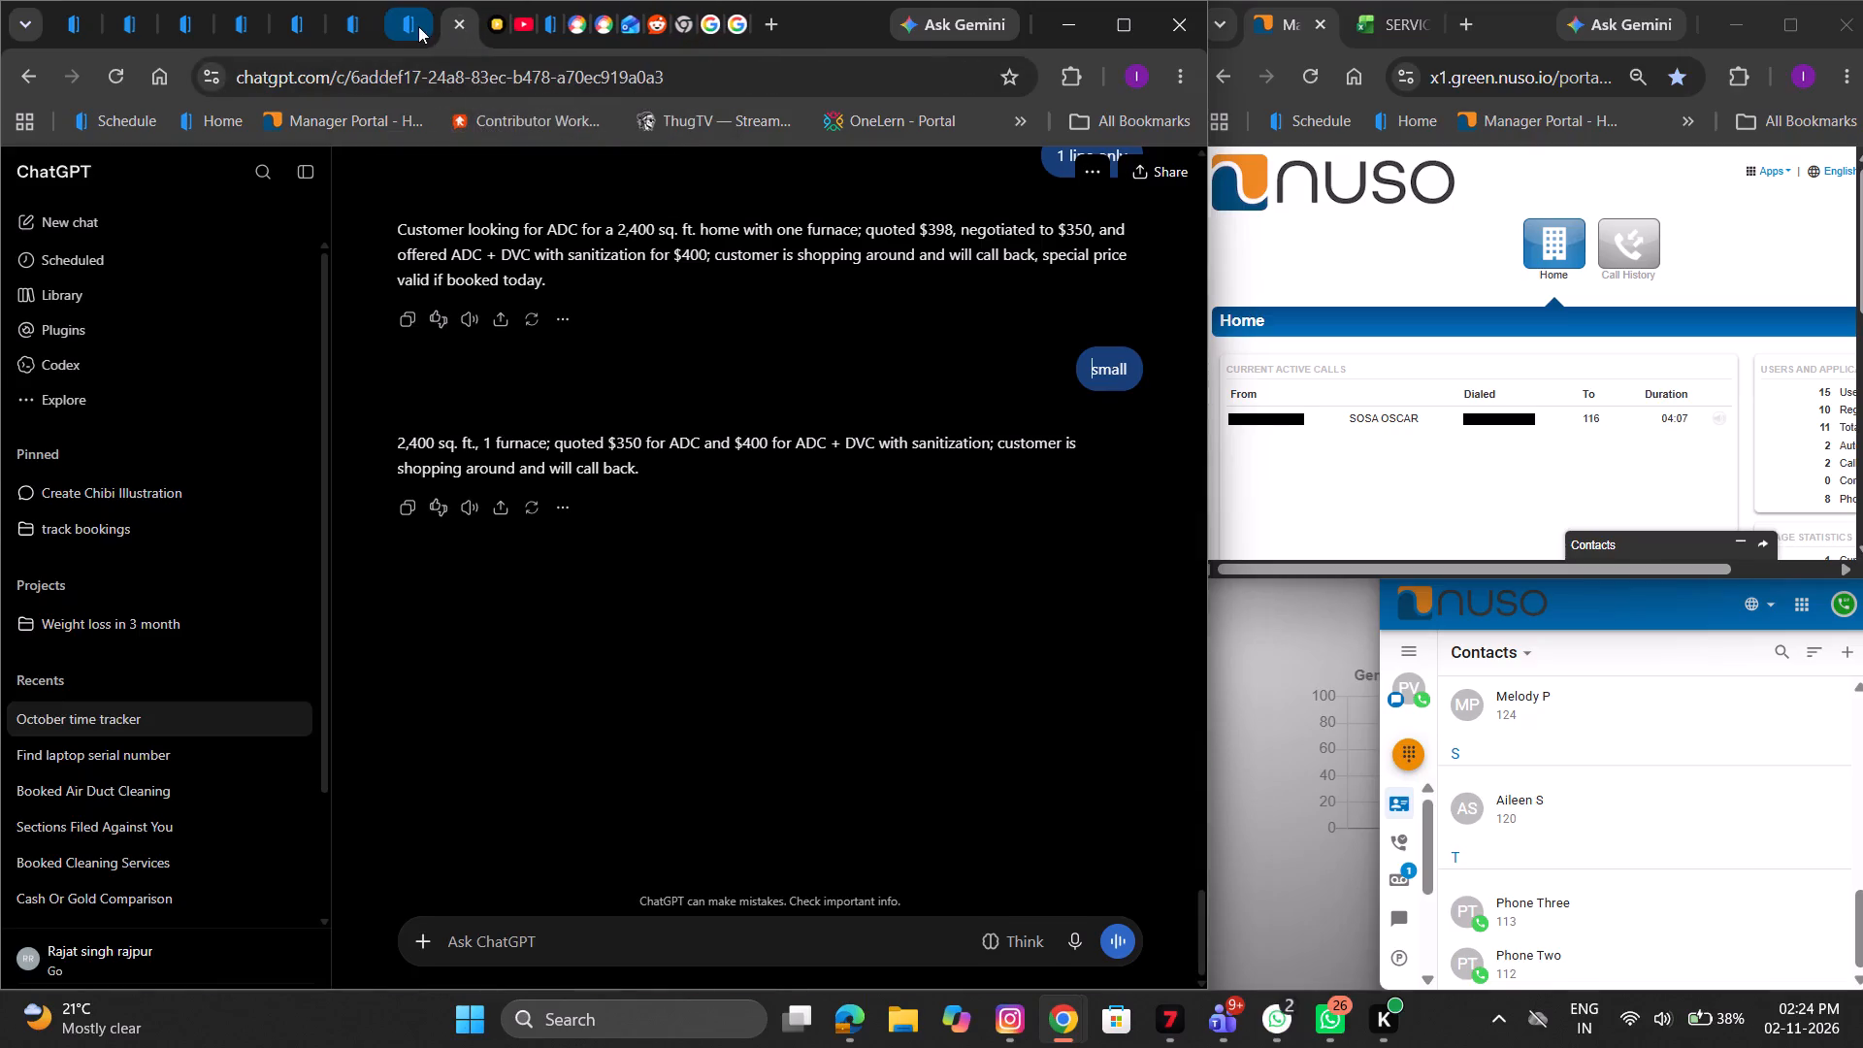
# Search Housecall Pro for the caller's copied phone number in place of the previous search.
pyautogui.click(418, 26)
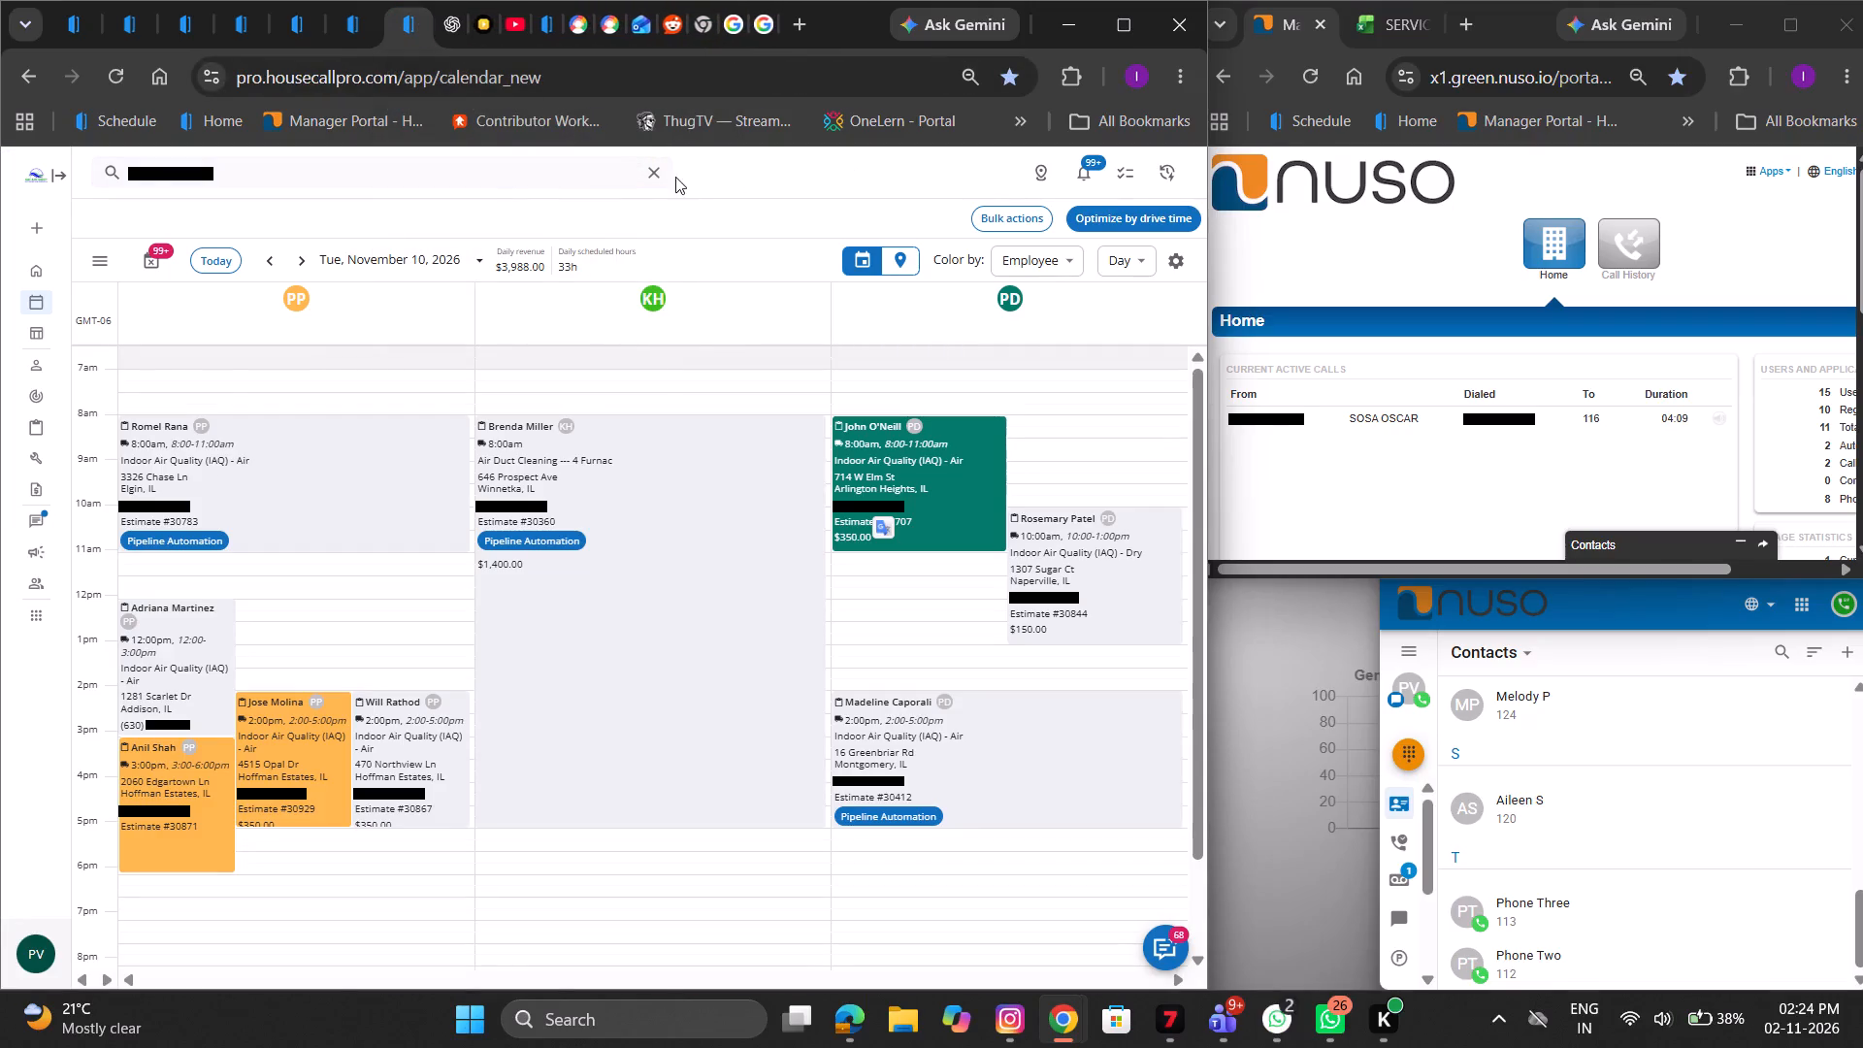
pyautogui.click(662, 174)
pyautogui.hotkey('ctrl', 'v')
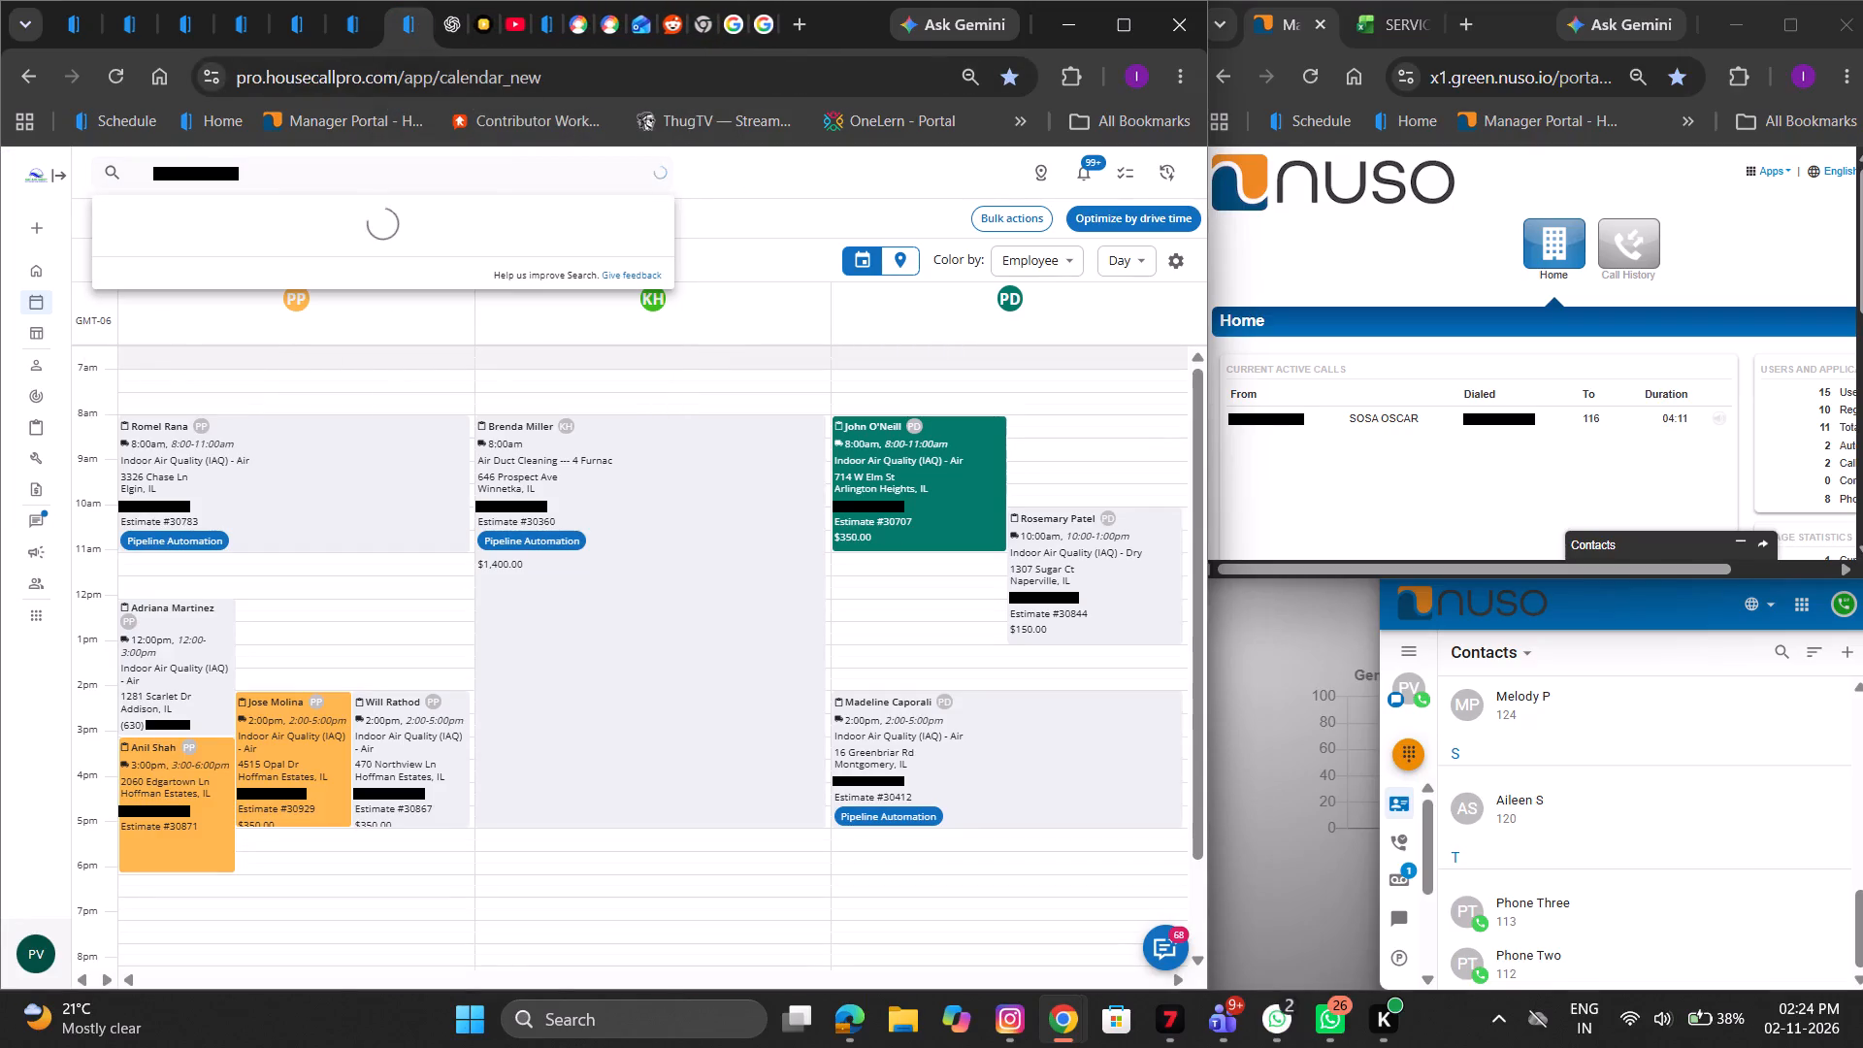
# Start a new estimate and add a new customer with the caller's copied mobile number and the first name Base.
pyautogui.click(31, 234)
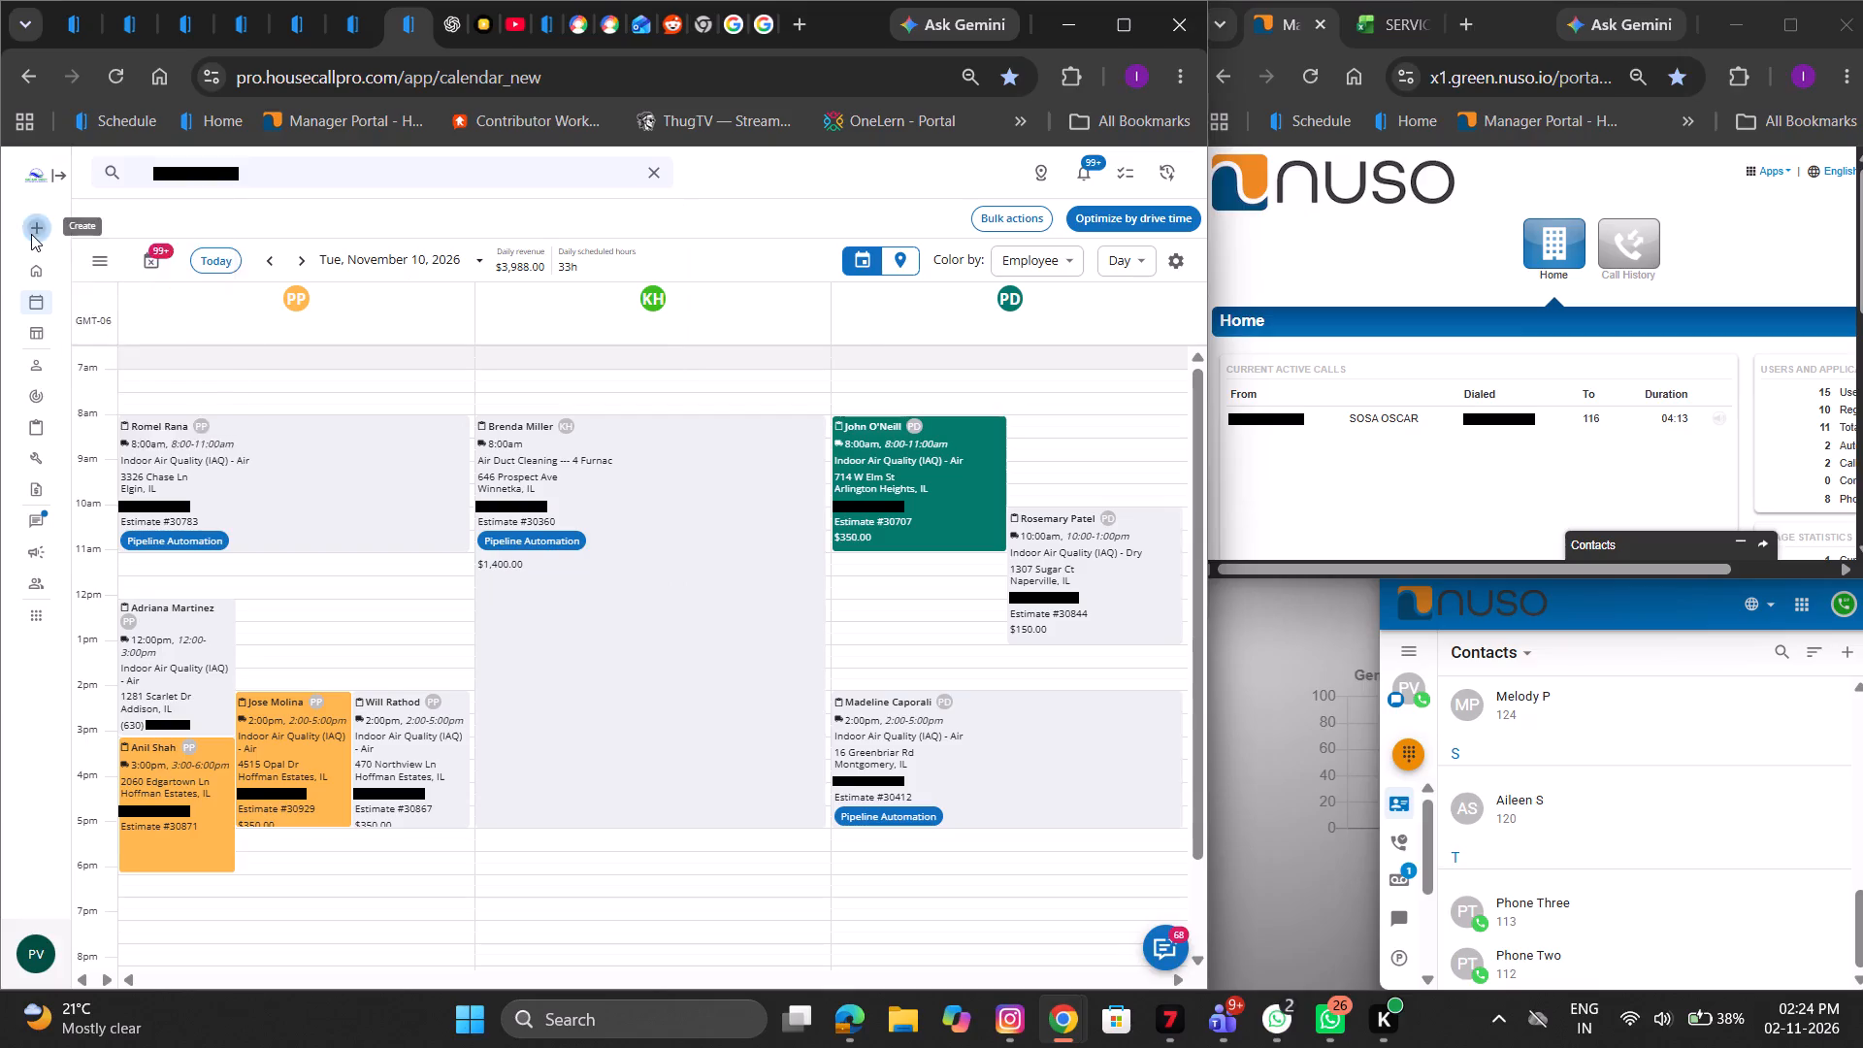
pyautogui.click(133, 301)
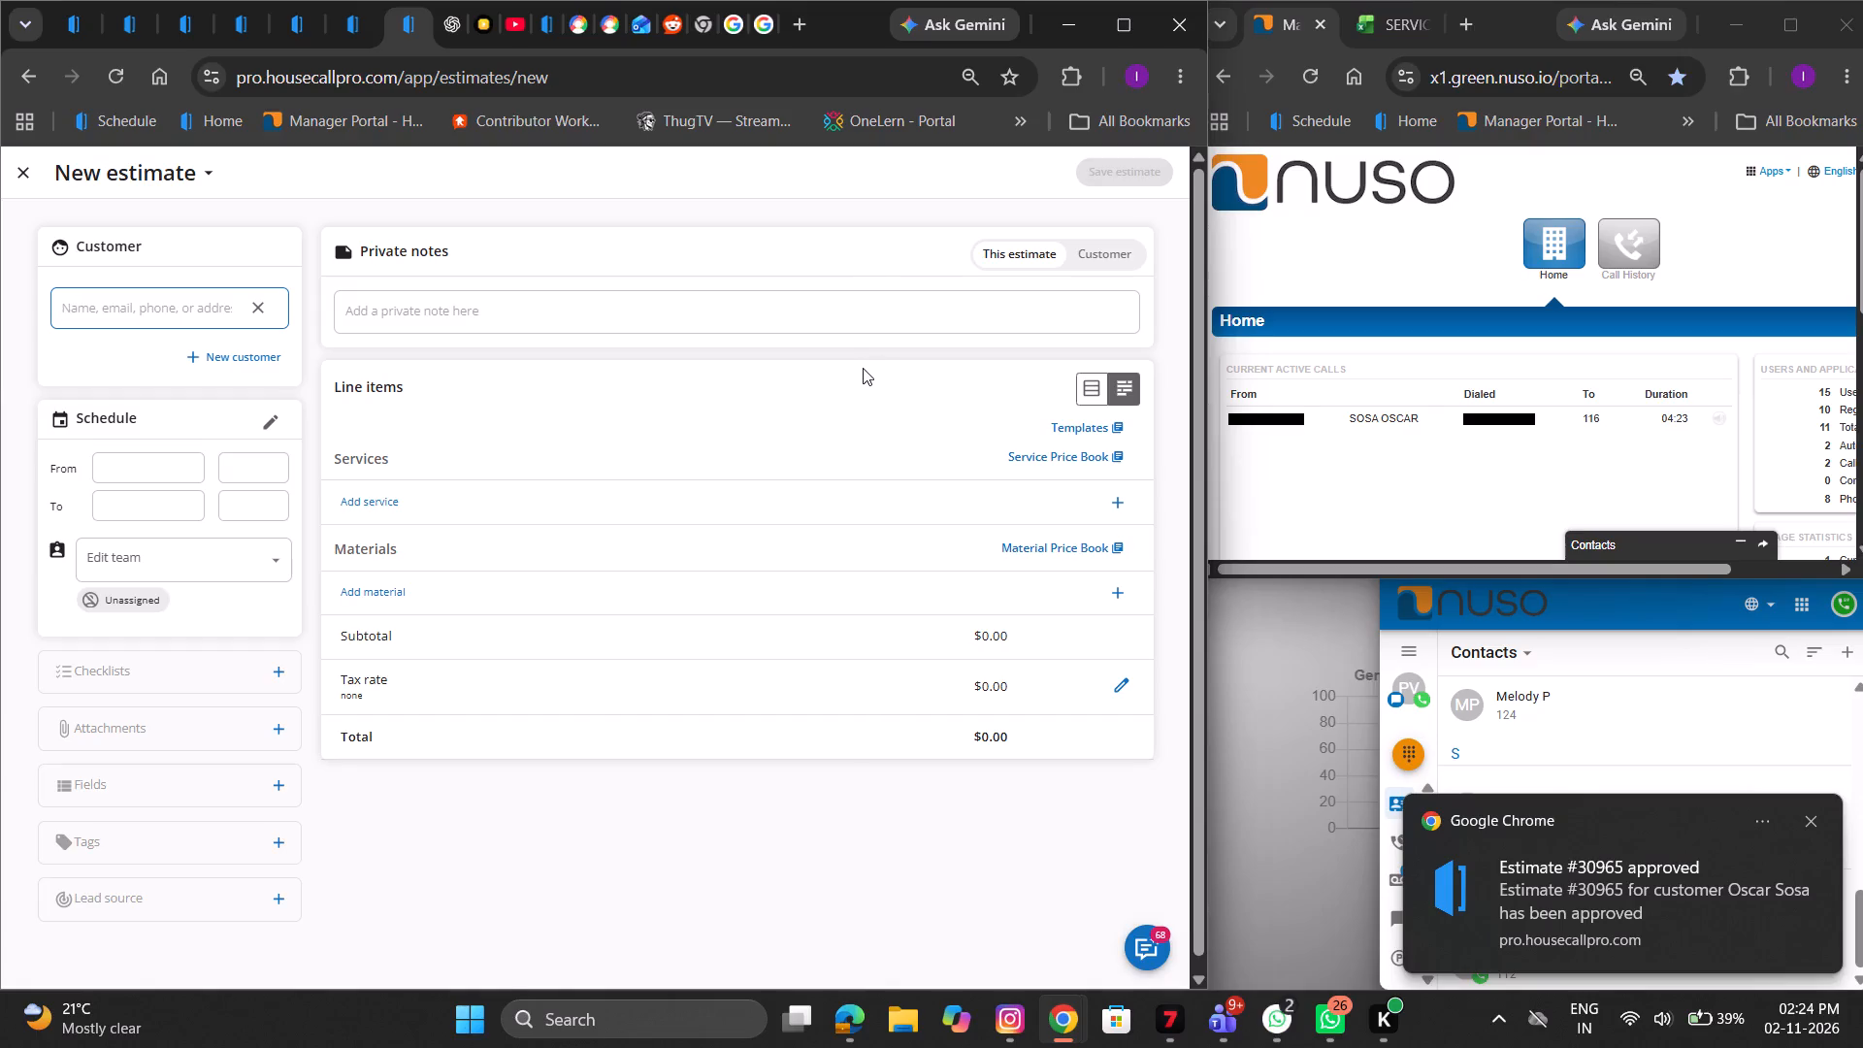
pyautogui.click(240, 356)
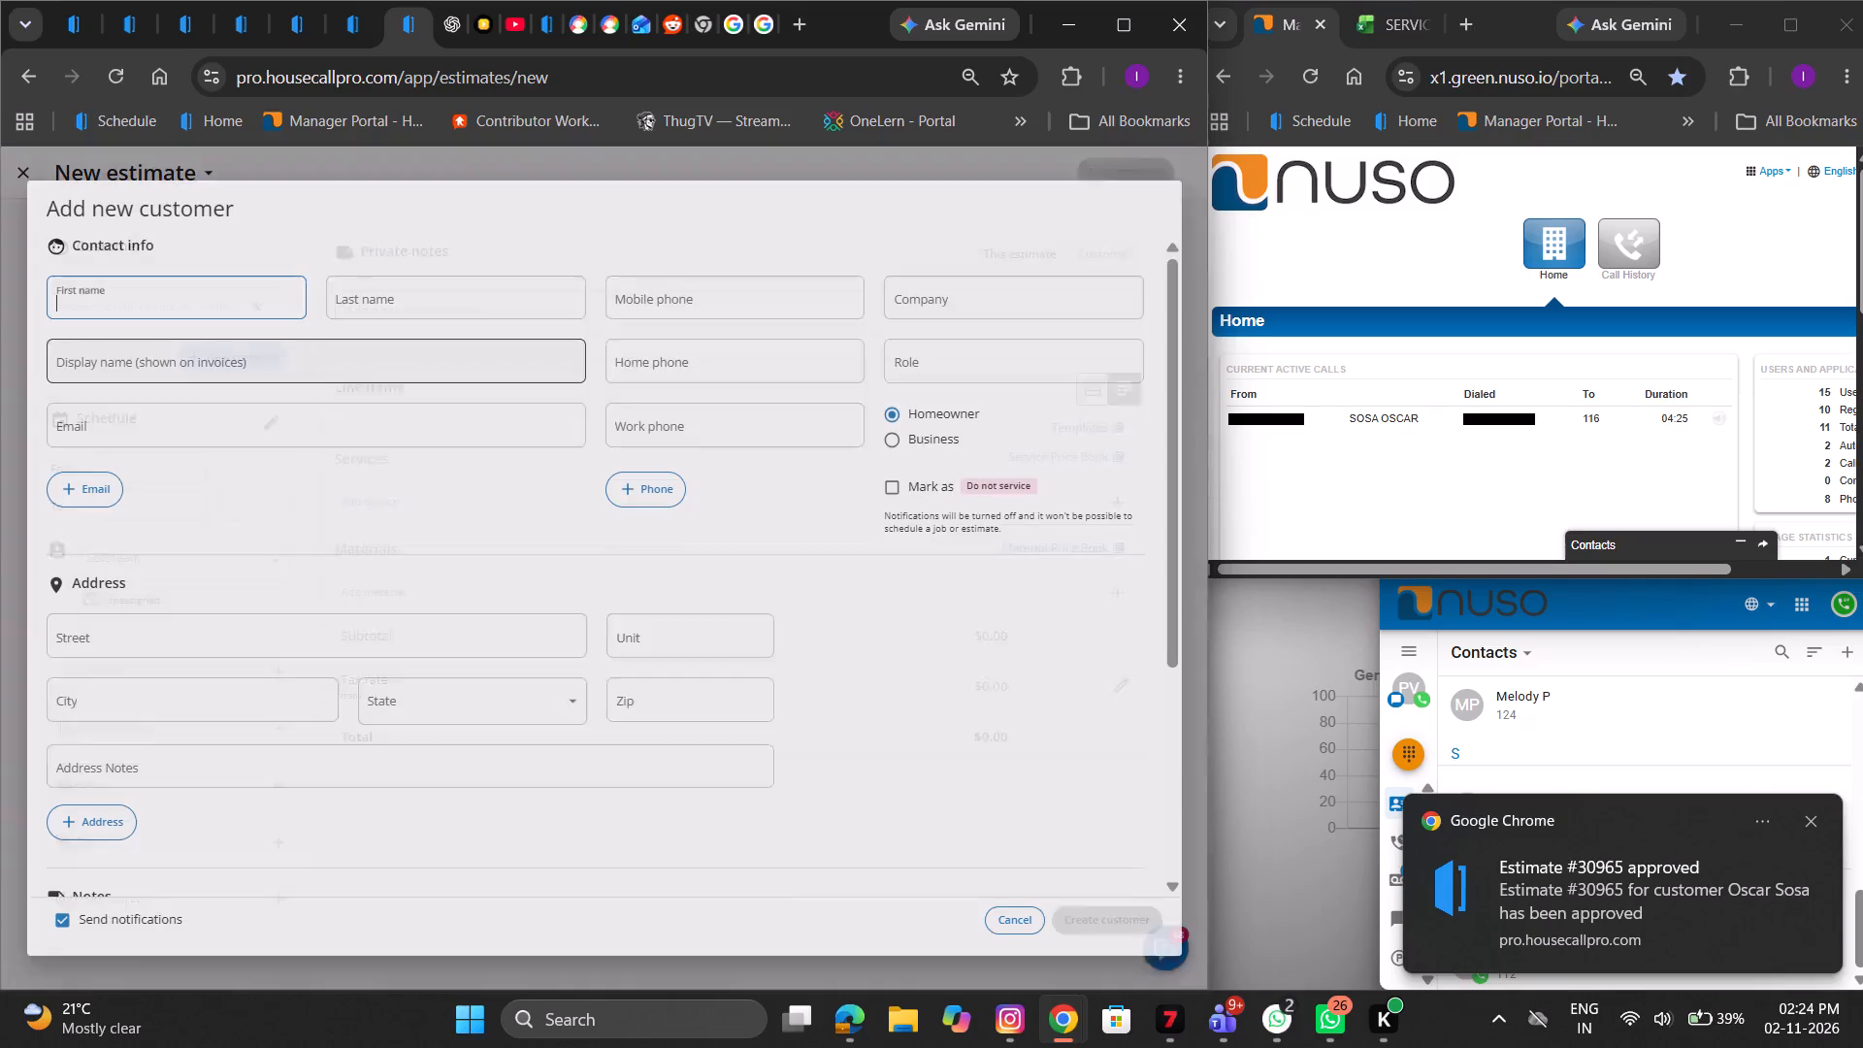
pyautogui.click(672, 308)
pyautogui.hotkey('ctrl', 'v')
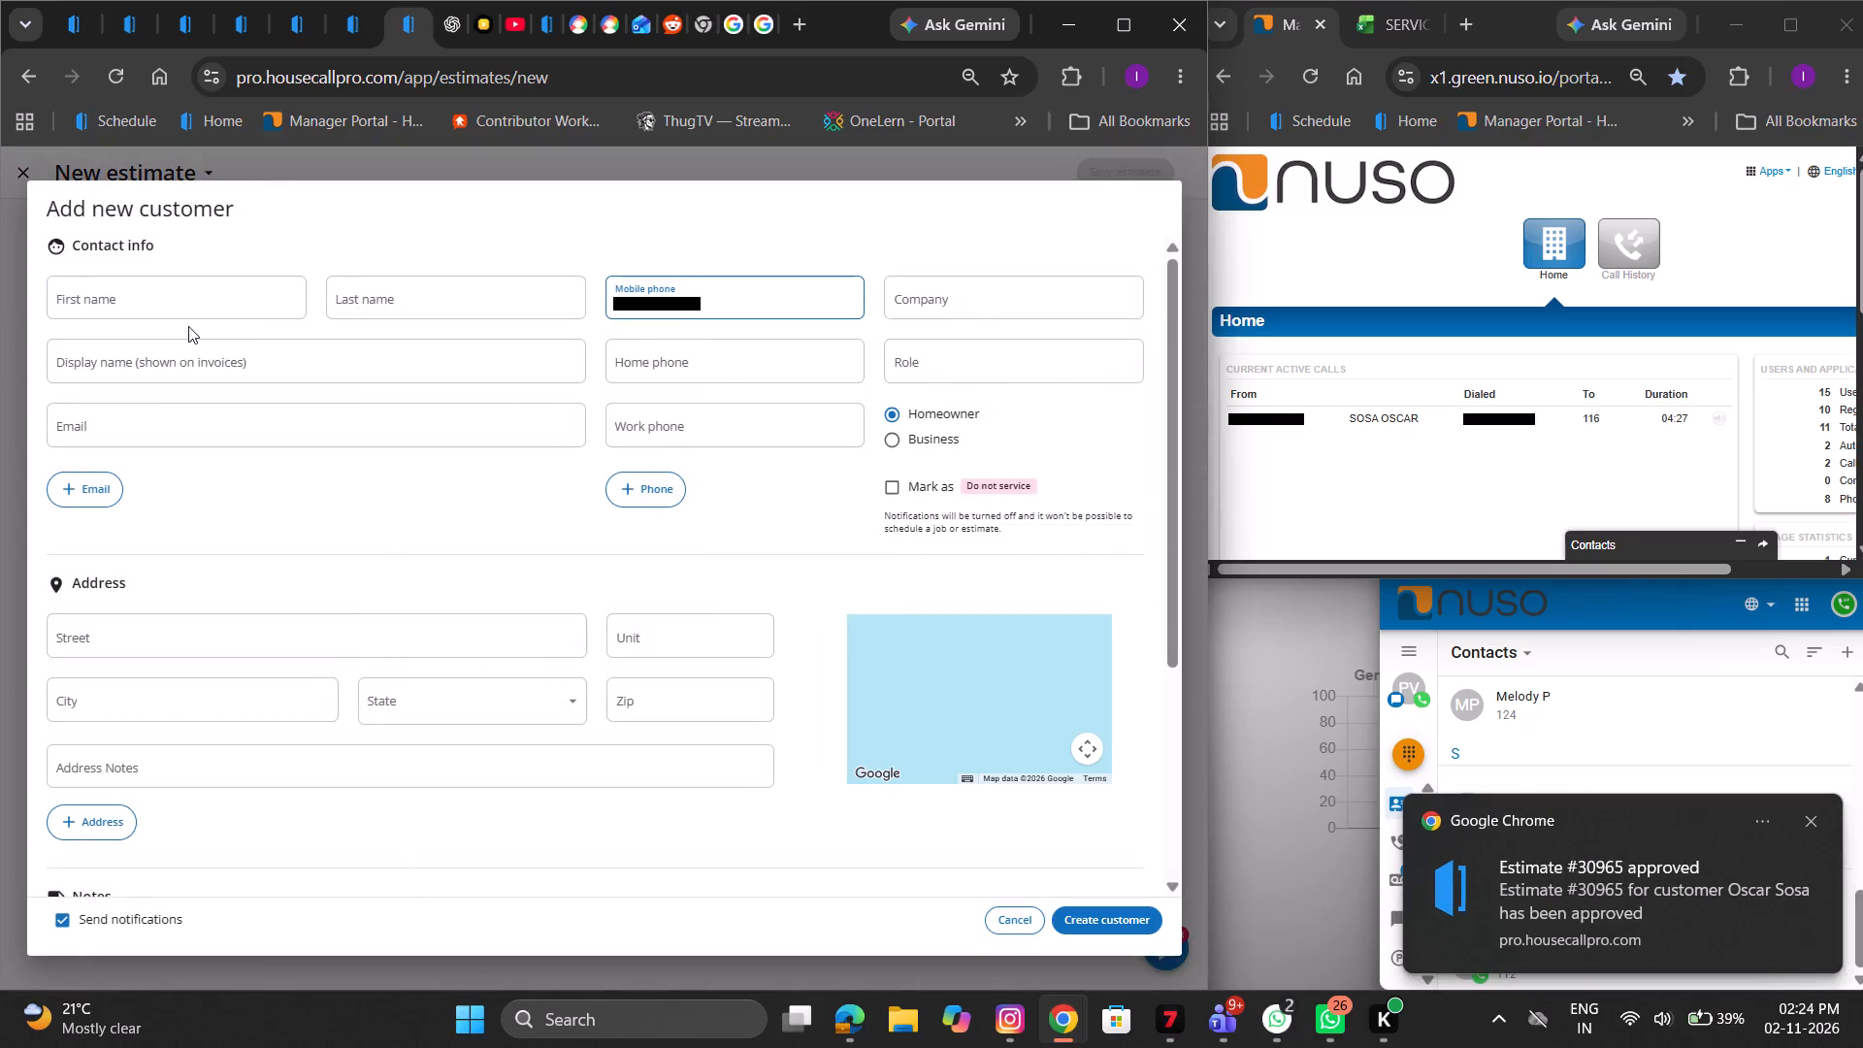
pyautogui.click(188, 326)
pyautogui.click(191, 317)
pyautogui.write('Base')
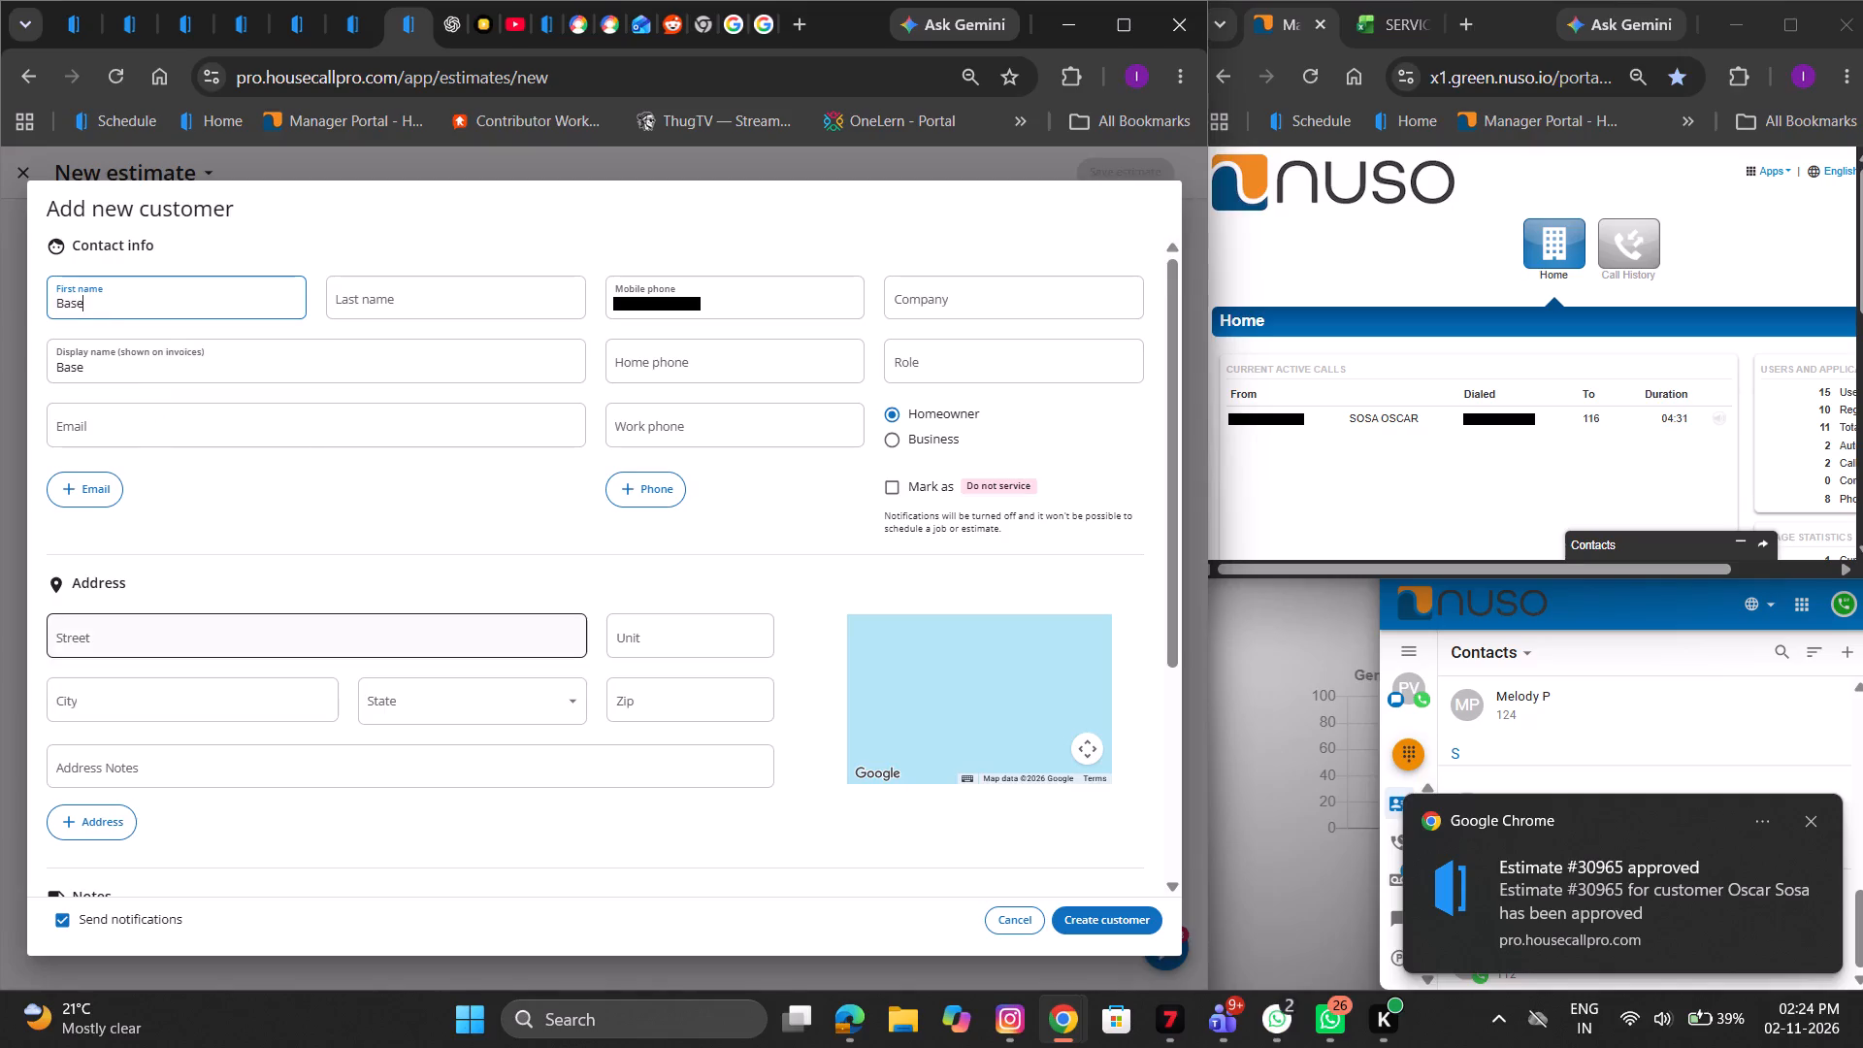
# Fill the new customer's address with the caller's previously copied Glen Ellyn address, using the matching address suggestion.
pyautogui.click(229, 640)
pyautogui.press('super+v')
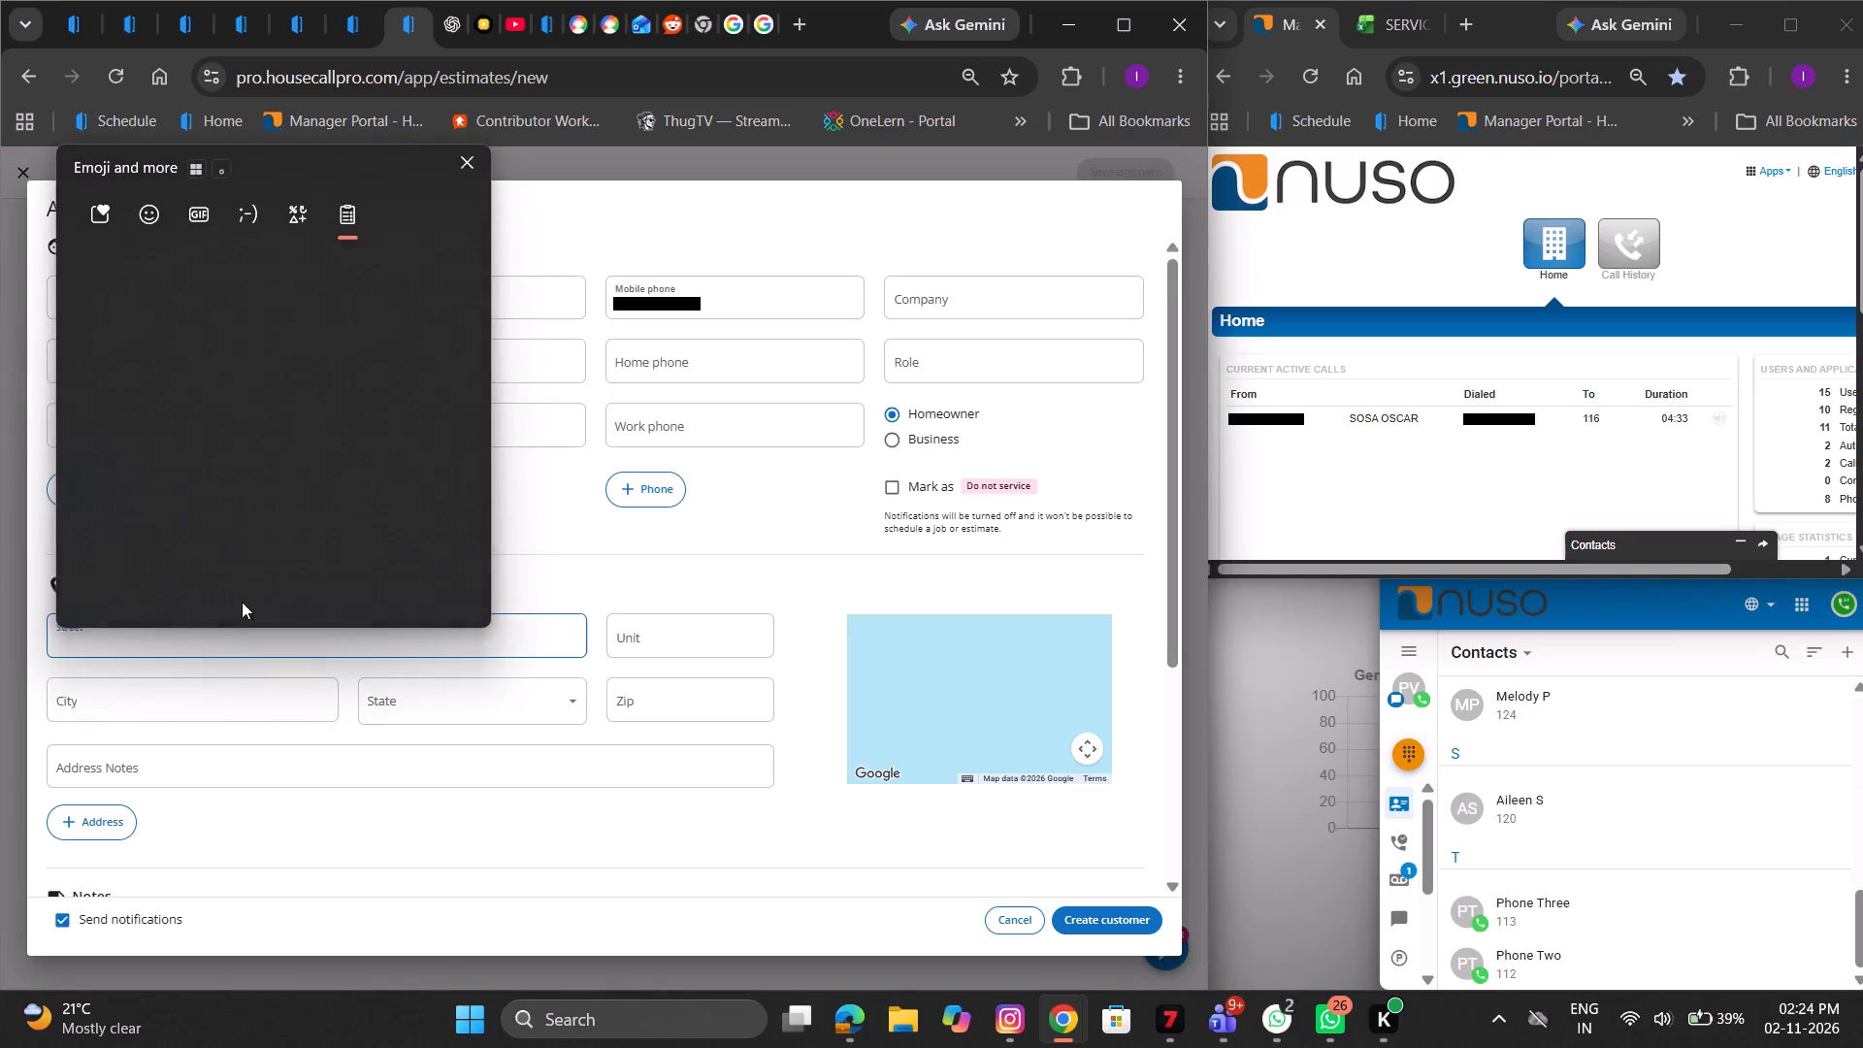
pyautogui.scroll(-3, 279, 441)
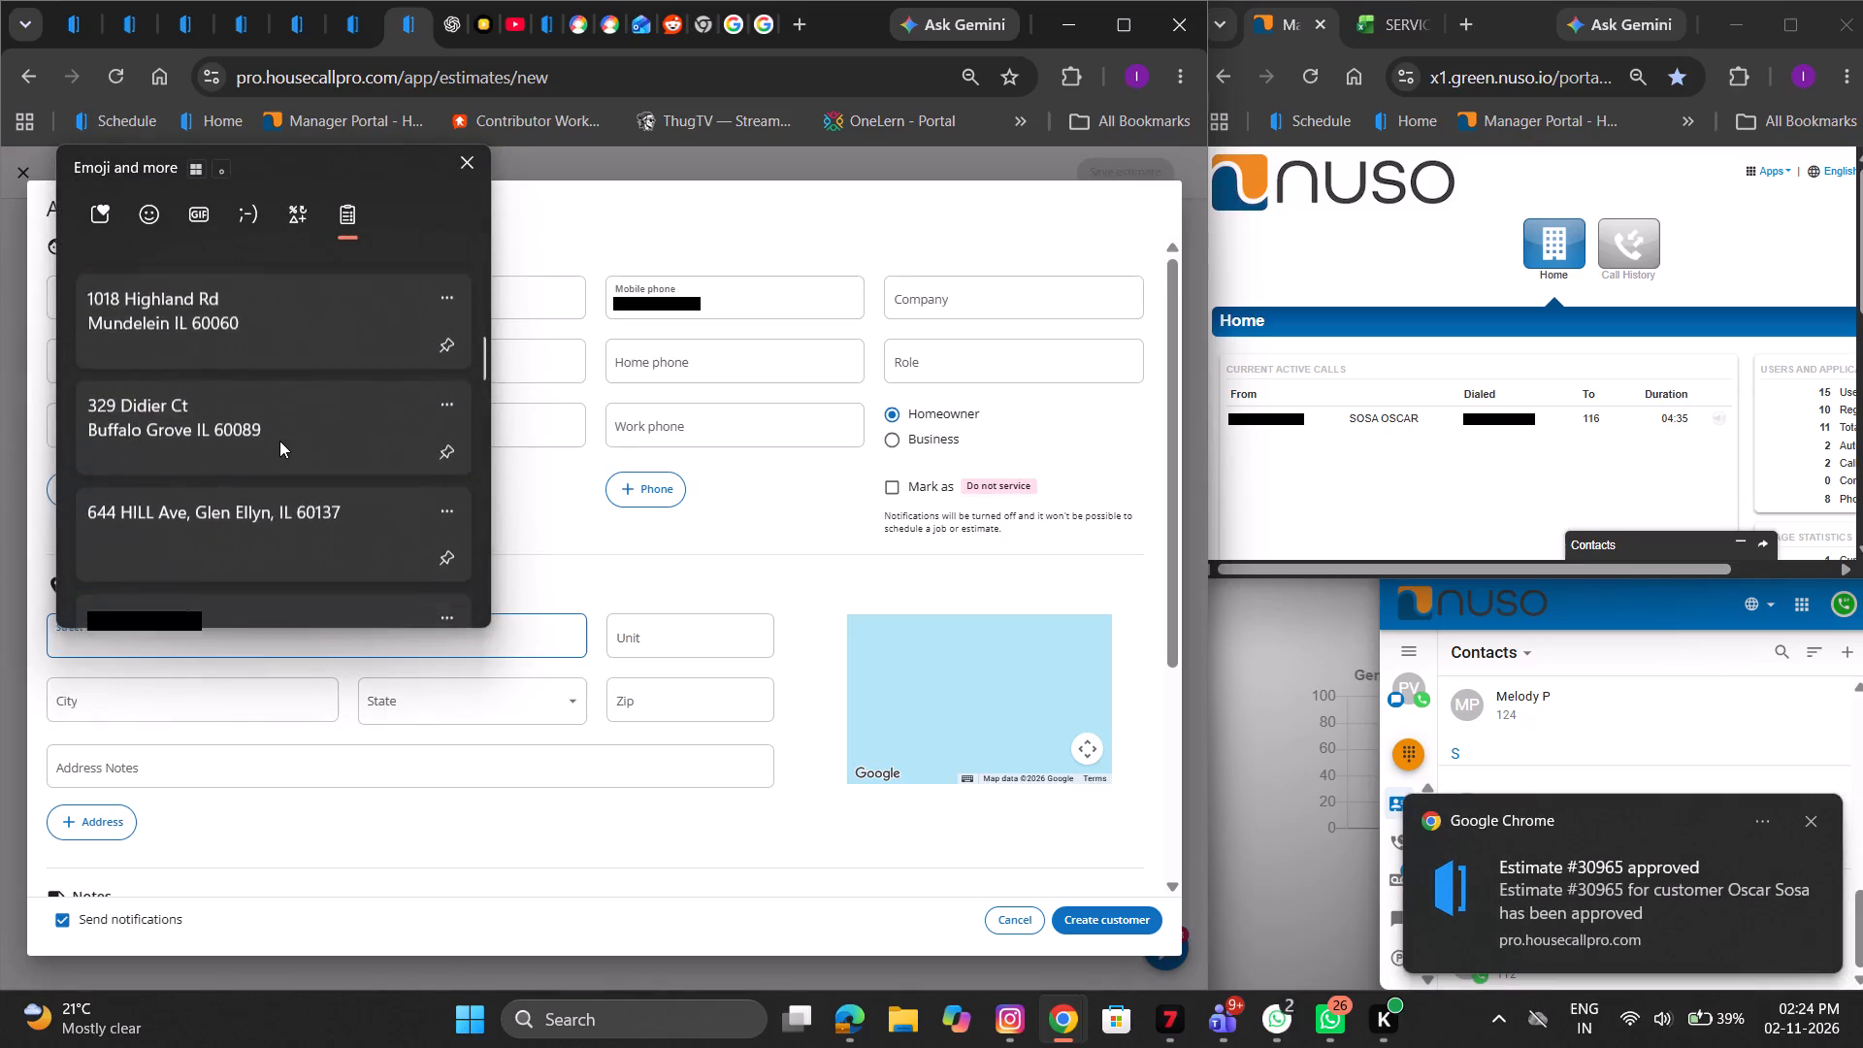
pyautogui.scroll(-1, 279, 441)
pyautogui.click(279, 441)
pyautogui.hotkey('ctrl', 'v')
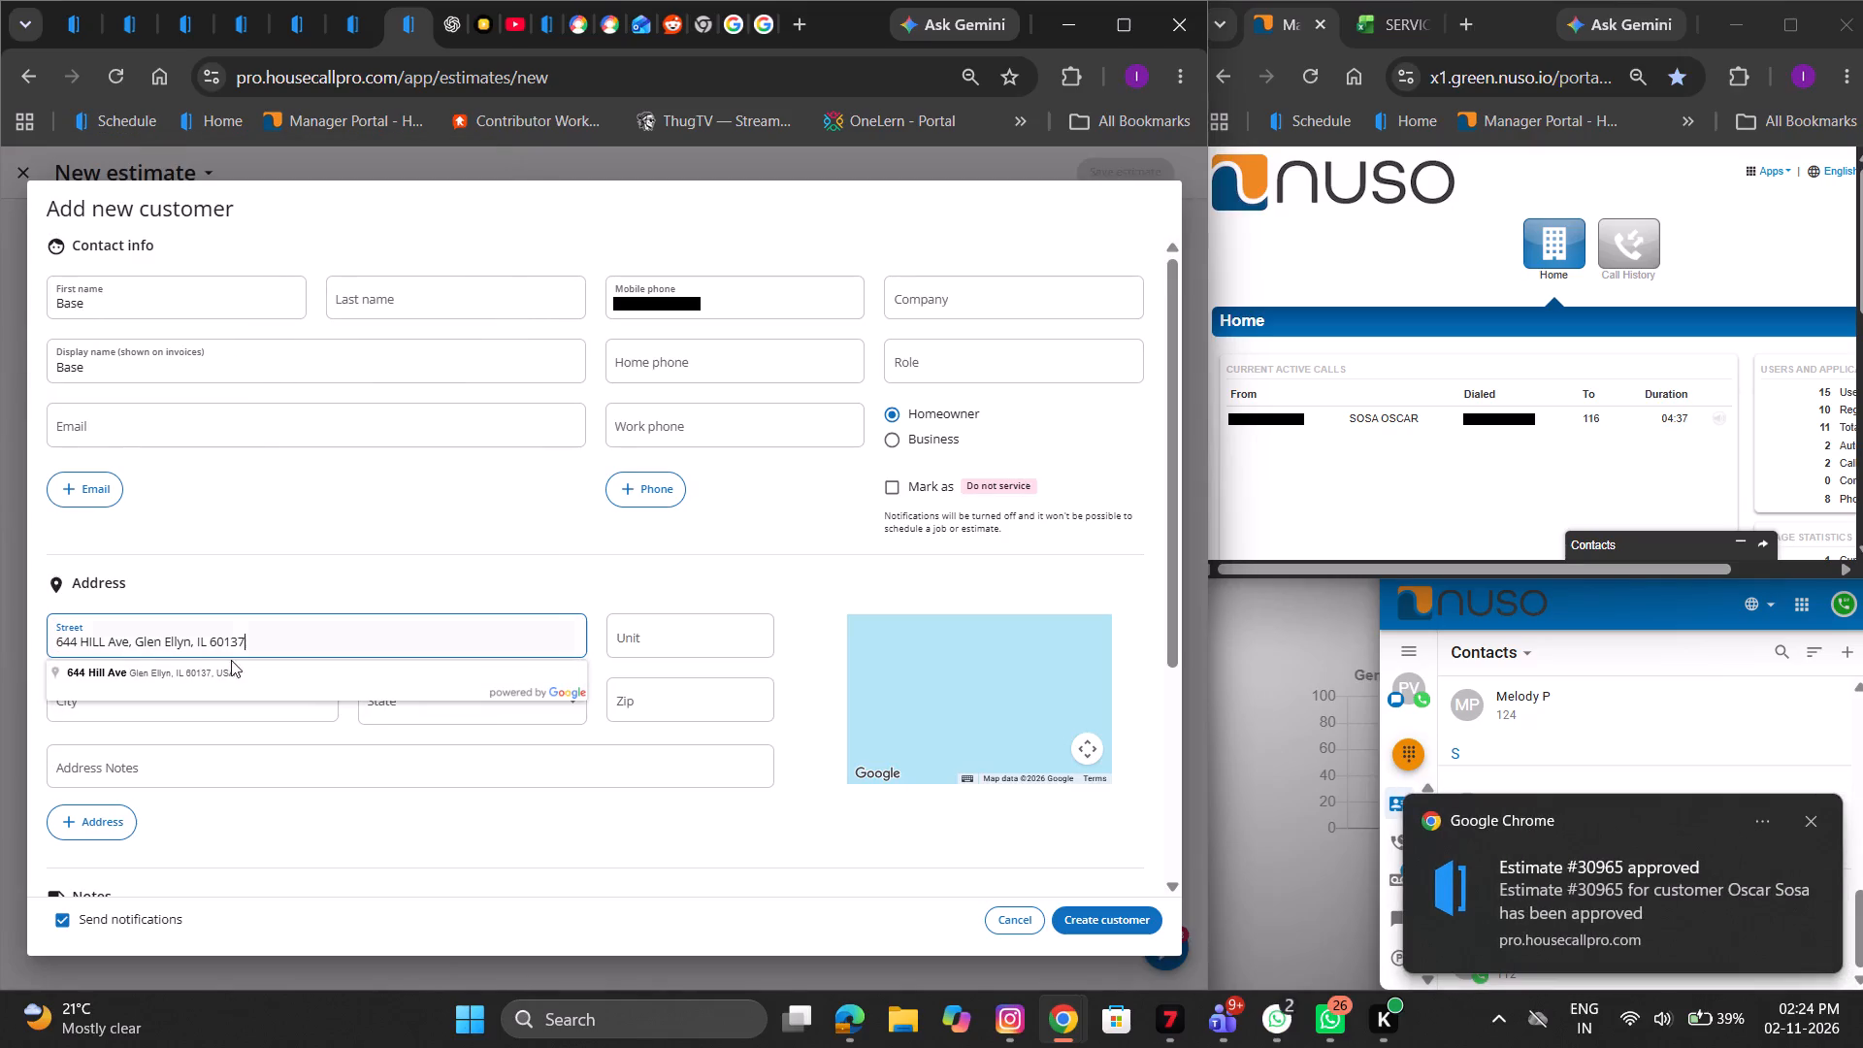
pyautogui.click(234, 675)
# Enter "Standard Dryer Vent" as the customer's address notes.
pyautogui.click(228, 777)
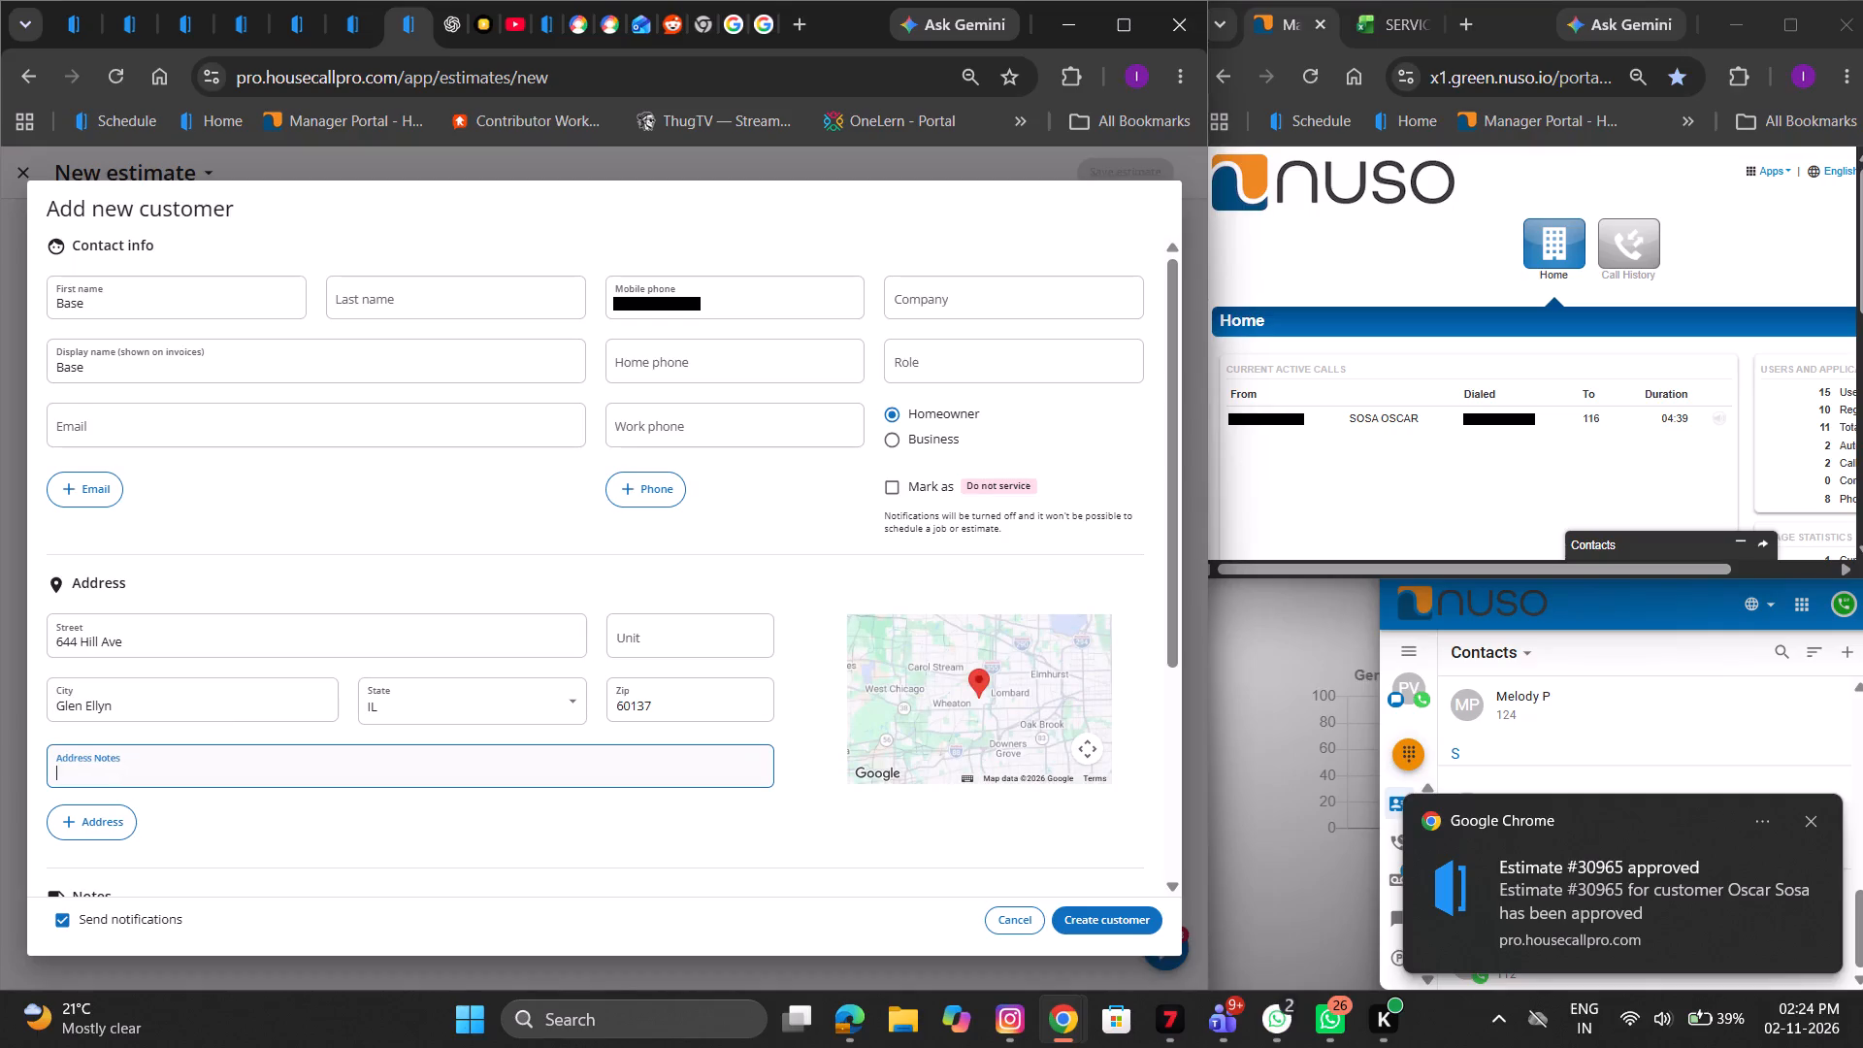
pyautogui.write('Standard Dryer Vet')
pyautogui.press('BackSpace')
pyautogui.write('nt')
# Add the customer tag Google to the new customer.
pyautogui.scroll(-1, 228, 777)
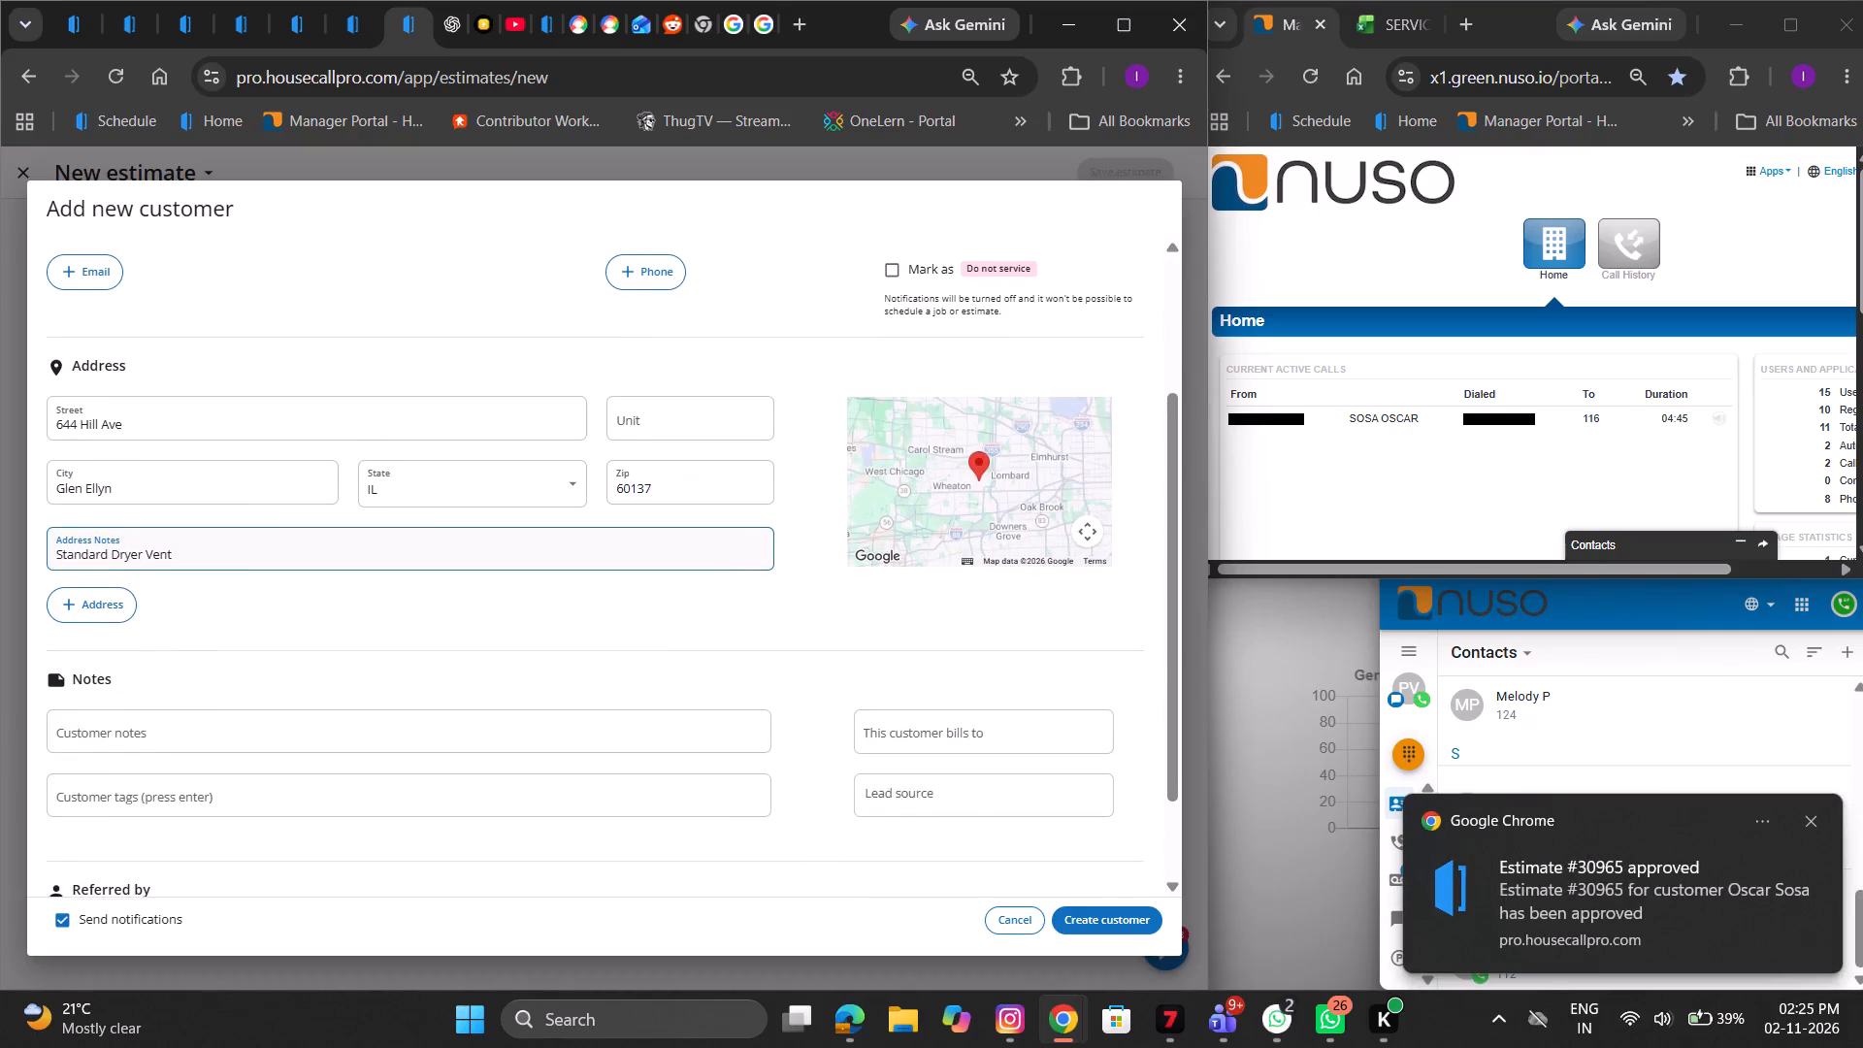
pyautogui.click(273, 796)
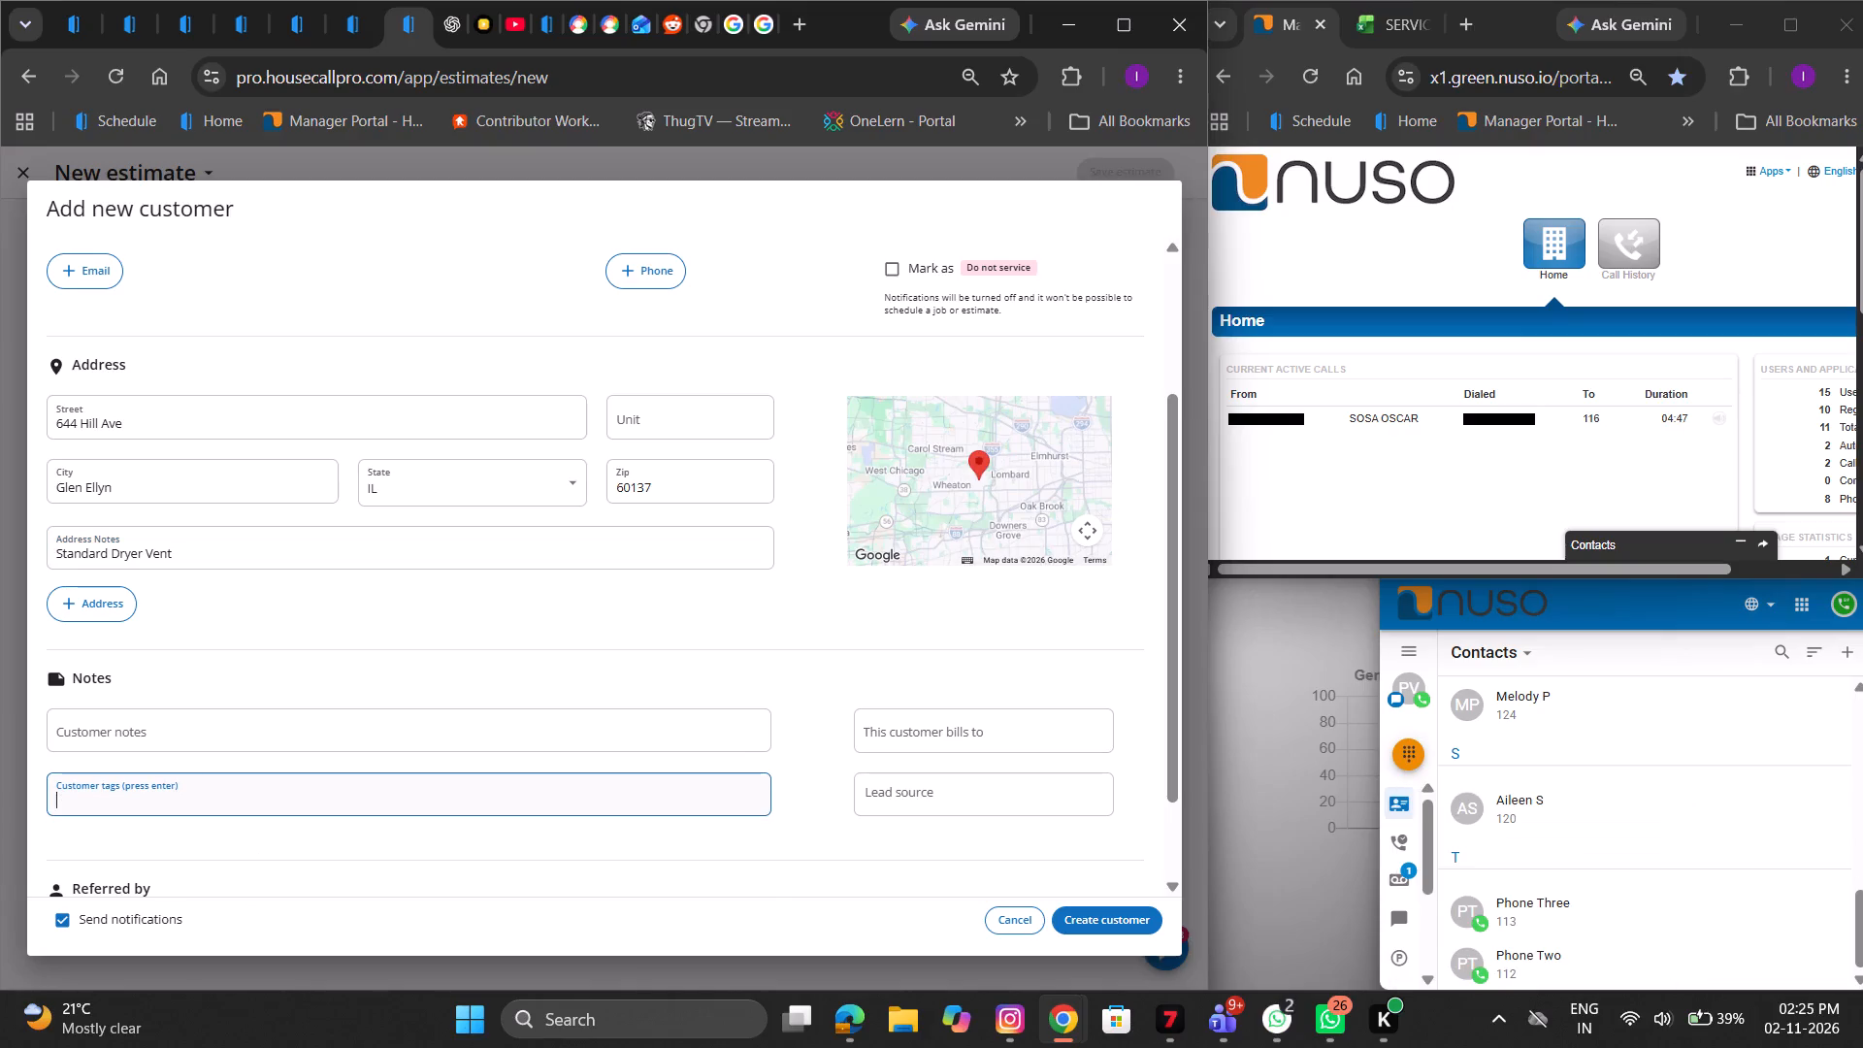
pyautogui.write('Google')
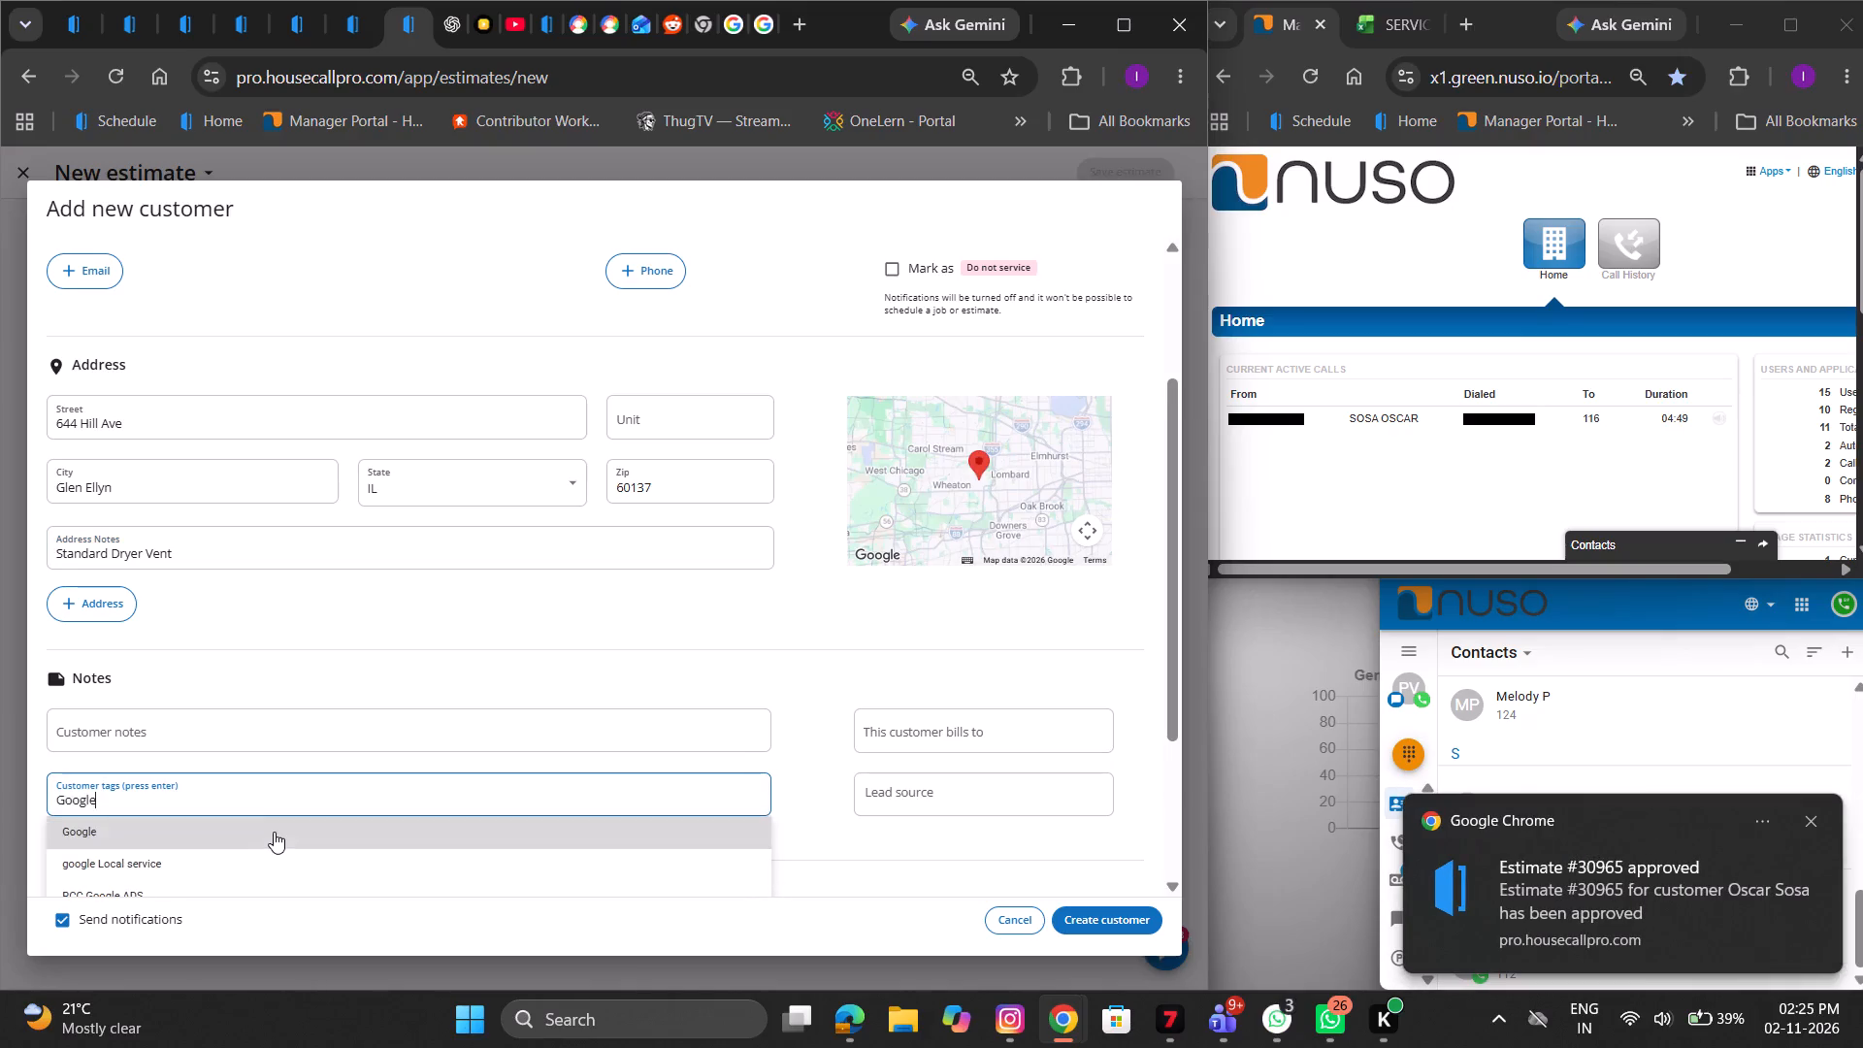
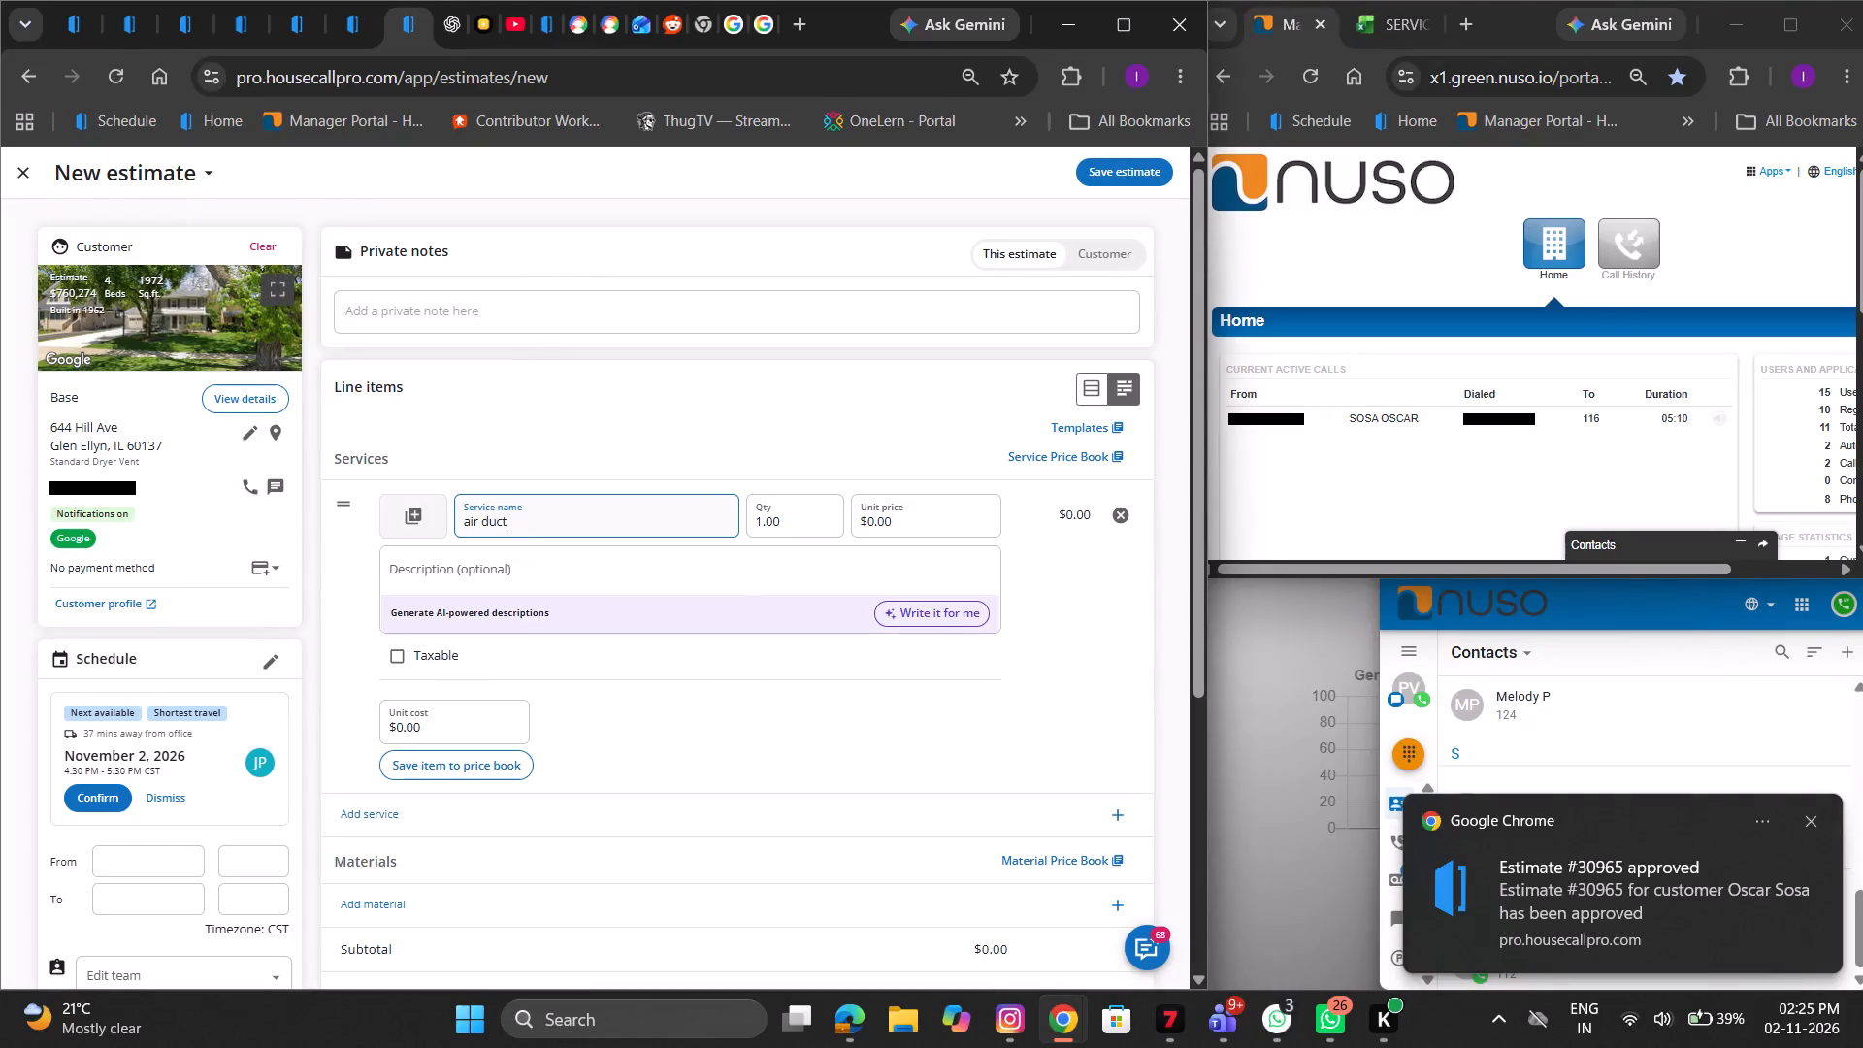
# Replace the service line's name with the price book item Dryer Vent Cleaning from Indoor Air Quality (IAQ), priced at $198.00.
pyautogui.press('BackSpace')
pyautogui.press('BackSpace')
pyautogui.press('BackSpace')
pyautogui.press('BackSpace')
pyautogui.press('BackSpace')
pyautogui.press('BackSpace')
pyautogui.press('BackSpace')
pyautogui.press('BackSpace')
pyautogui.press('BackSpace')
pyautogui.press('BackSpace')
pyautogui.press('BackSpace')
pyautogui.press('BackSpace')
pyautogui.press('BackSpace')
pyautogui.press('BackSpace')
pyautogui.press('BackSpace')
pyautogui.press('BackSpace')
pyautogui.press('BackSpace')
pyautogui.press('BackSpace')
pyautogui.write('dryer vent cleaning')
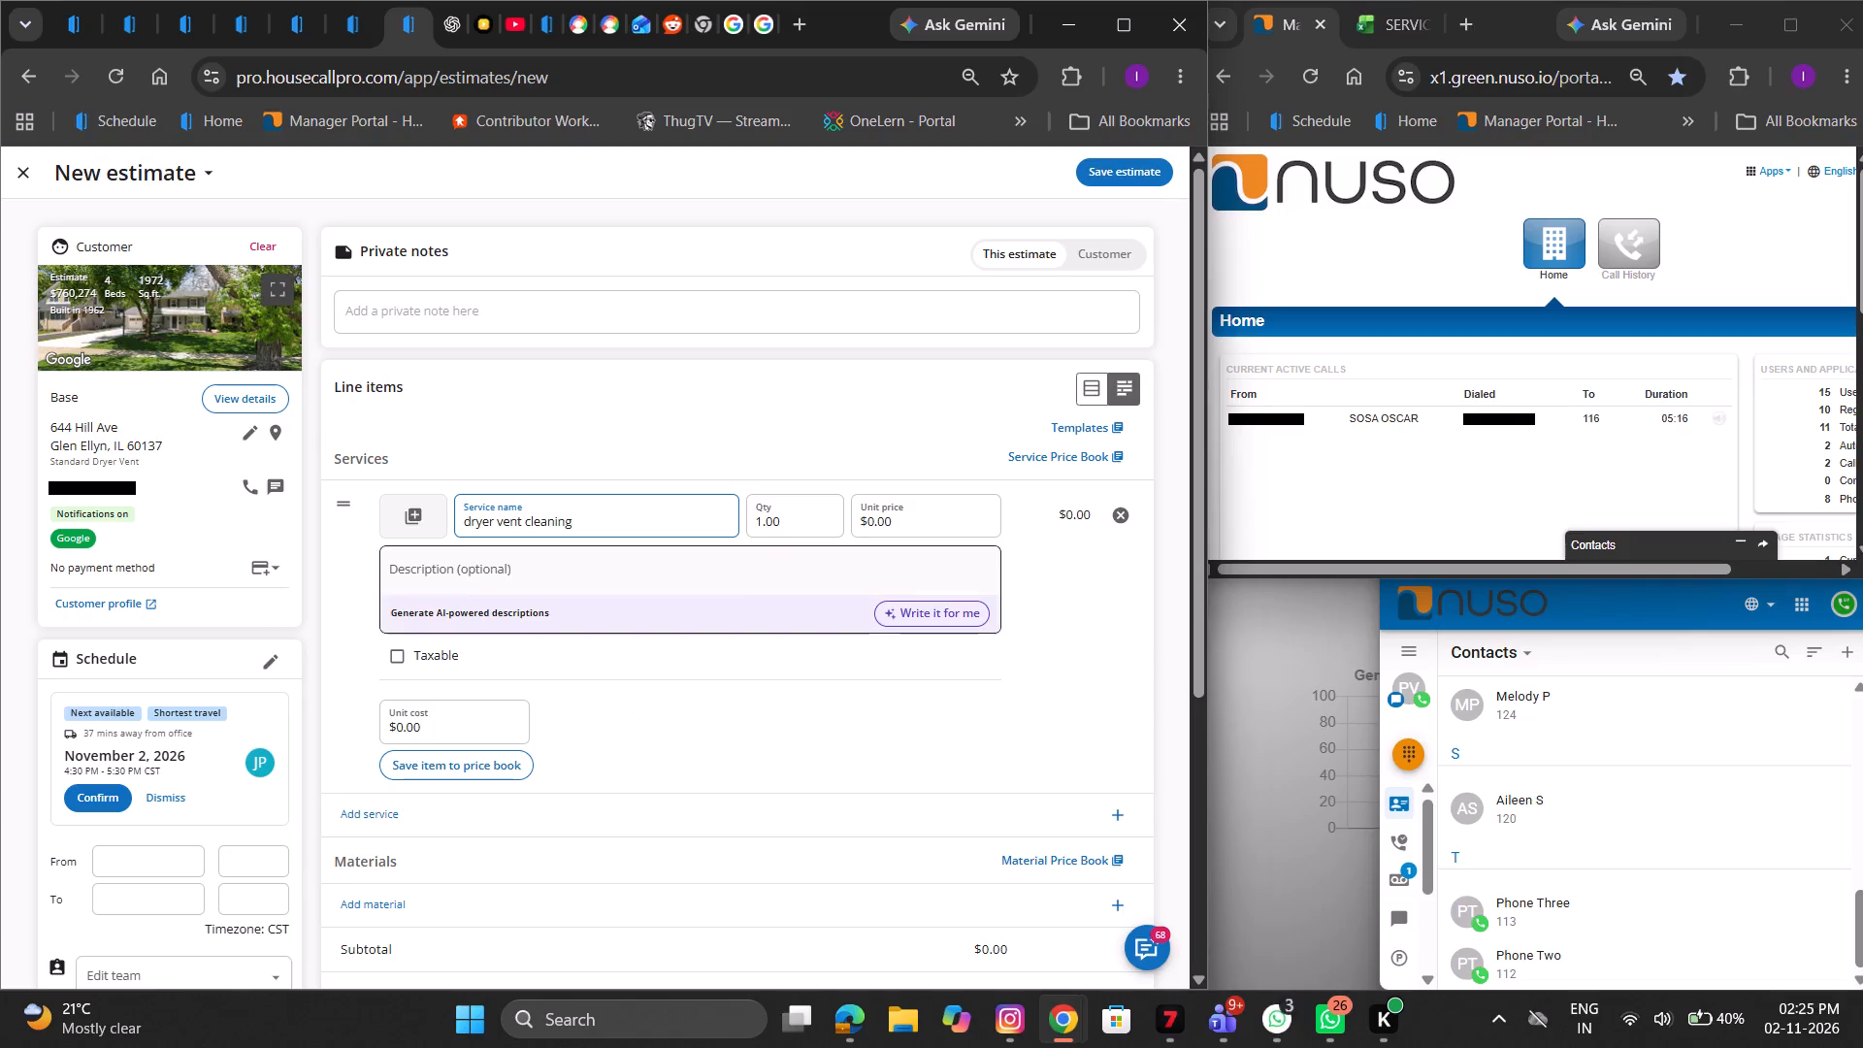
pyautogui.click(667, 569)
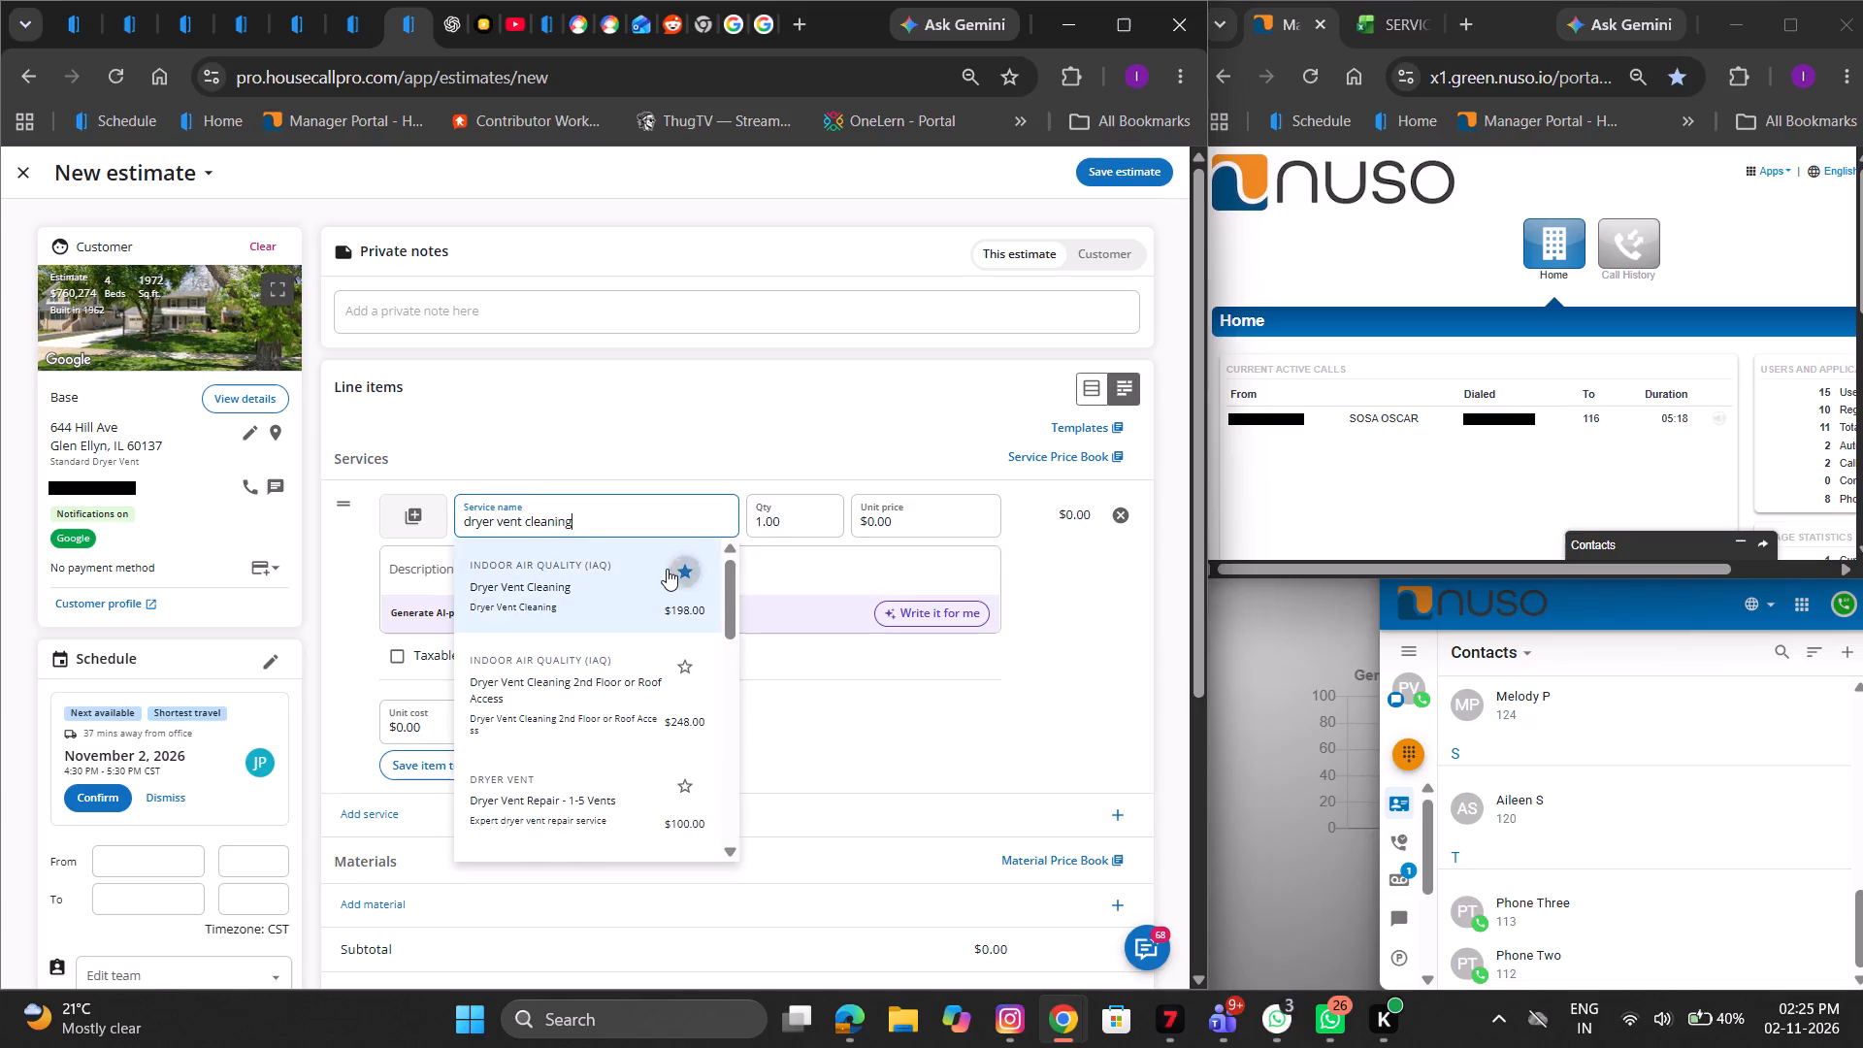
pyautogui.click(637, 573)
# Add a dollar-amount discount of $50.00 to the estimate.
pyautogui.scroll(-2, 637, 573)
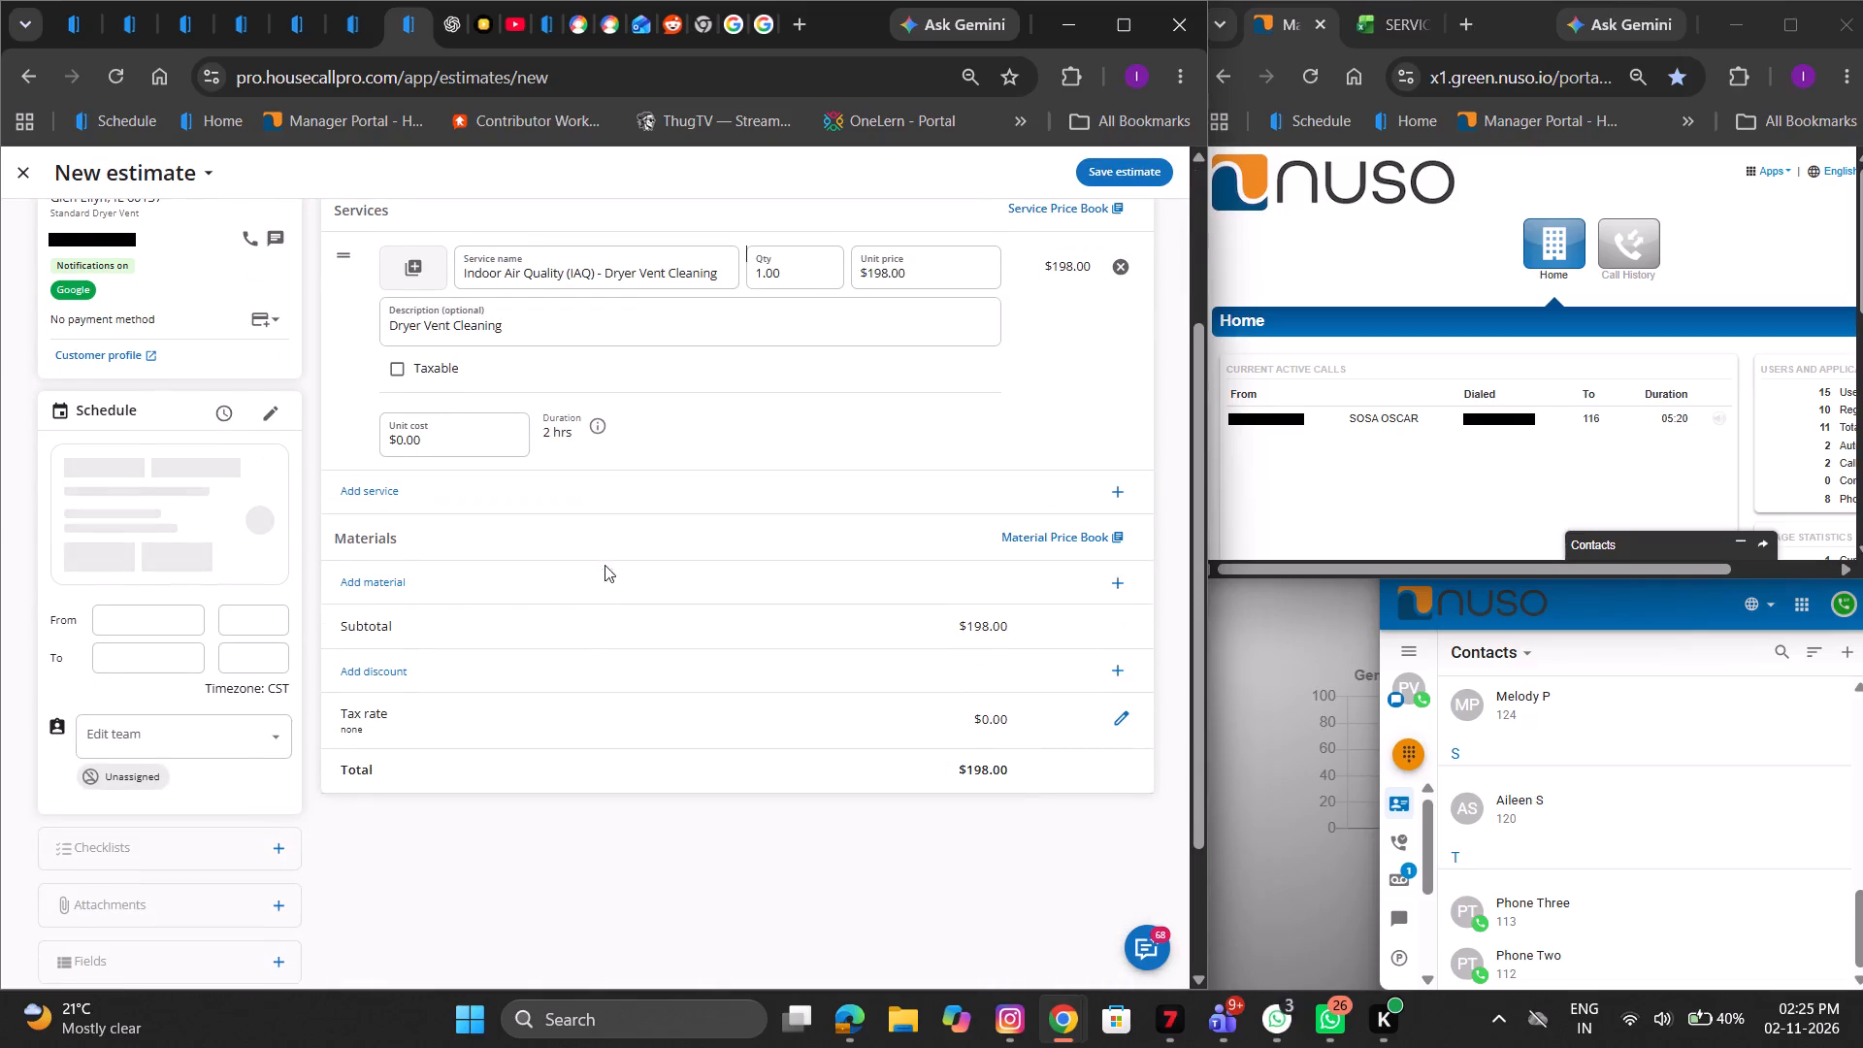
pyautogui.click(539, 668)
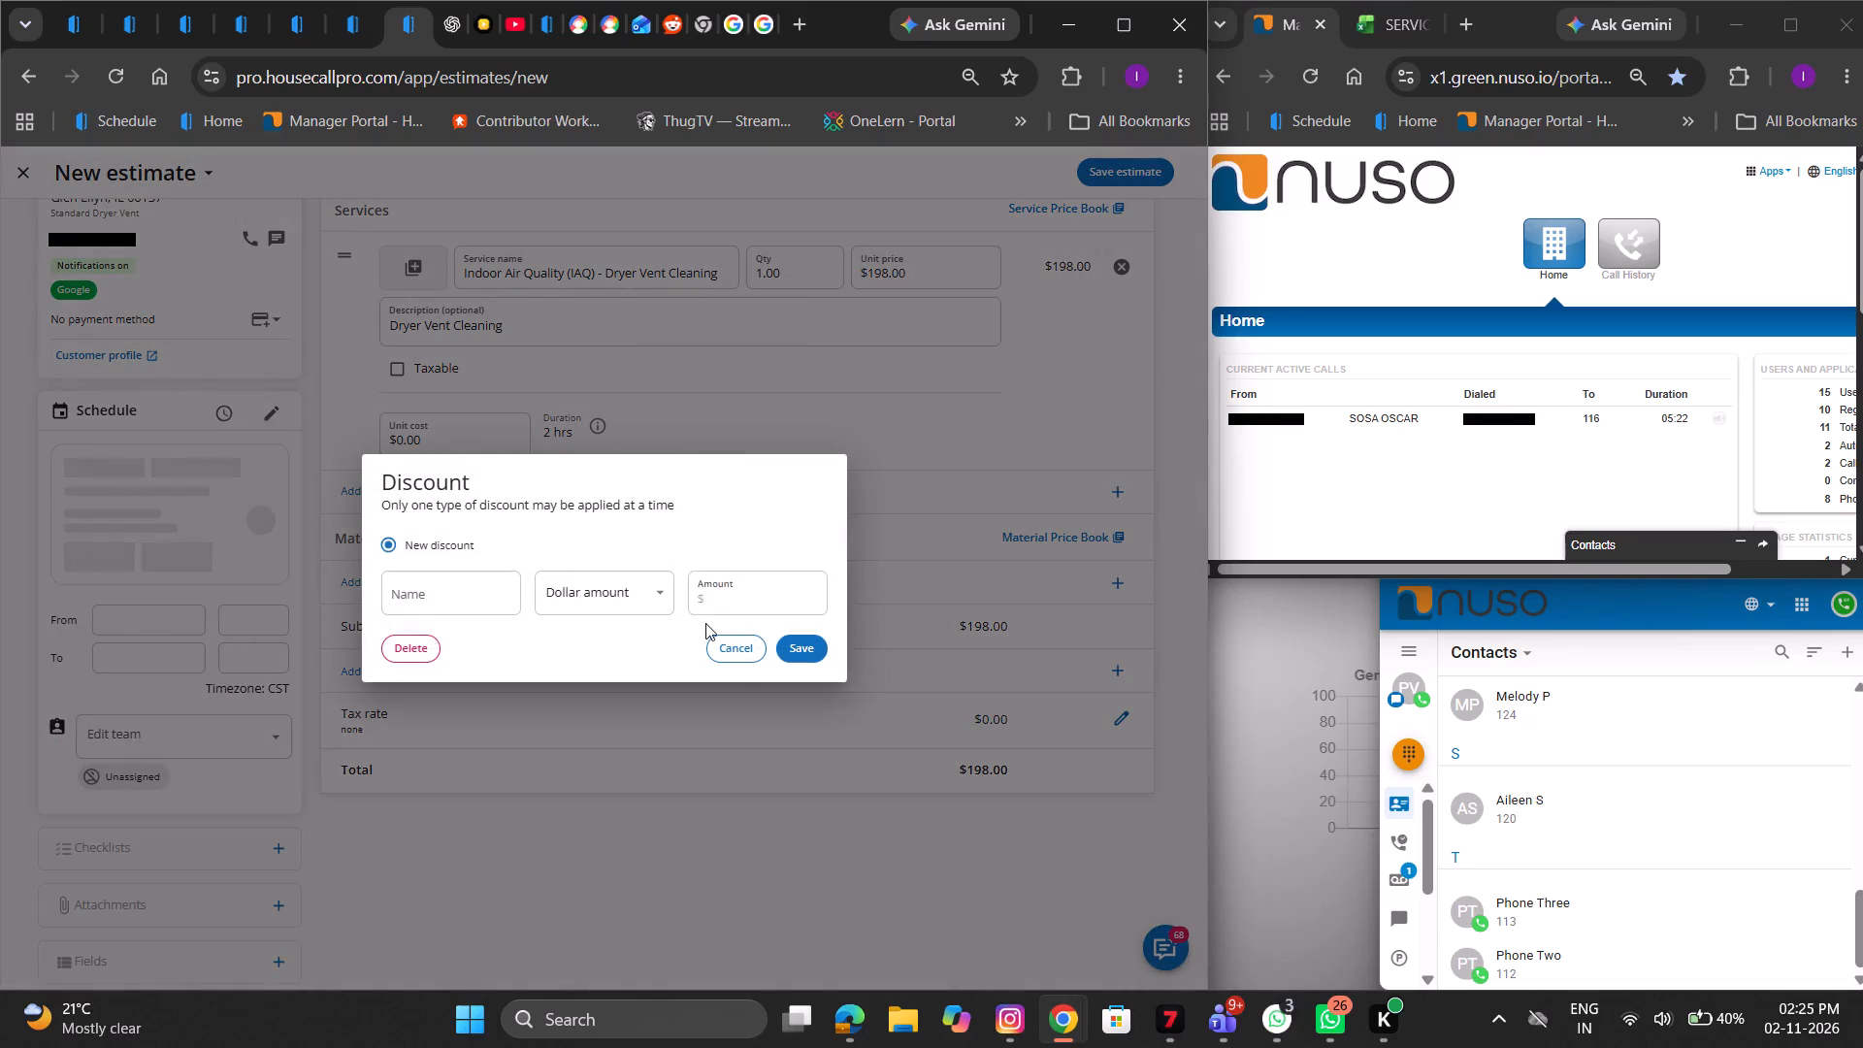
pyautogui.click(709, 610)
pyautogui.write('50')
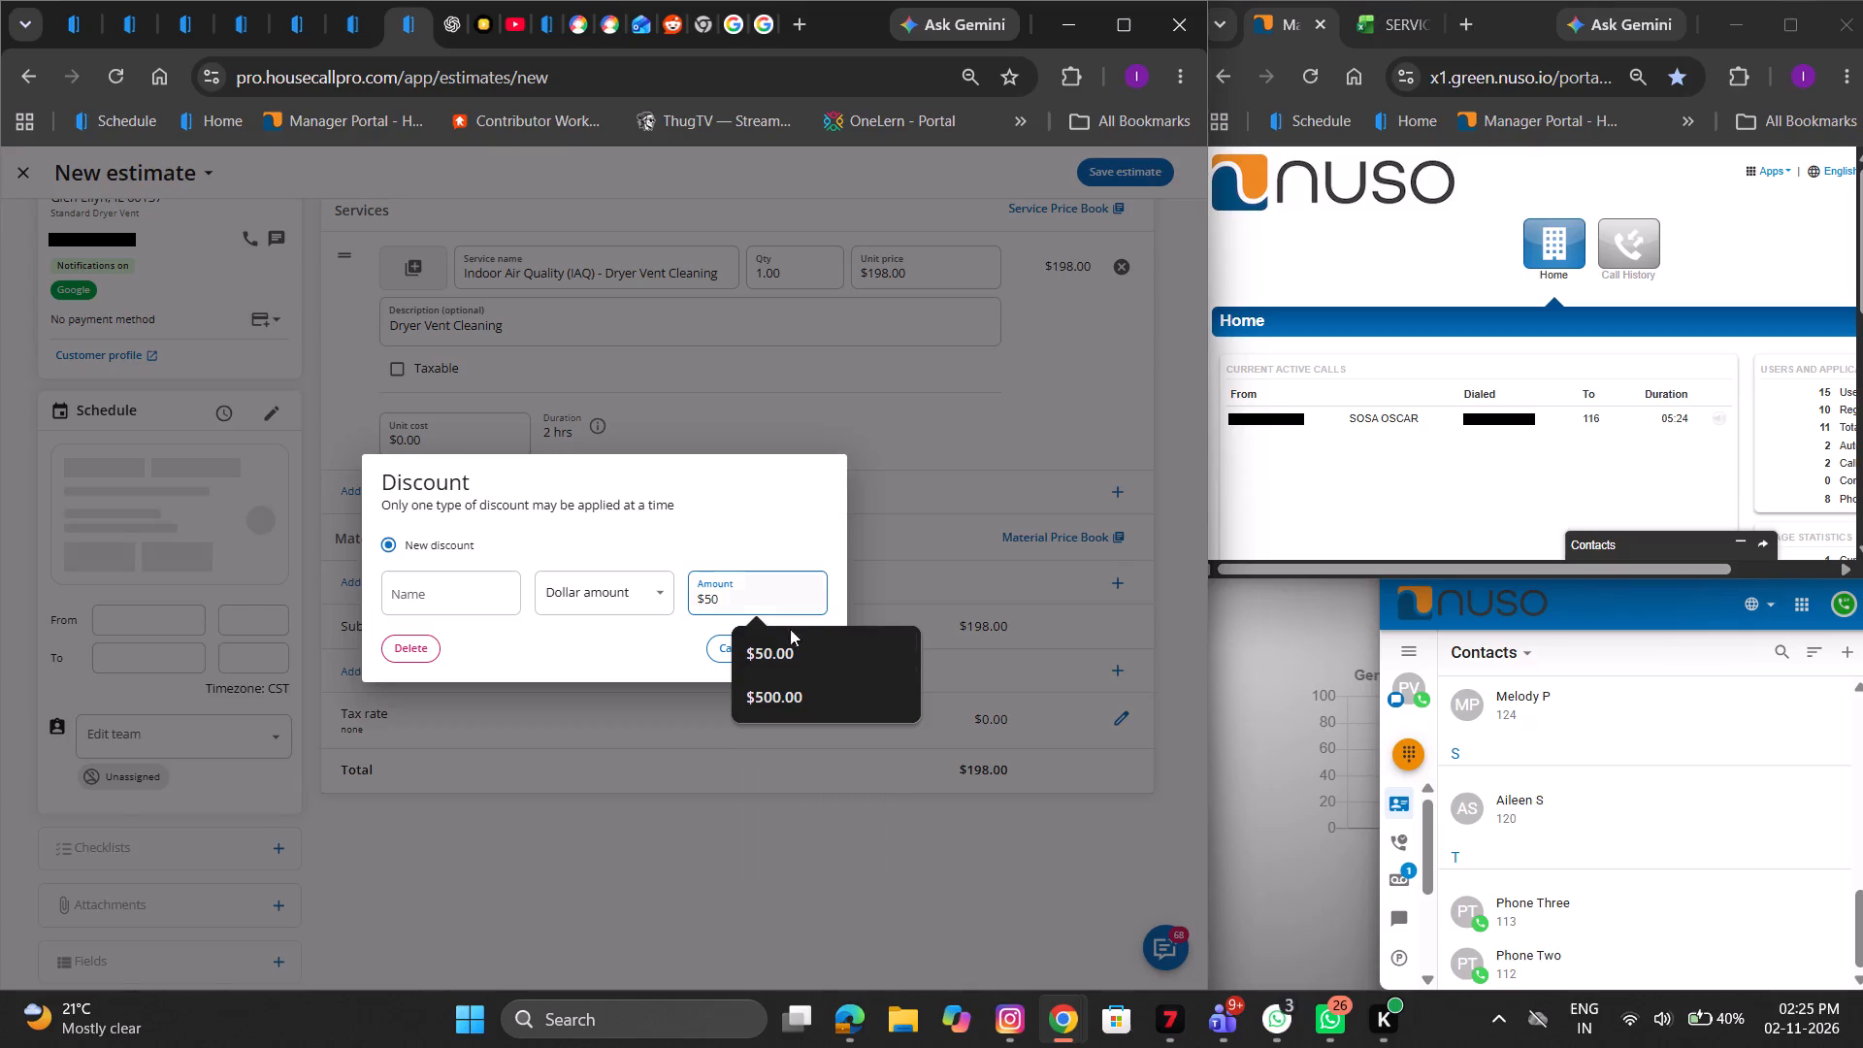
pyautogui.click(789, 655)
pyautogui.click(802, 647)
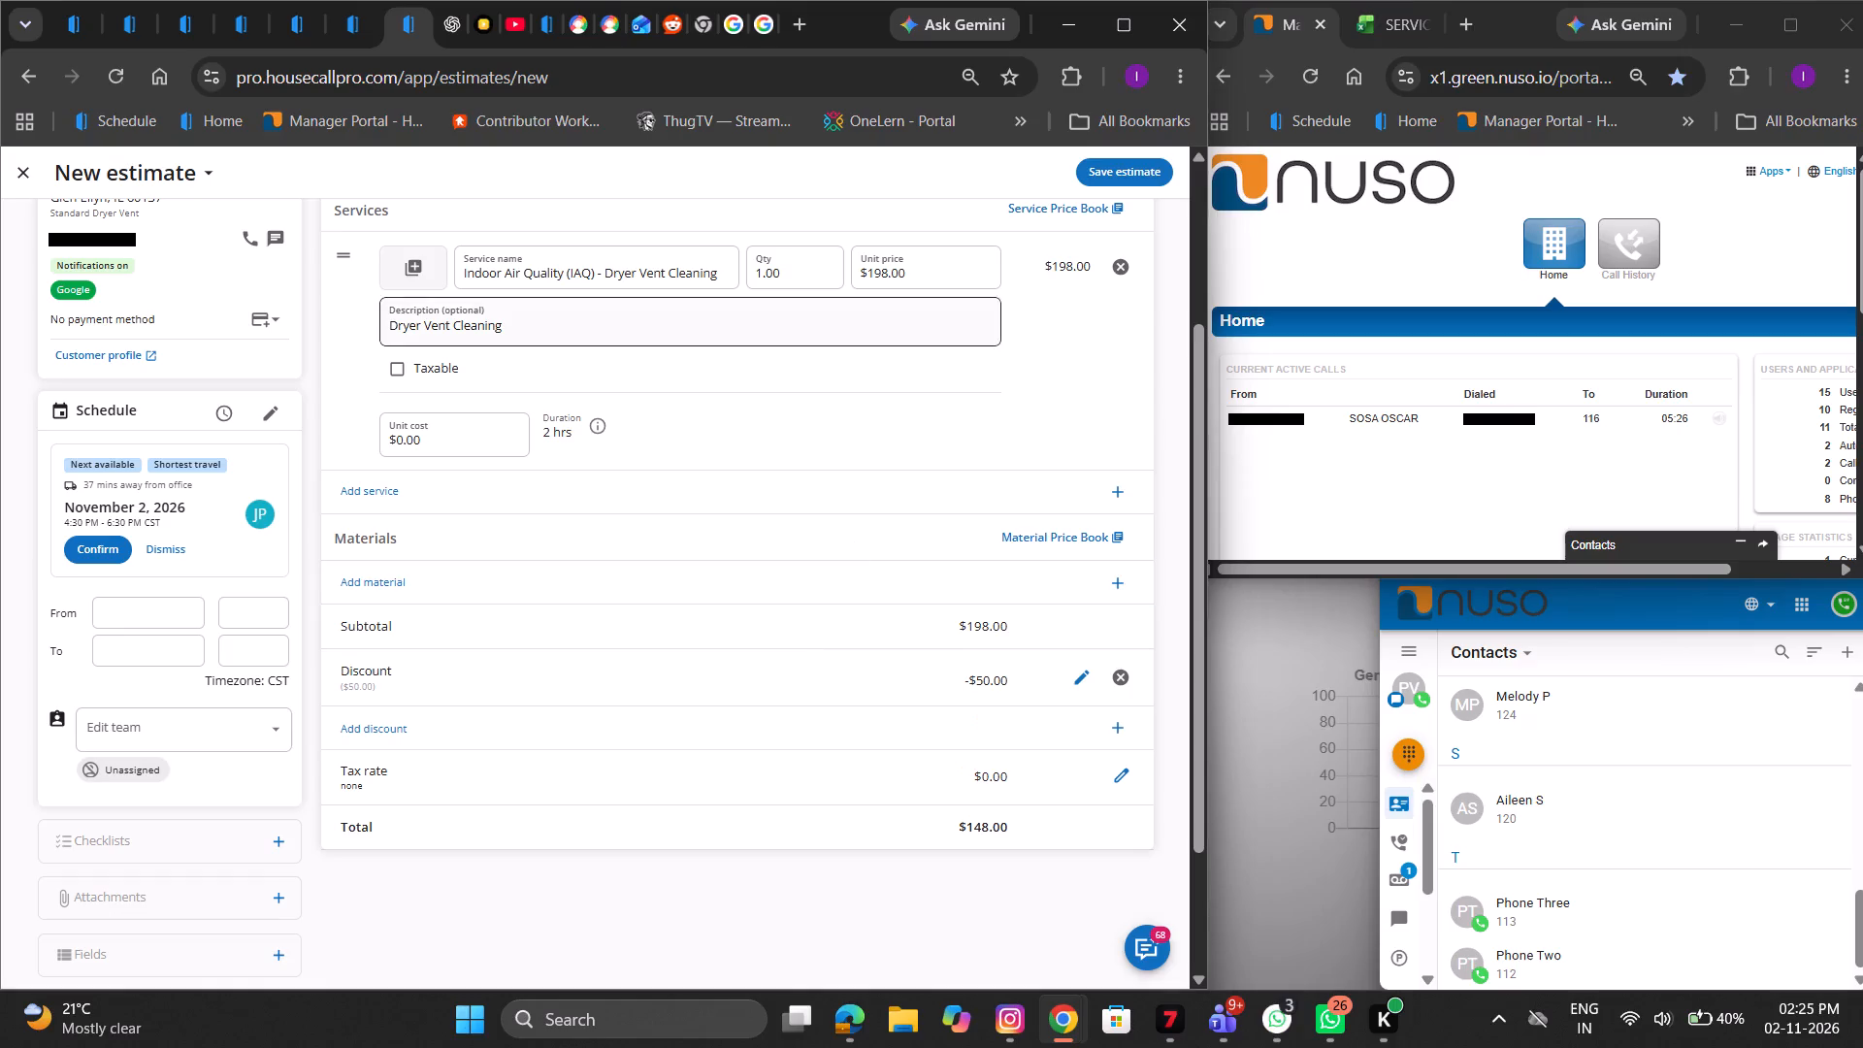
# Set the unit price of the Dryer Vent Cleaning service to $200.00.
pyautogui.click(892, 271)
pyautogui.press('2')
pyautogui.write('99')
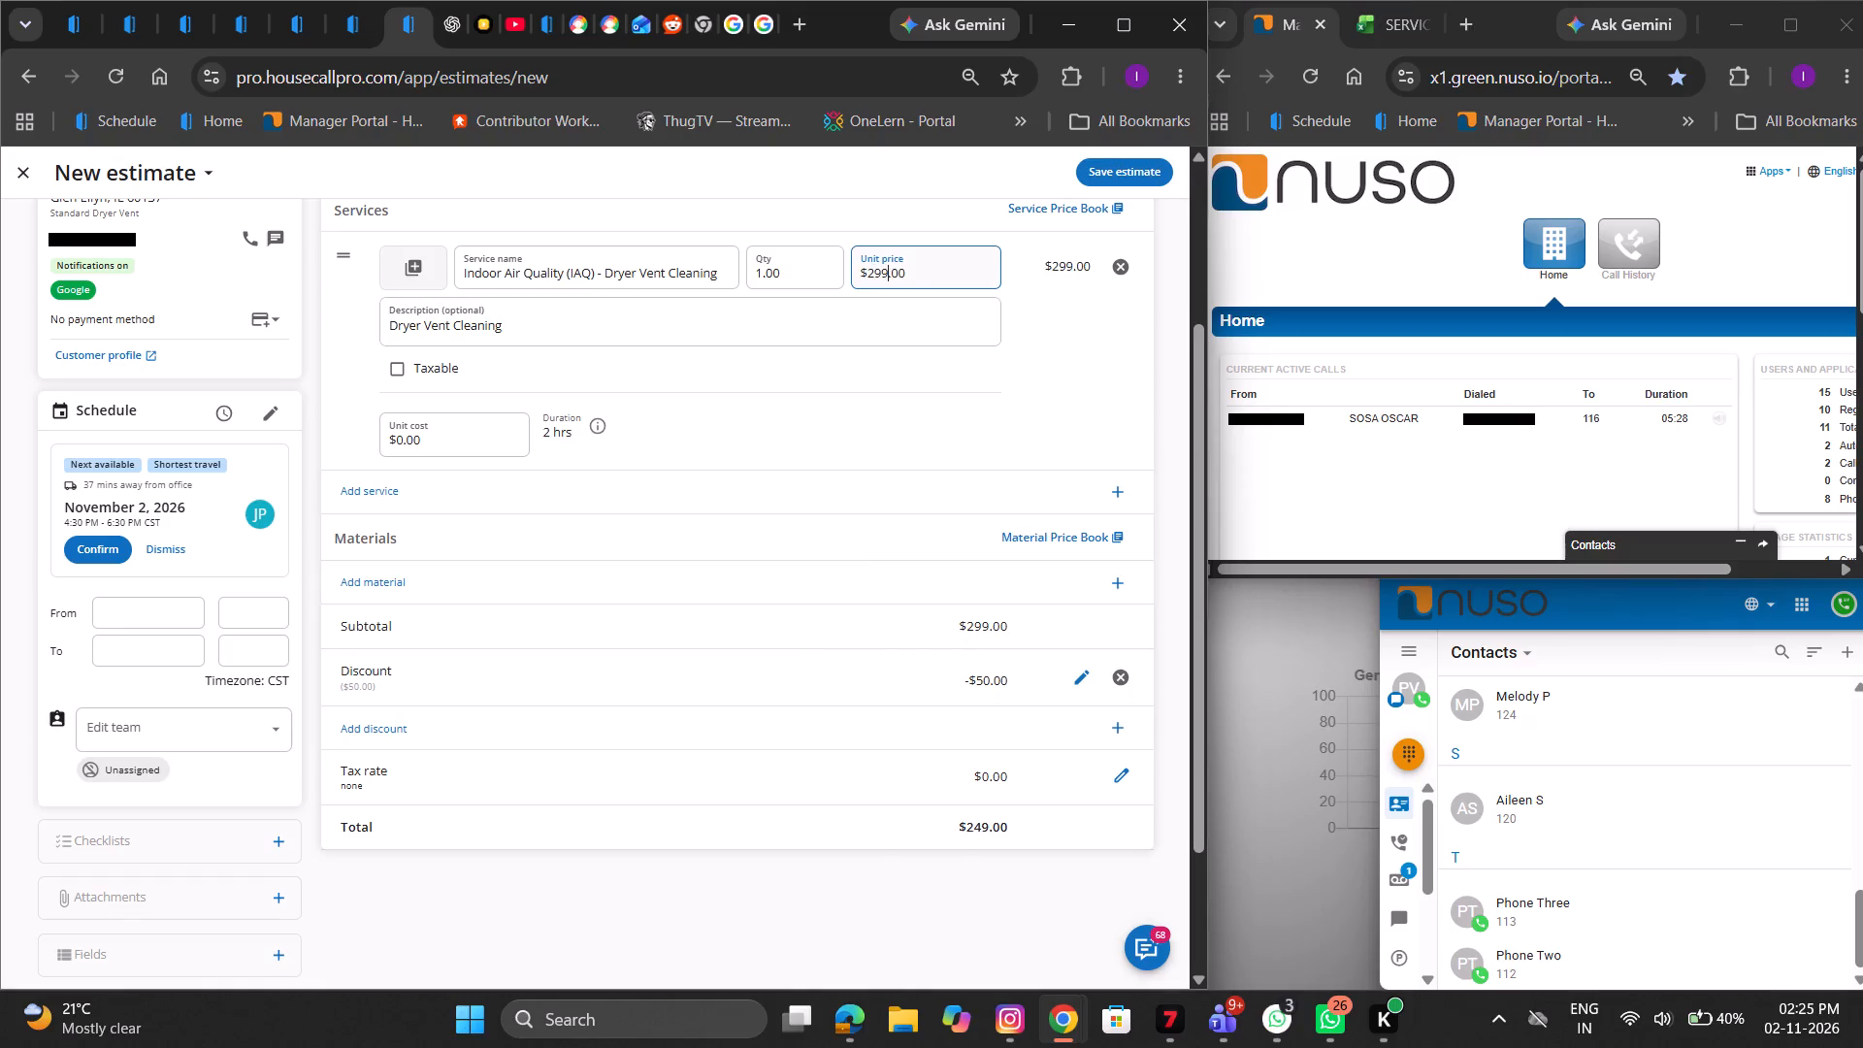
pyautogui.press('BackSpace')
pyautogui.press('BackSpace')
pyautogui.write('00')
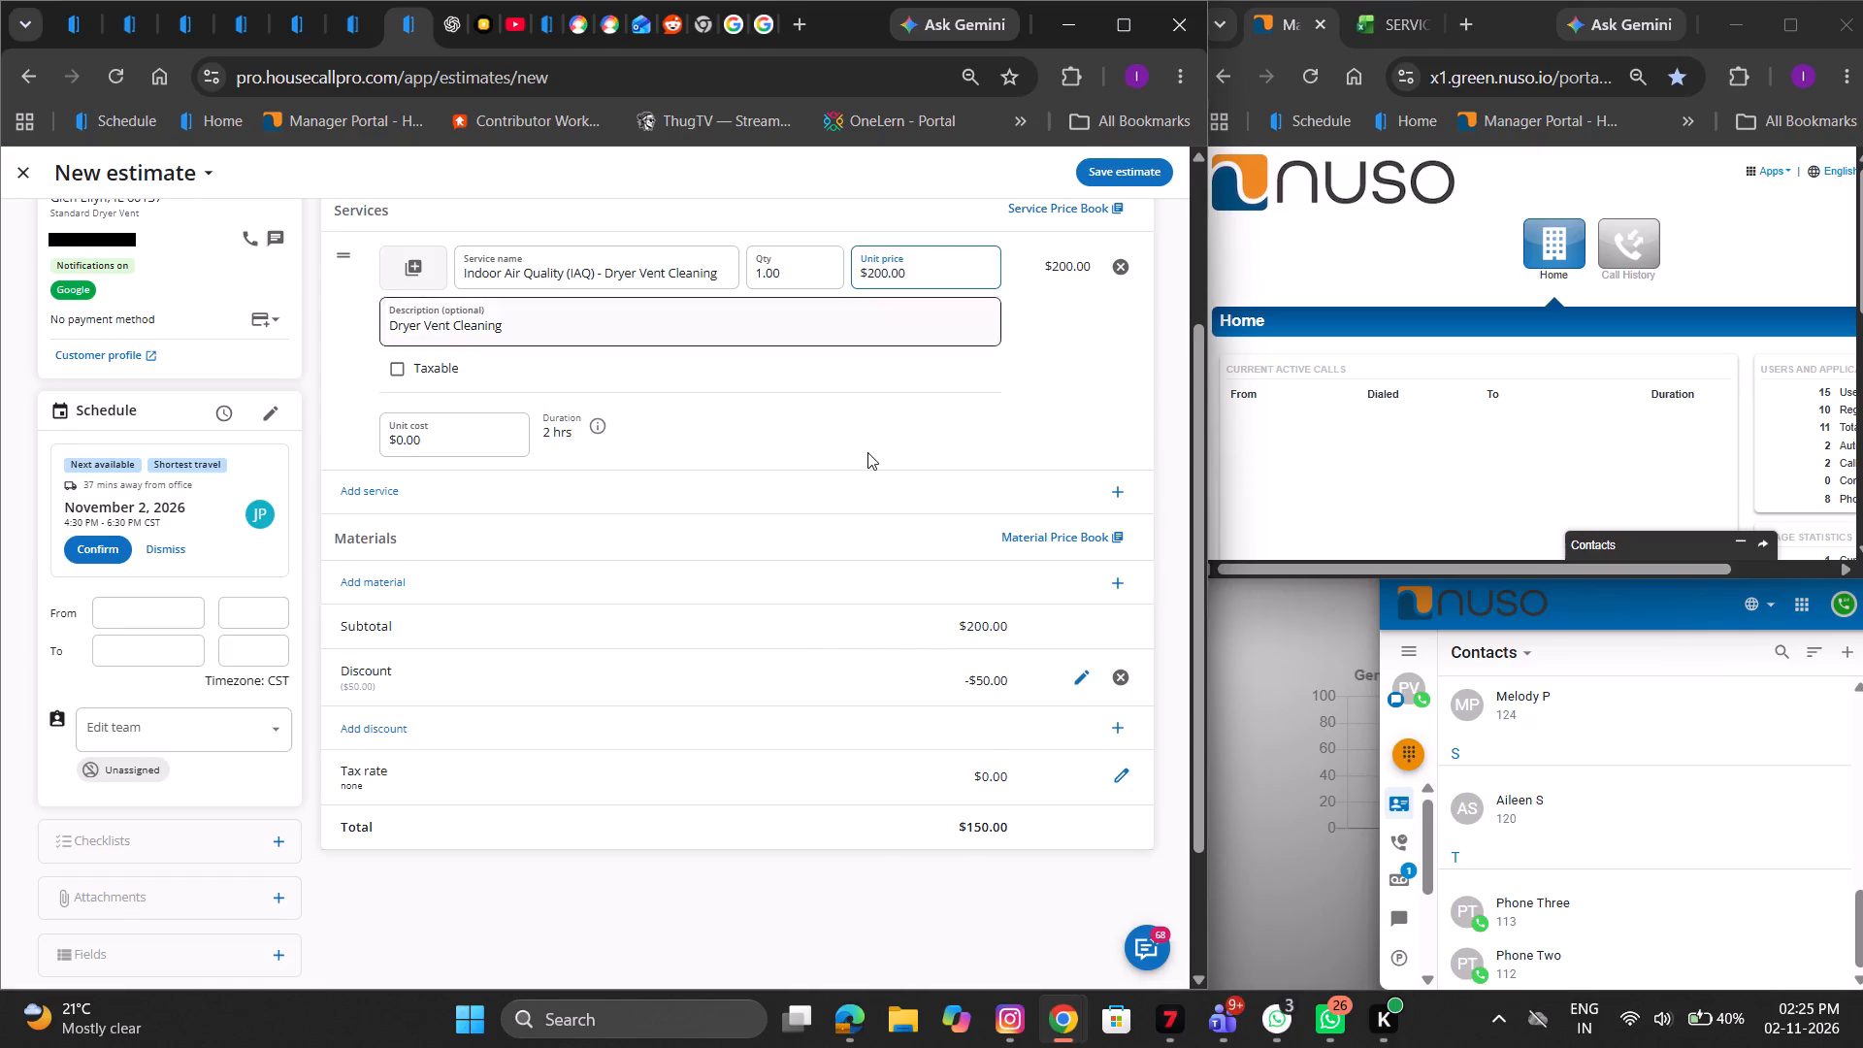
# Save the new estimate for customer Base.
pyautogui.scroll(-1, 863, 483)
pyautogui.scroll(-1, 588, 698)
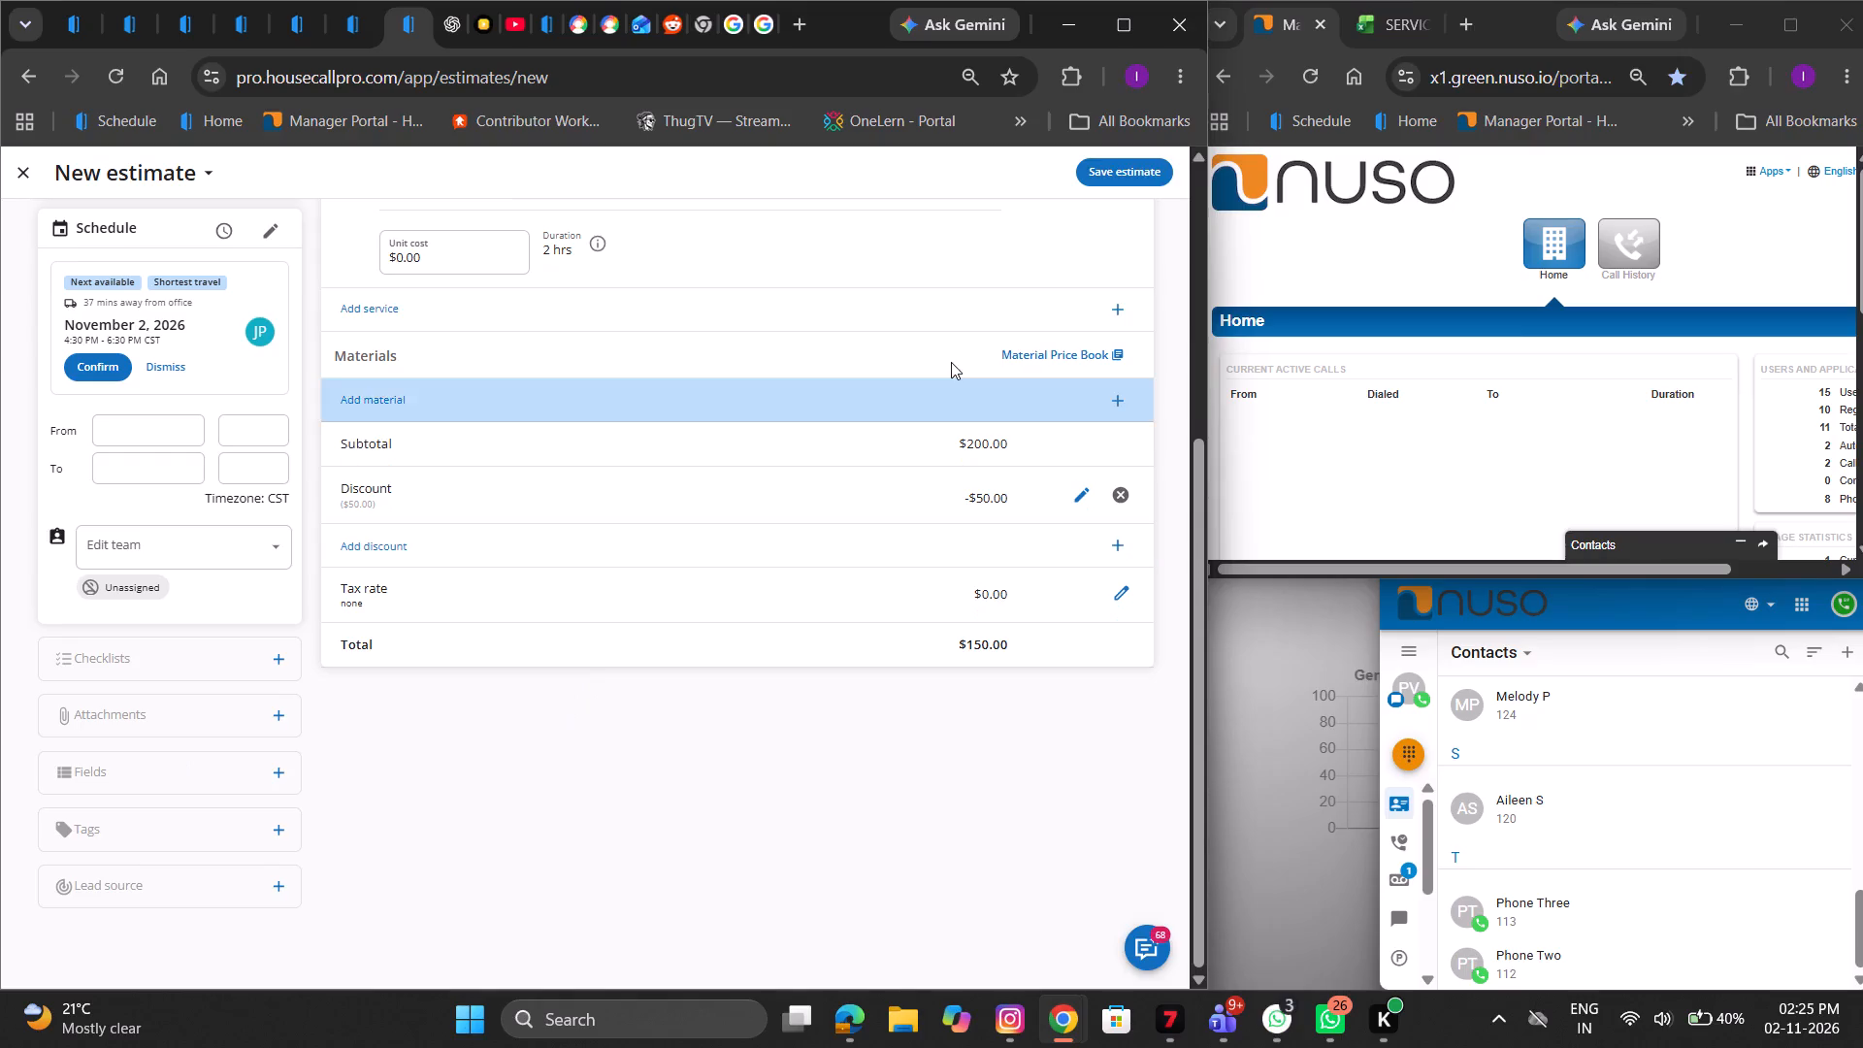
pyautogui.click(1139, 162)
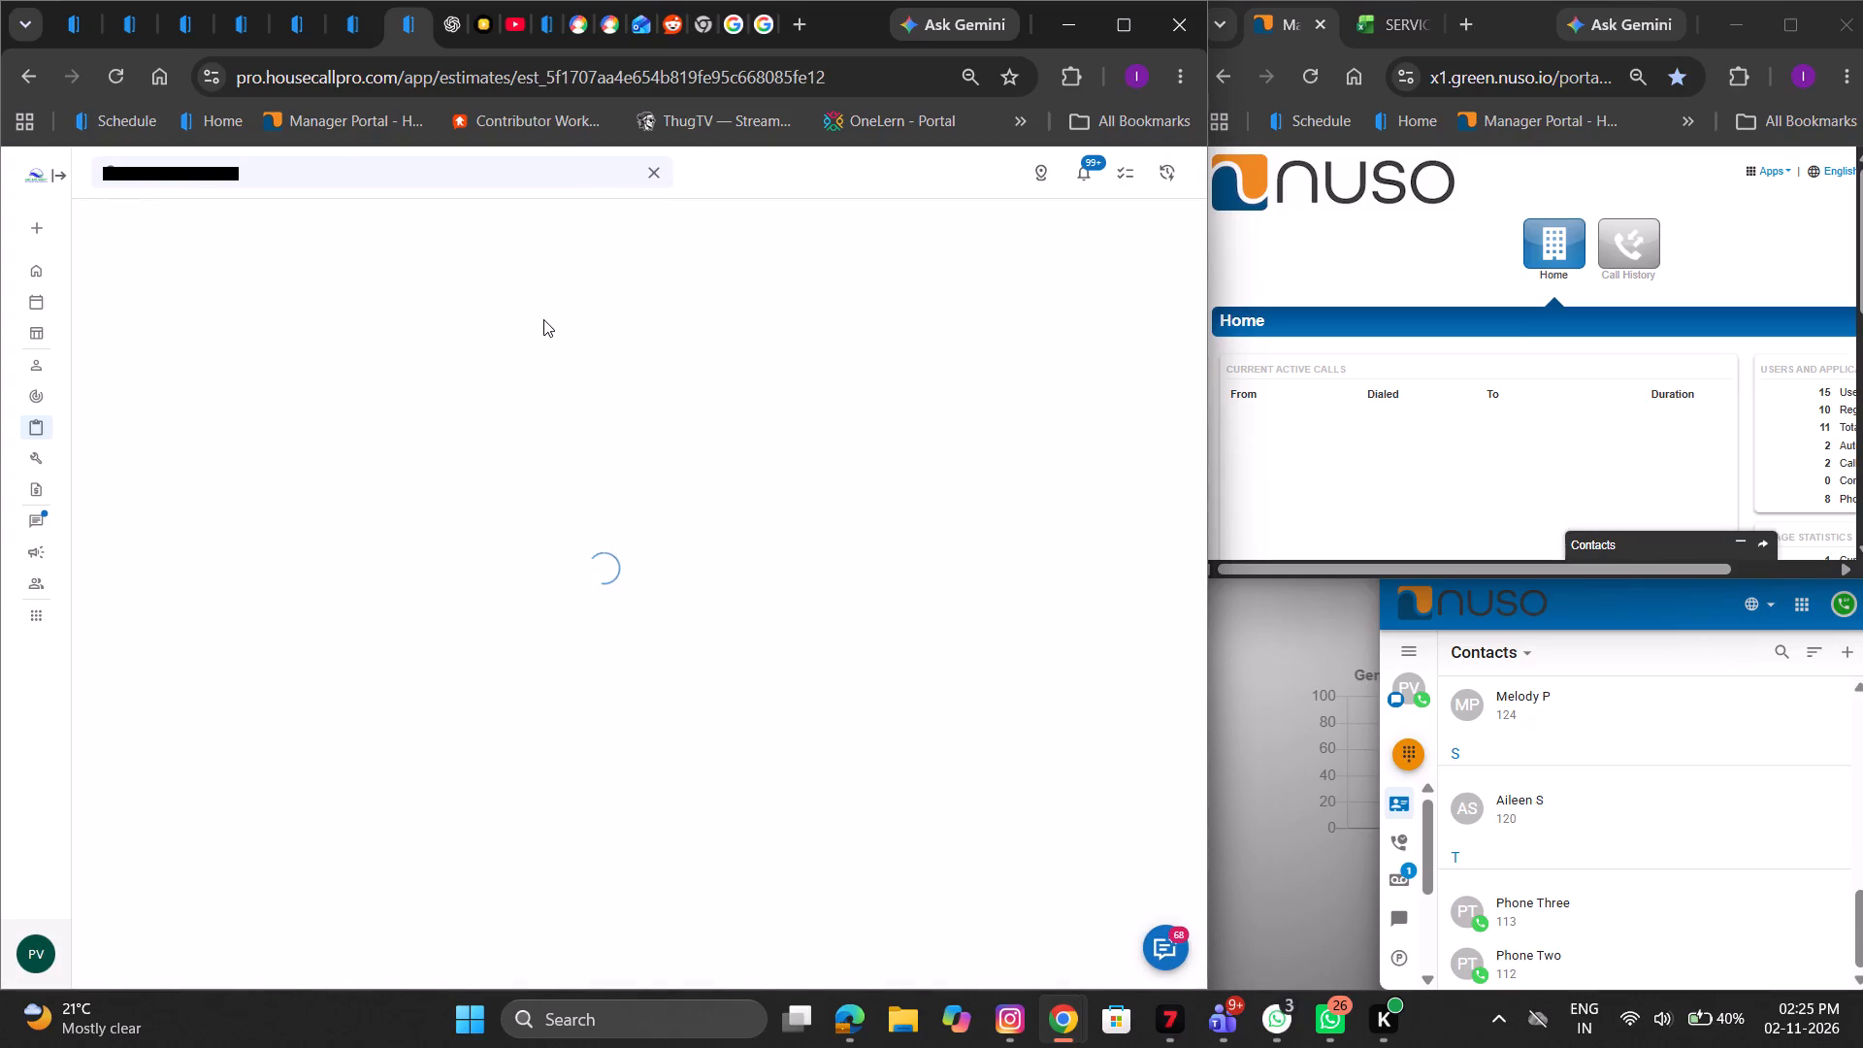
# Start a private note on the estimate: "Customer is looking for dryer vent cleaning, the dryer is on the main floor vents out from the side.".
pyautogui.scroll(-2, 288, 739)
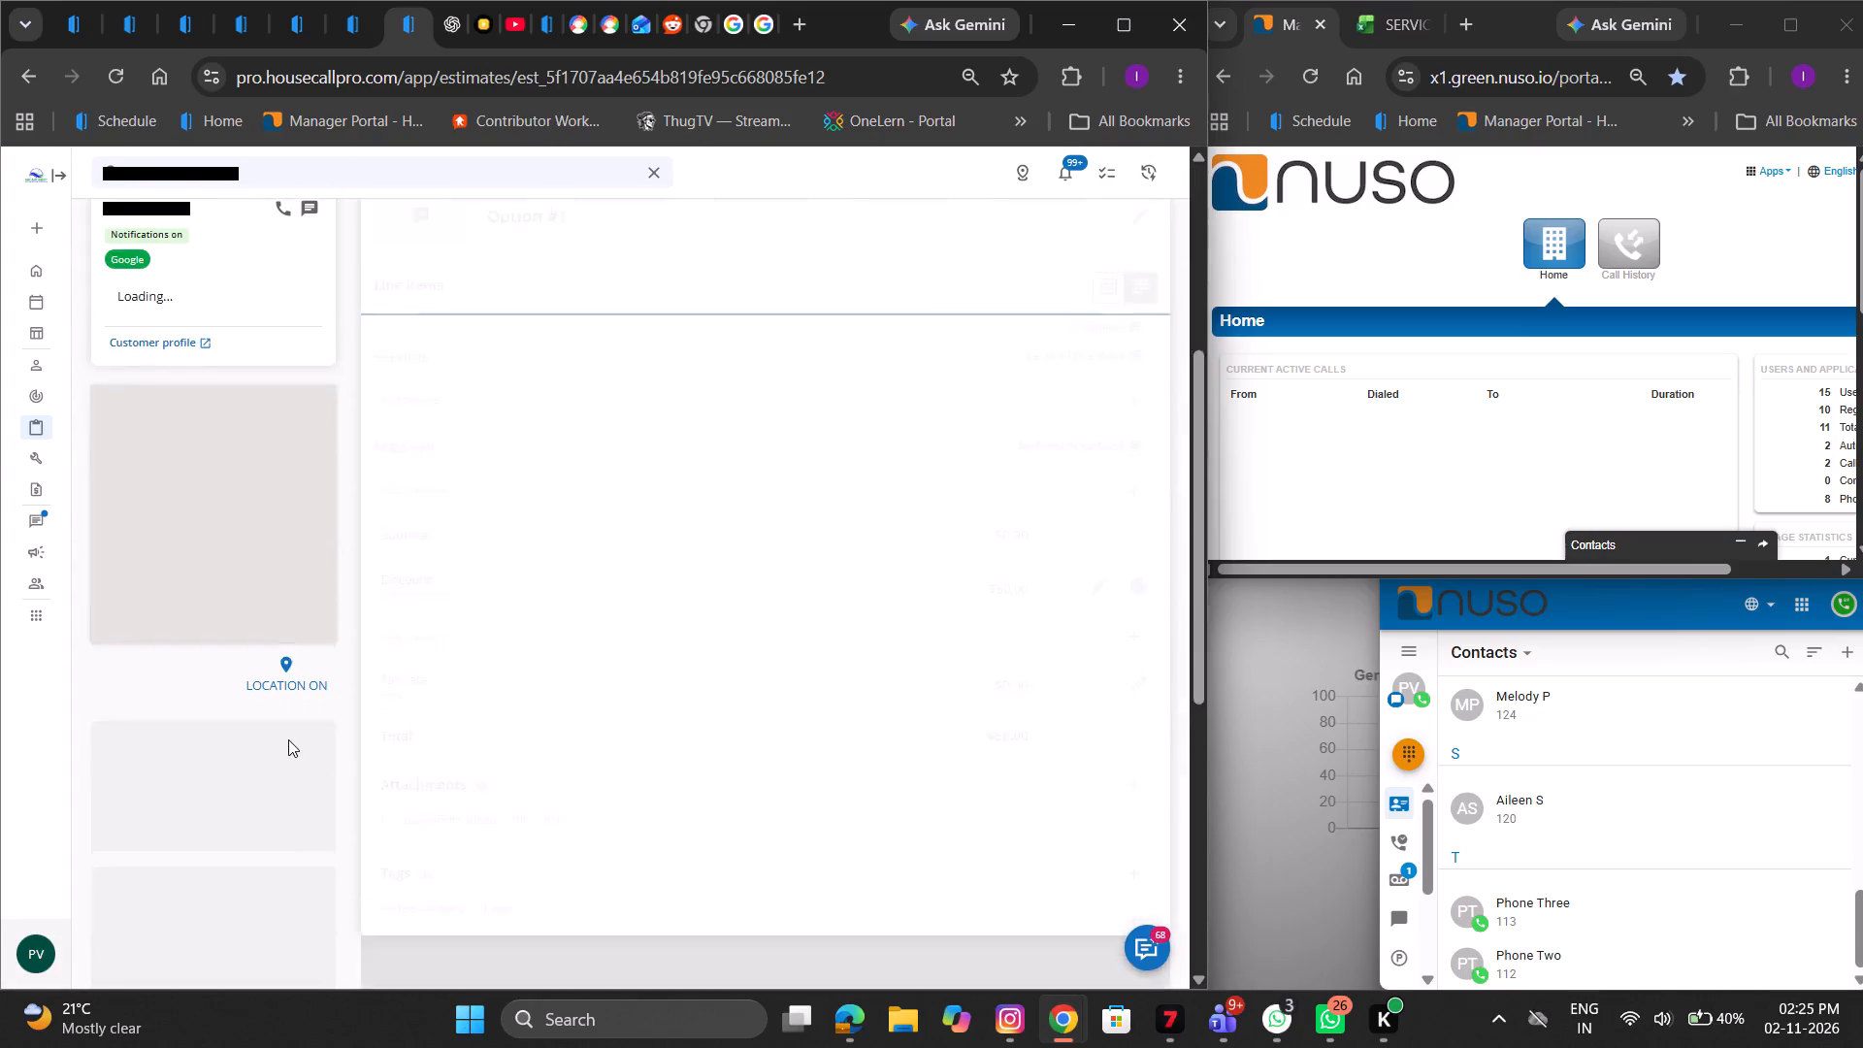
pyautogui.scroll(-3, 288, 739)
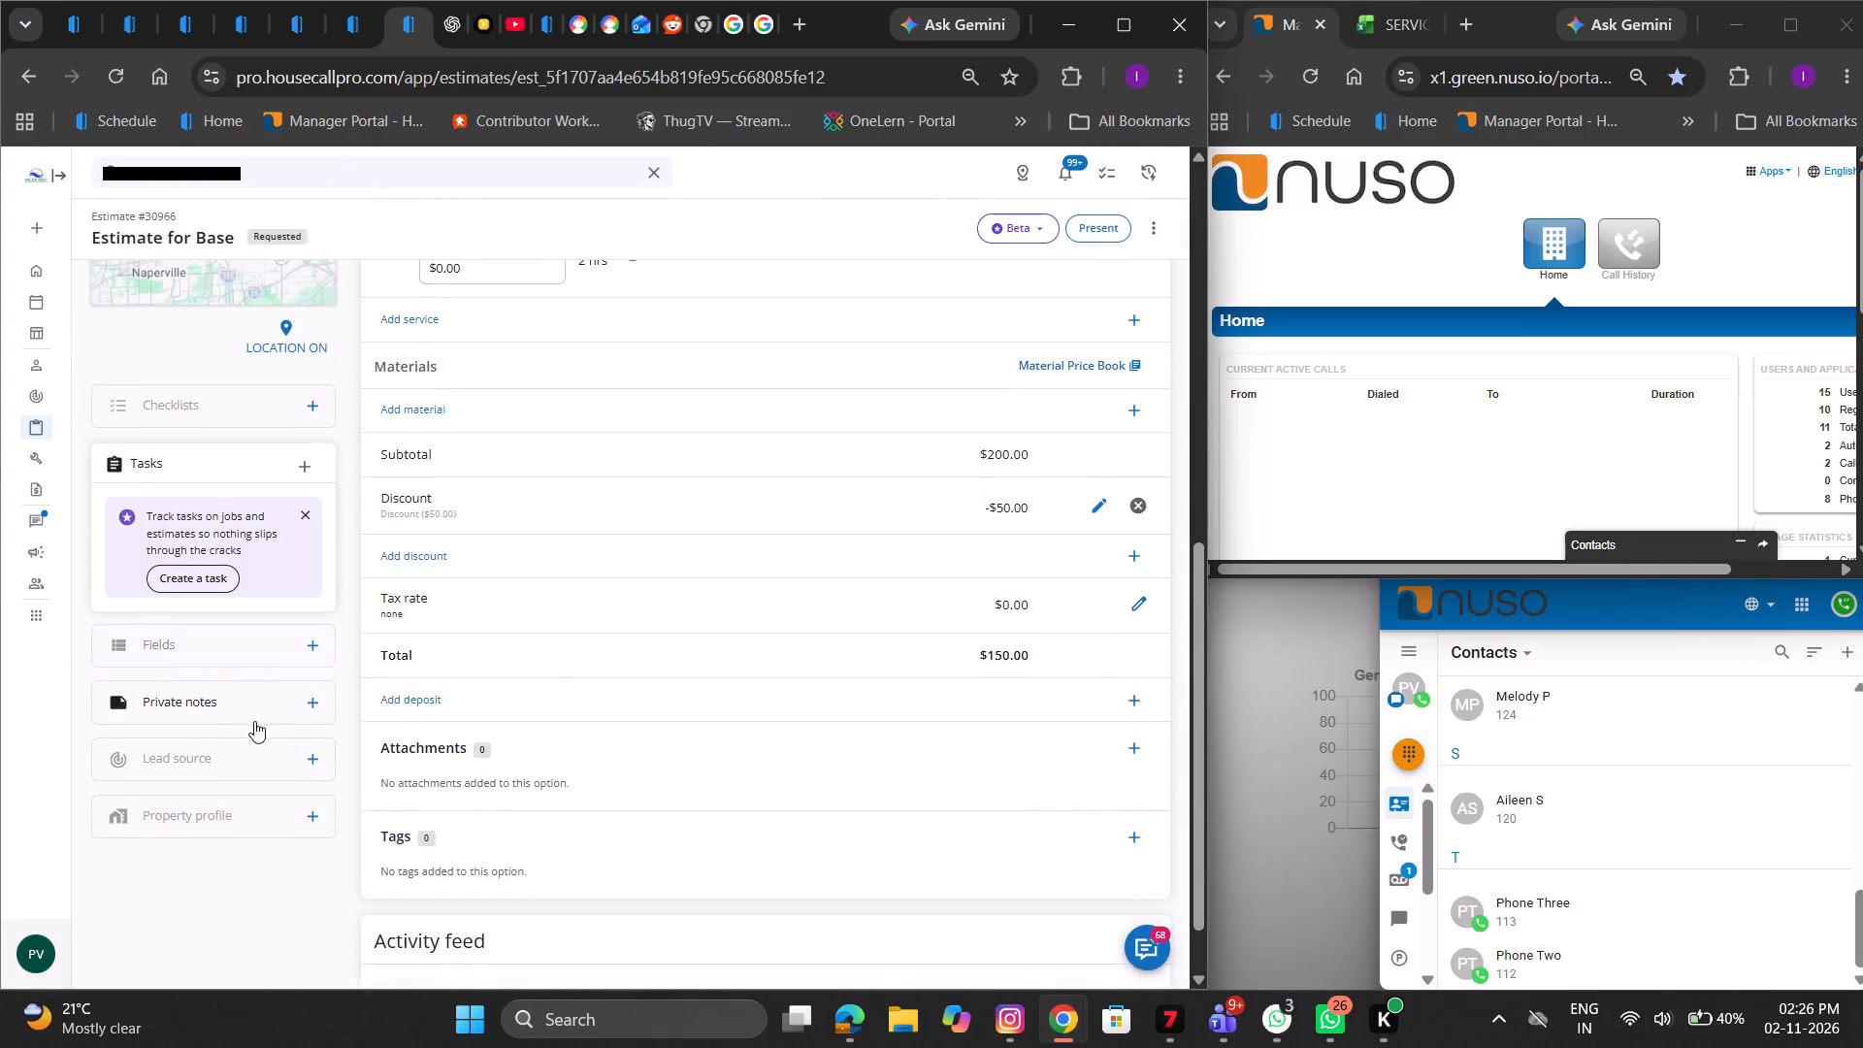
pyautogui.click(258, 711)
pyautogui.write('Customer is looking for air d')
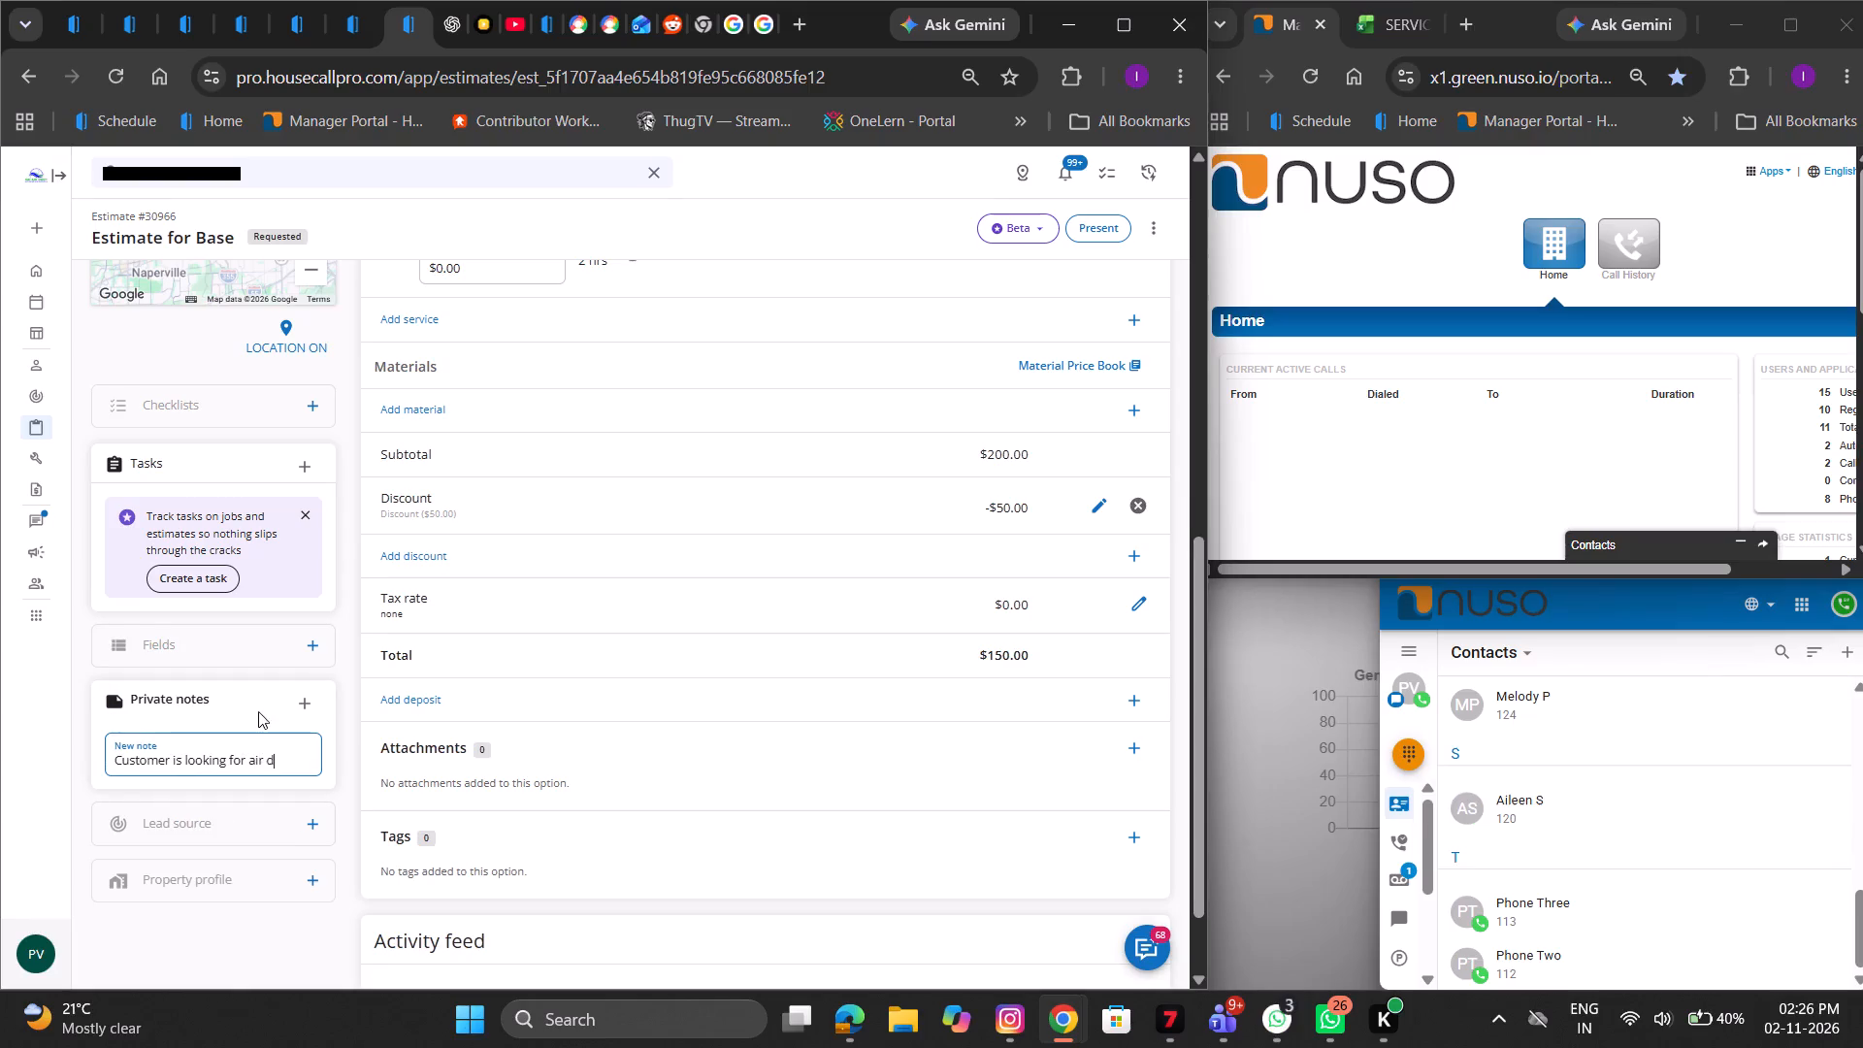
pyautogui.press('BackSpace')
pyautogui.press('BackSpace')
pyautogui.press('BackSpace')
pyautogui.press('BackSpace')
pyautogui.press('BackSpace')
pyautogui.write('dryer vent cleaning, the drye r')
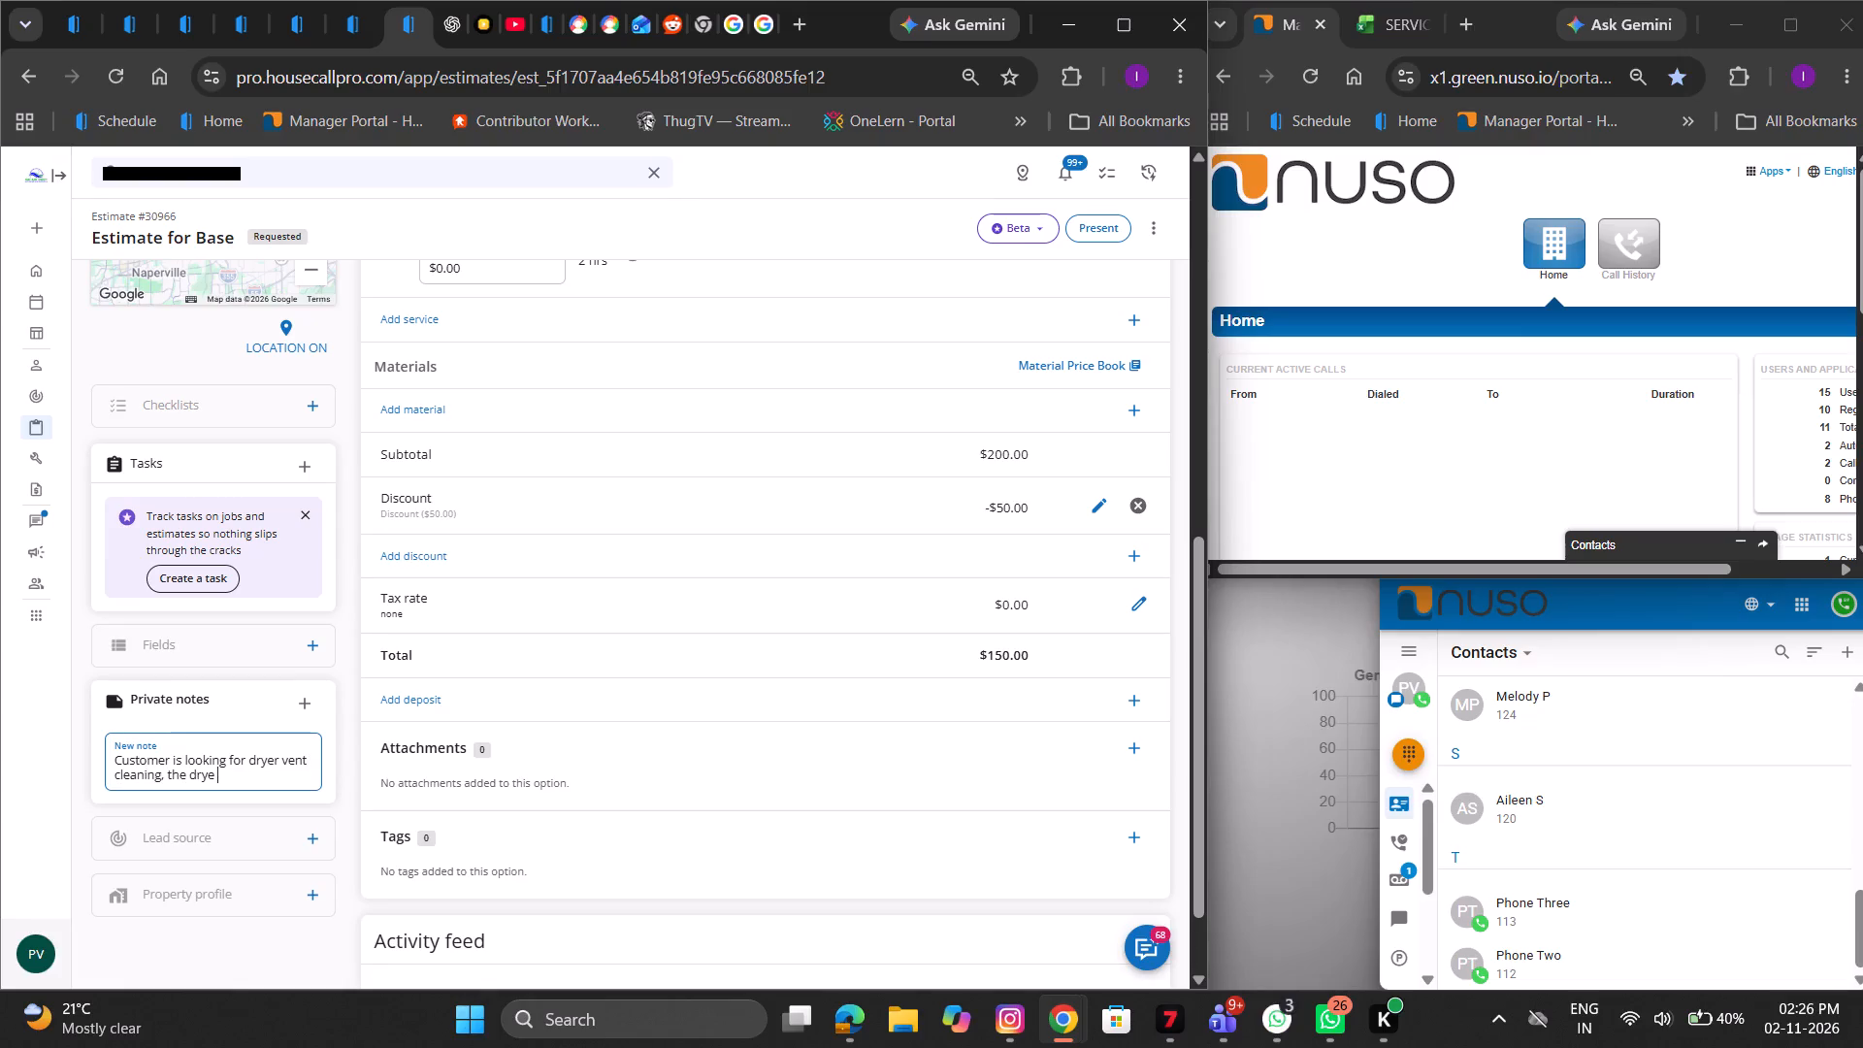
pyautogui.write('i')
pyautogui.press('BackSpace')
pyautogui.press('BackSpace')
pyautogui.press('BackSpace')
pyautogui.write('r is on the main fko')
pyautogui.press('BackSpace')
pyautogui.press('BackSpace')
pyautogui.write('loor vents out from the side. Expolka')
# Continue the private note with "Explained her about the service quoted $150 she agreed".
pyautogui.press('BackSpace')
pyautogui.press('BackSpace')
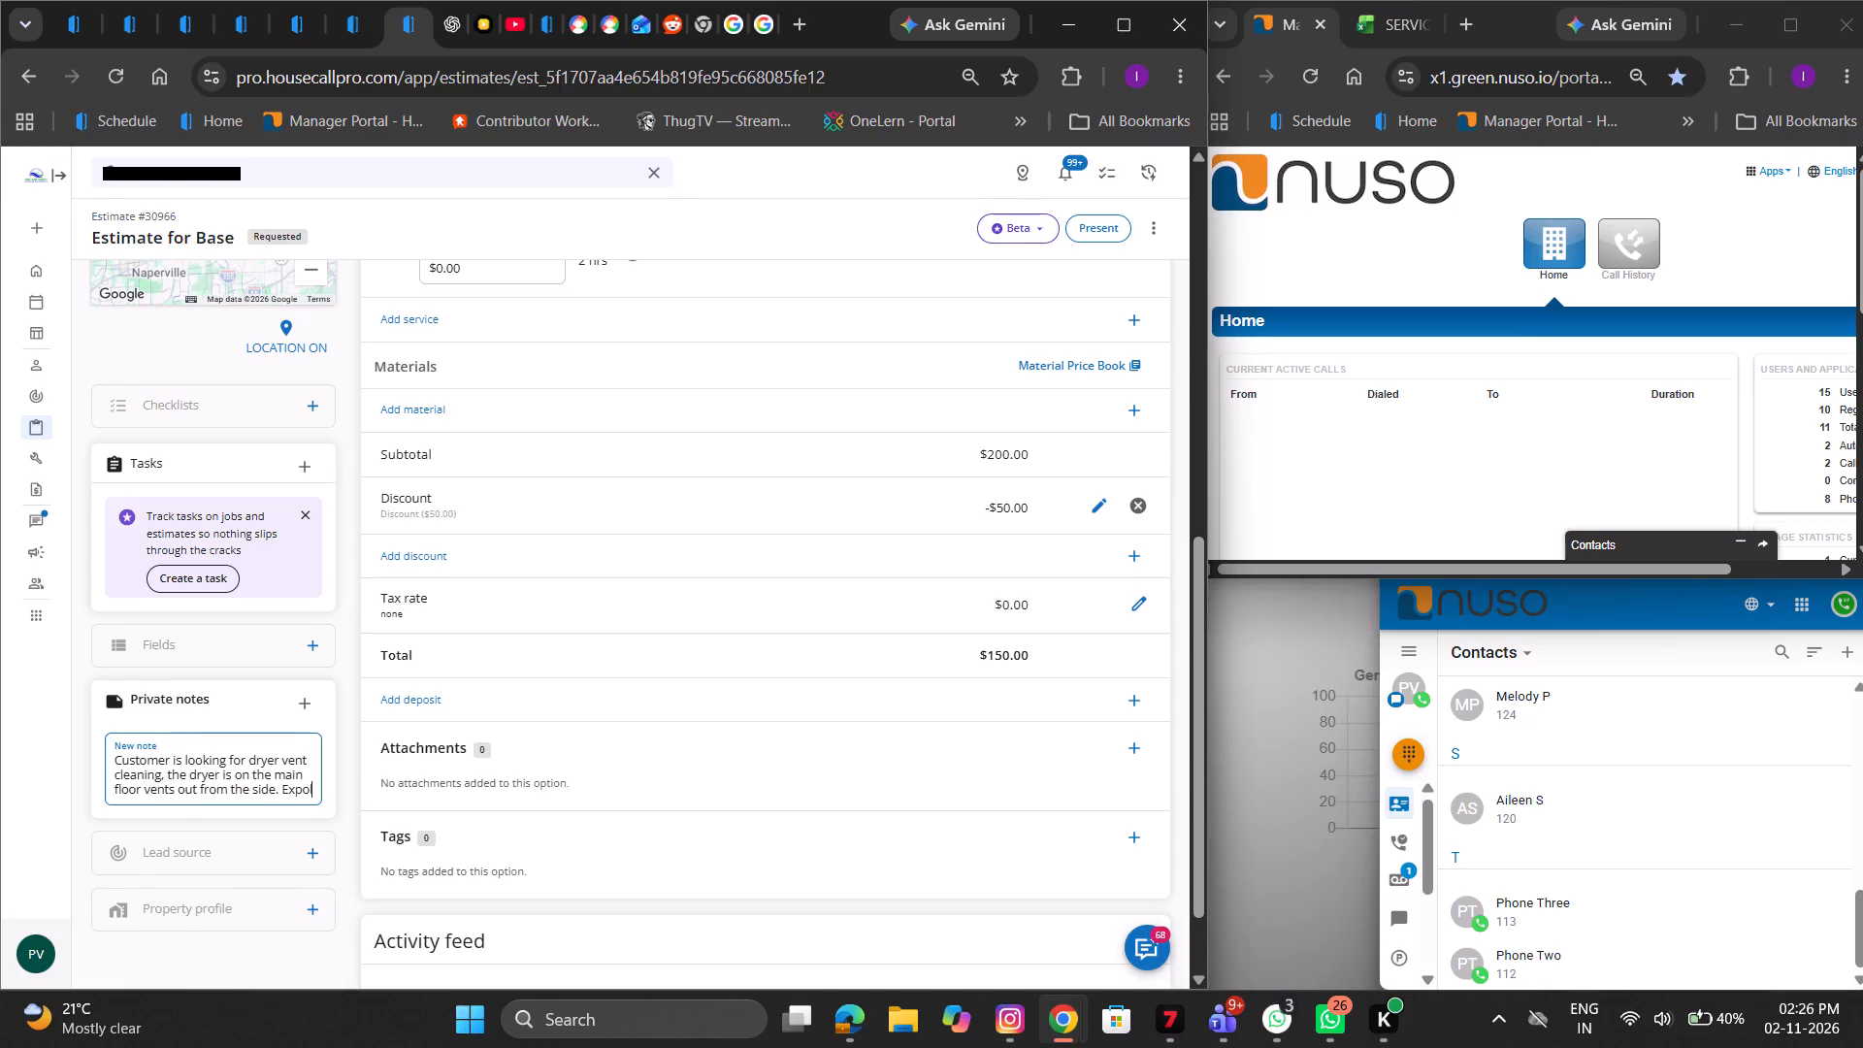
pyautogui.press('BackSpace')
pyautogui.press('BackSpace')
pyautogui.write('lanied her')
pyautogui.press('space')
pyautogui.press('BackSpace')
pyautogui.press('BackSpace')
pyautogui.press('BackSpace')
pyautogui.press('BackSpace')
pyautogui.press('BackSpace')
pyautogui.press('BackSpace')
pyautogui.press('BackSpace')
pyautogui.press('BackSpace')
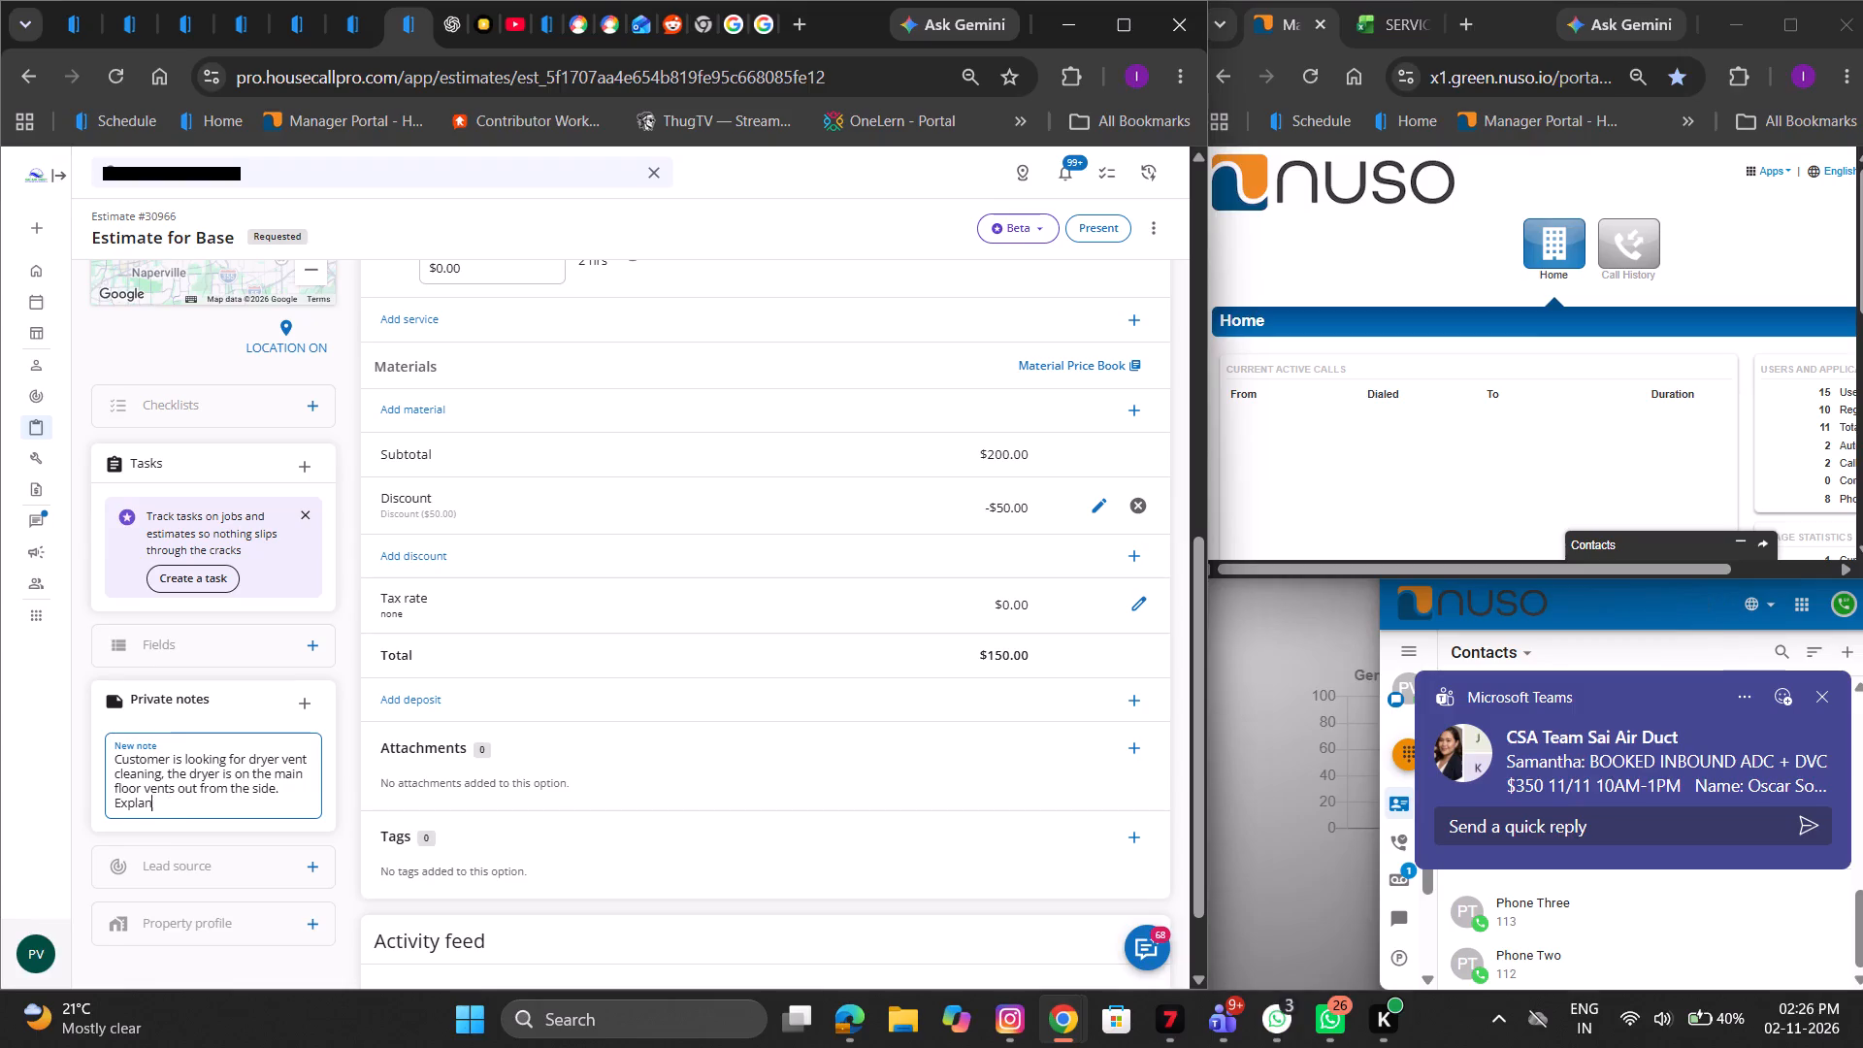
pyautogui.press('BackSpace')
pyautogui.write('ined her about theservice')
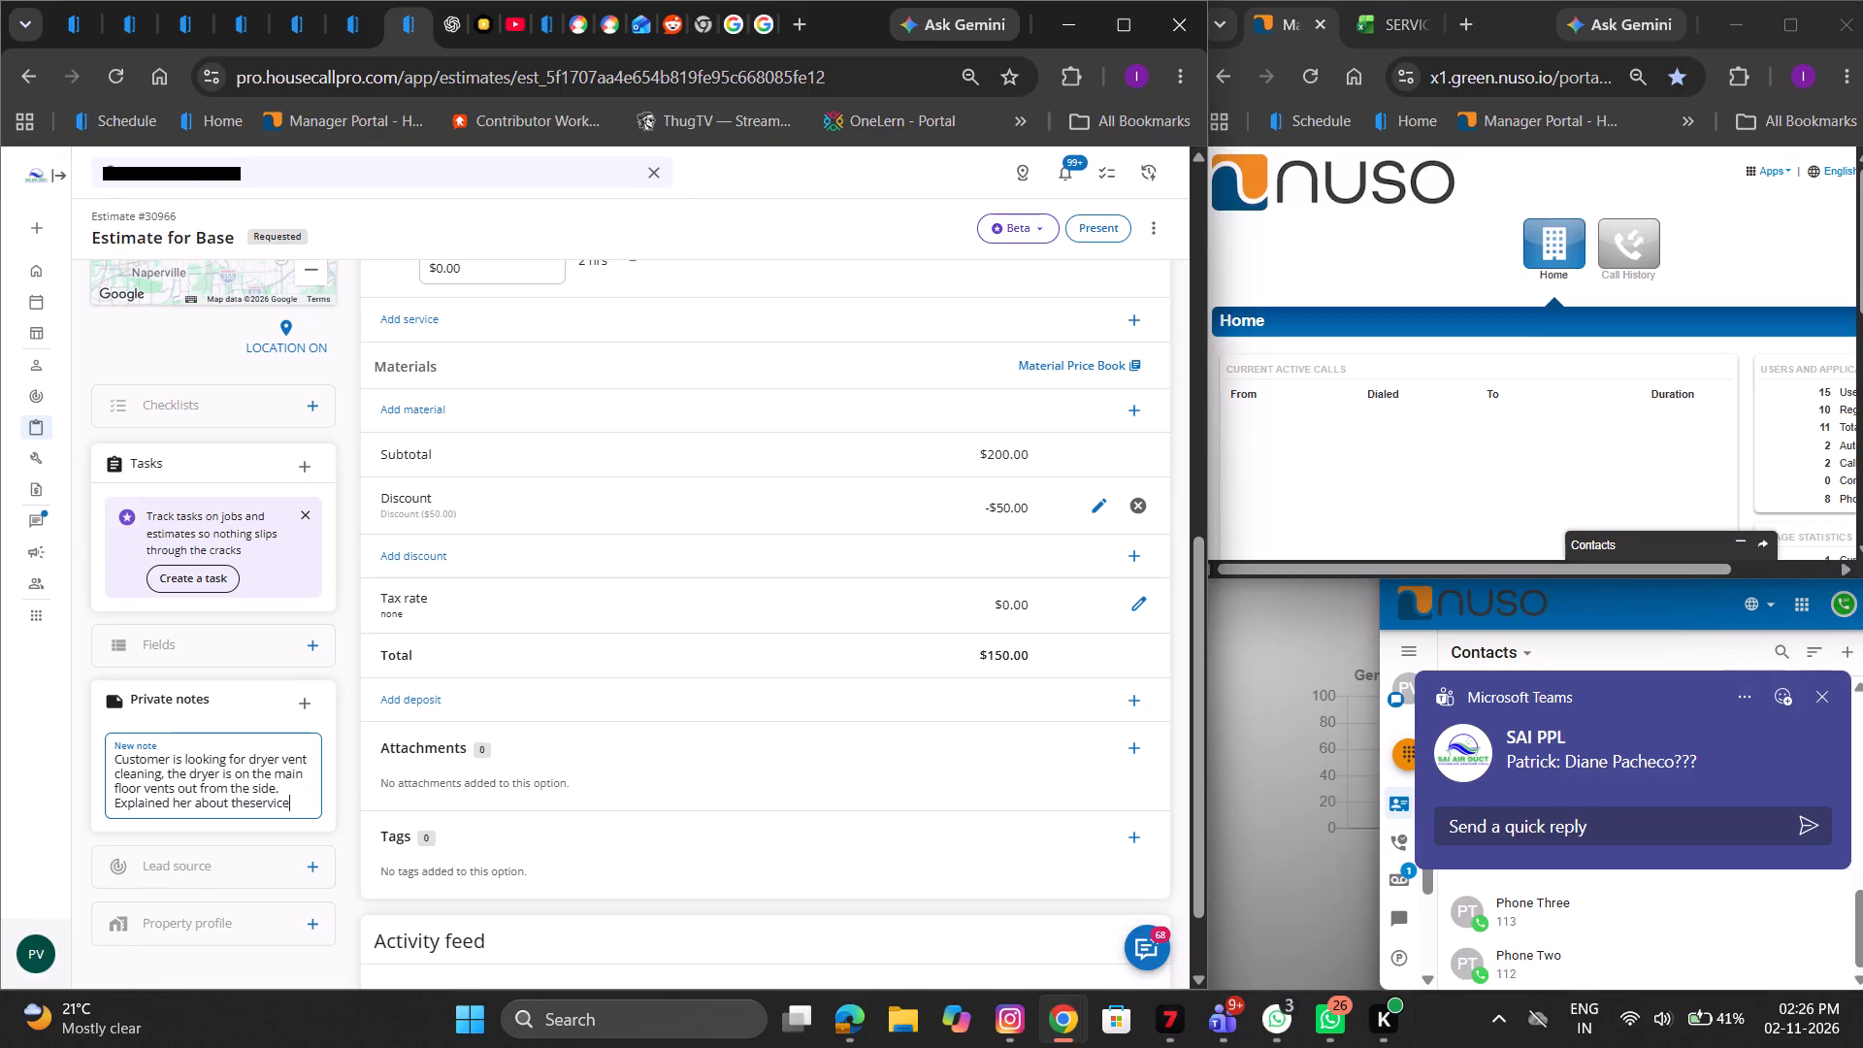
pyautogui.press('space')
pyautogui.press('BackSpace')
pyautogui.press('BackSpace')
pyautogui.press('BackSpace')
pyautogui.press('BackSpace')
pyautogui.press('BackSpace')
pyautogui.press('BackSpace')
pyautogui.press('BackSpace')
pyautogui.press('space')
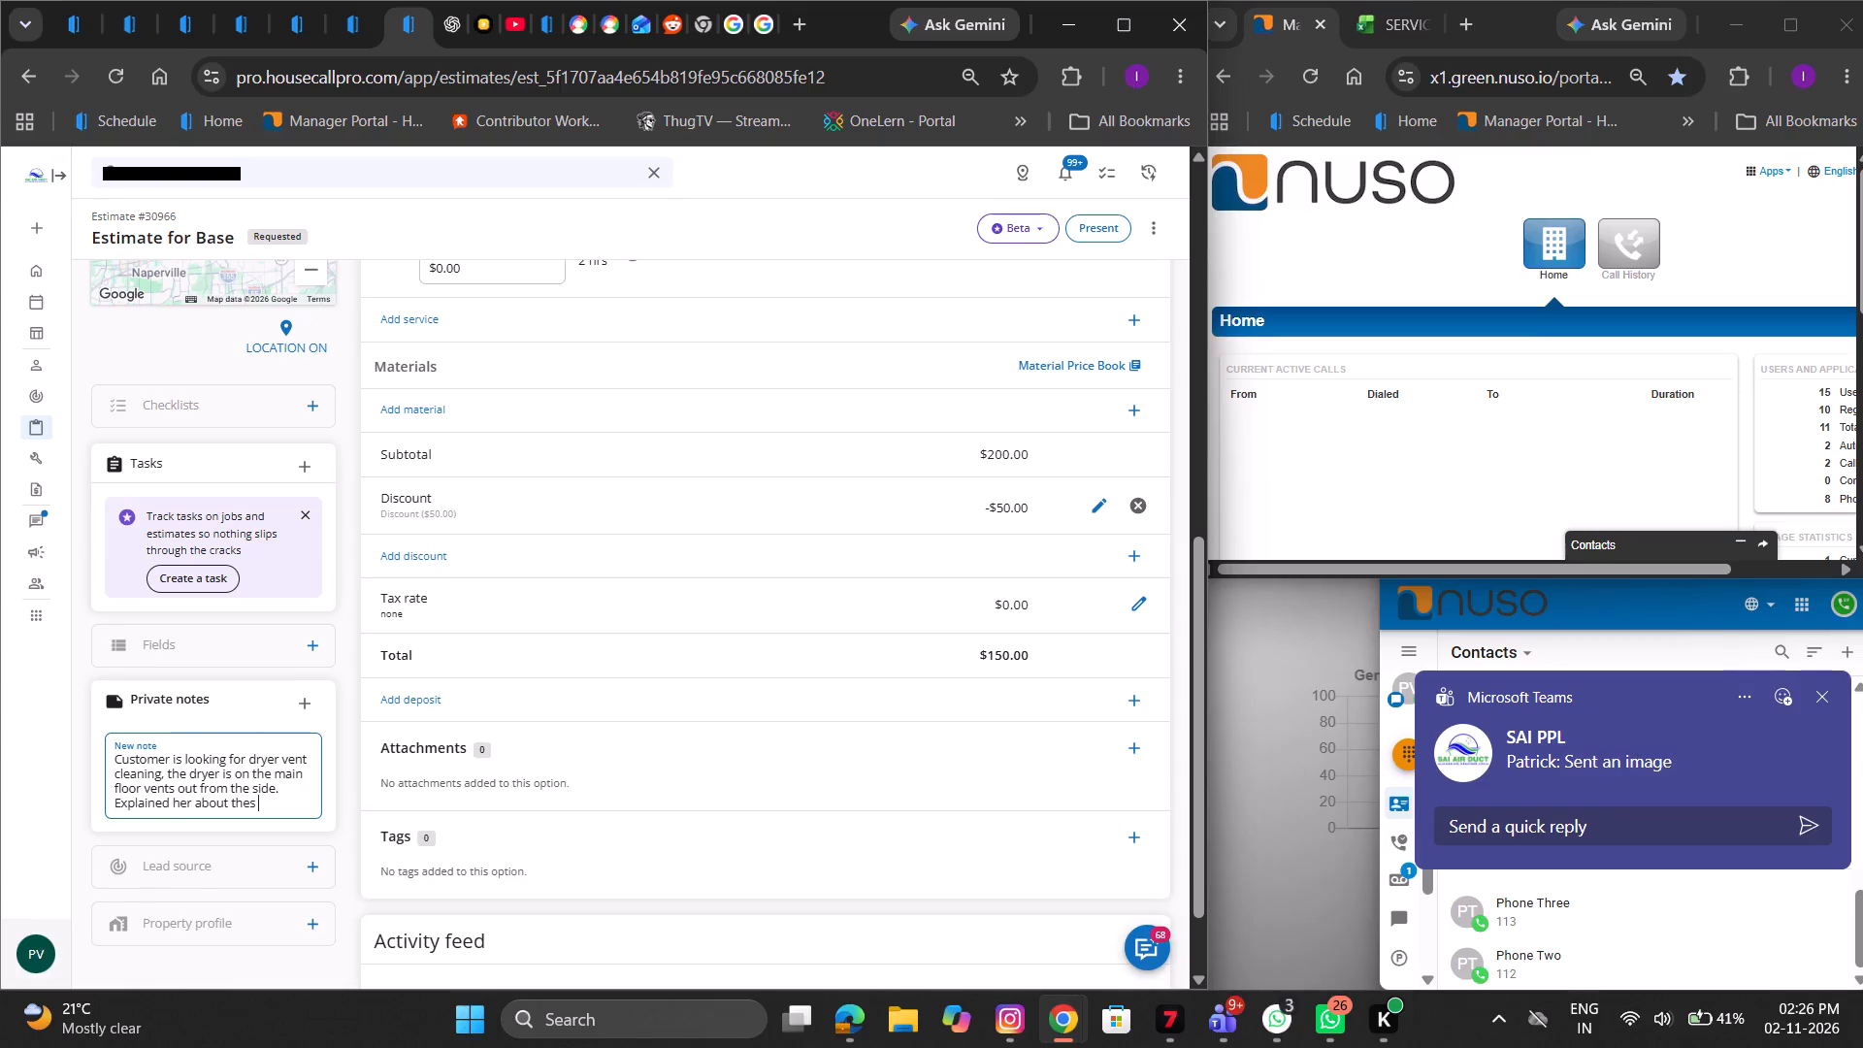
pyautogui.press('BackSpace')
pyautogui.press('BackSpace')
pyautogui.press('space')
pyautogui.write('seric')
pyautogui.press('BackSpace')
pyautogui.write('ce')
pyautogui.press('BackSpace')
pyautogui.press('BackSpace')
pyautogui.press('BackSpace')
pyautogui.press('v')
pyautogui.press('BackSpace')
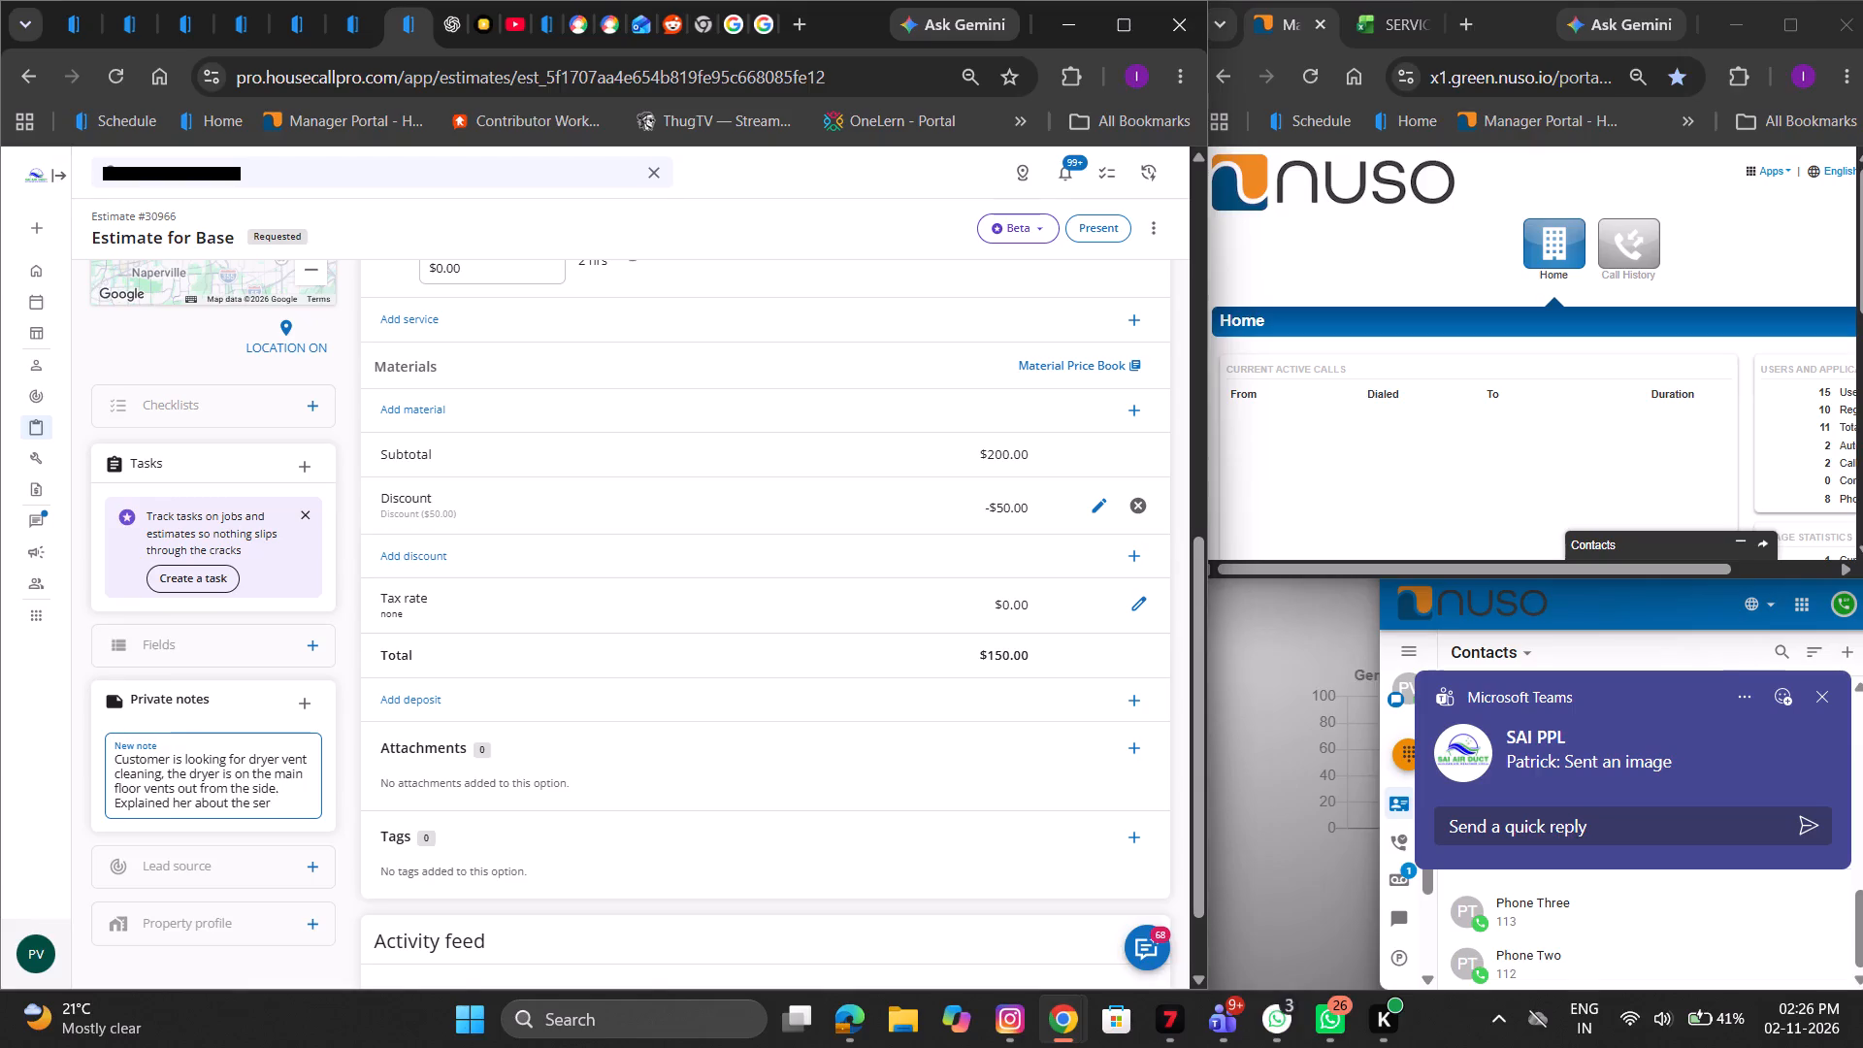
pyautogui.write('vice')
pyautogui.press('space')
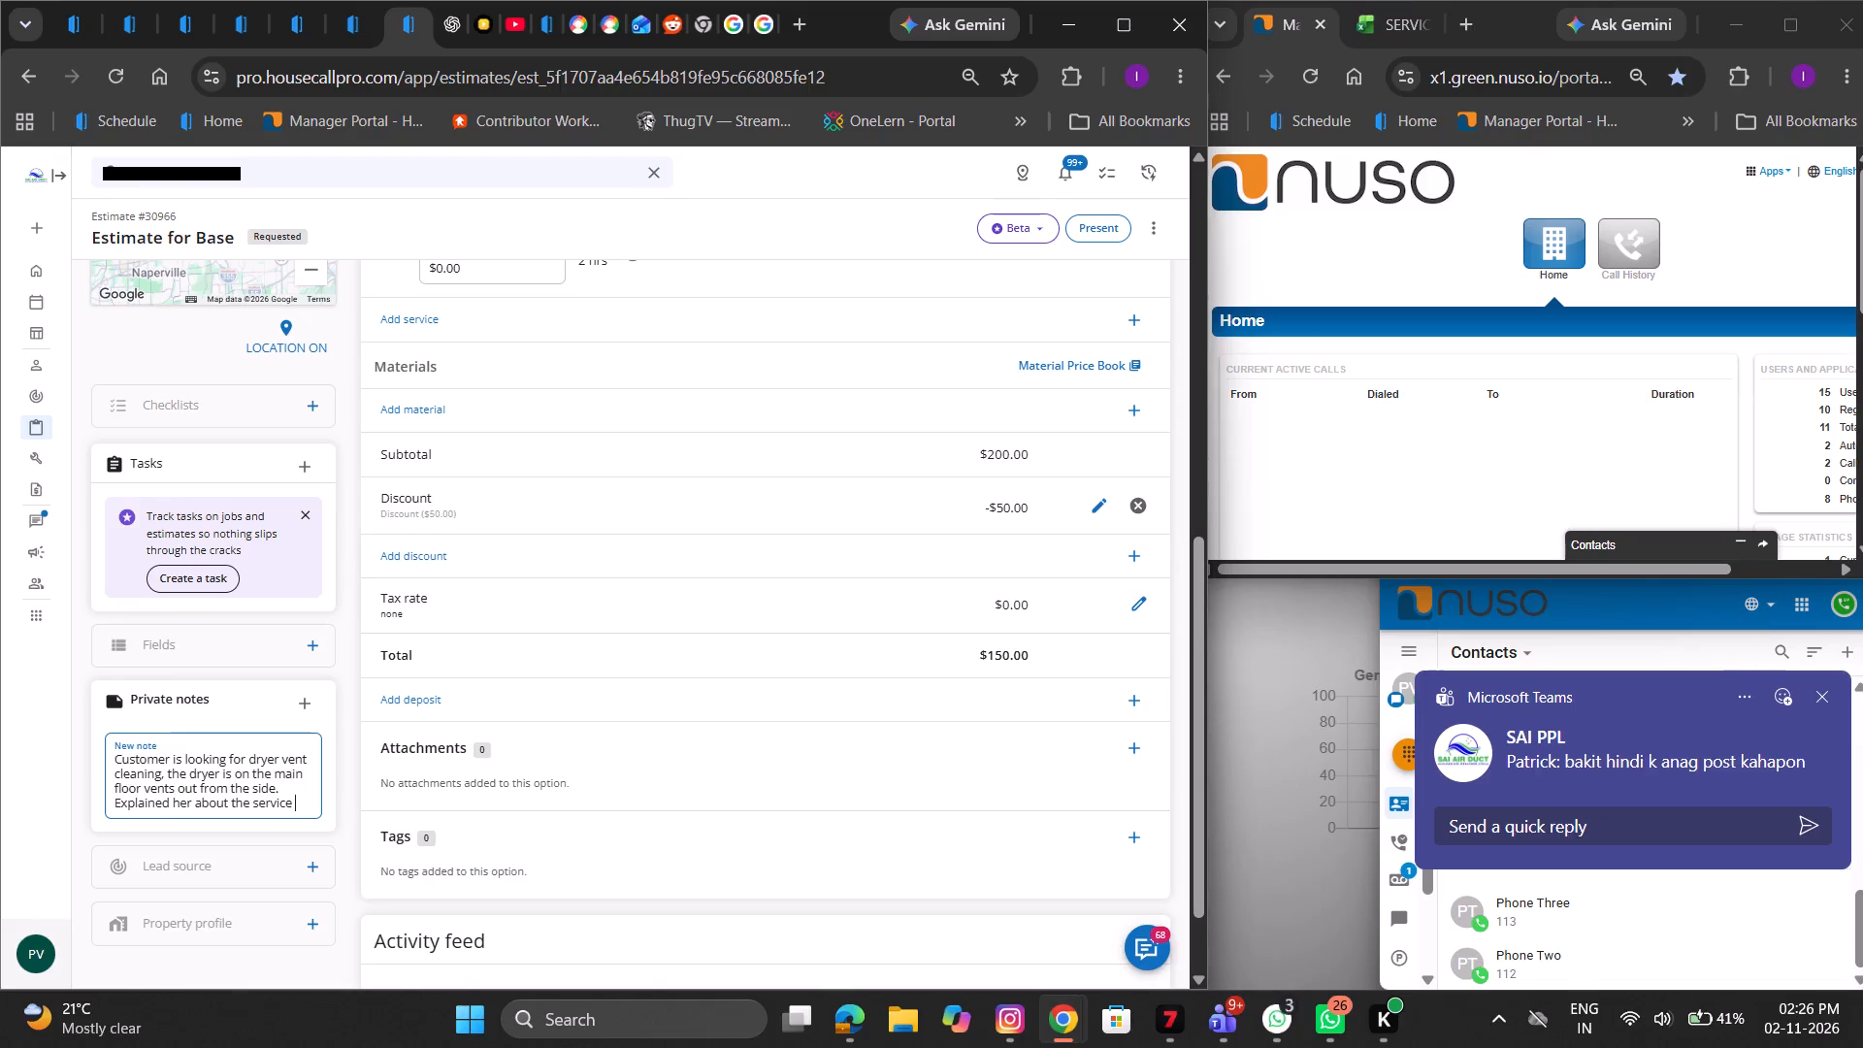
pyautogui.write('quoted $150 she agreed')
pyautogui.press('space')
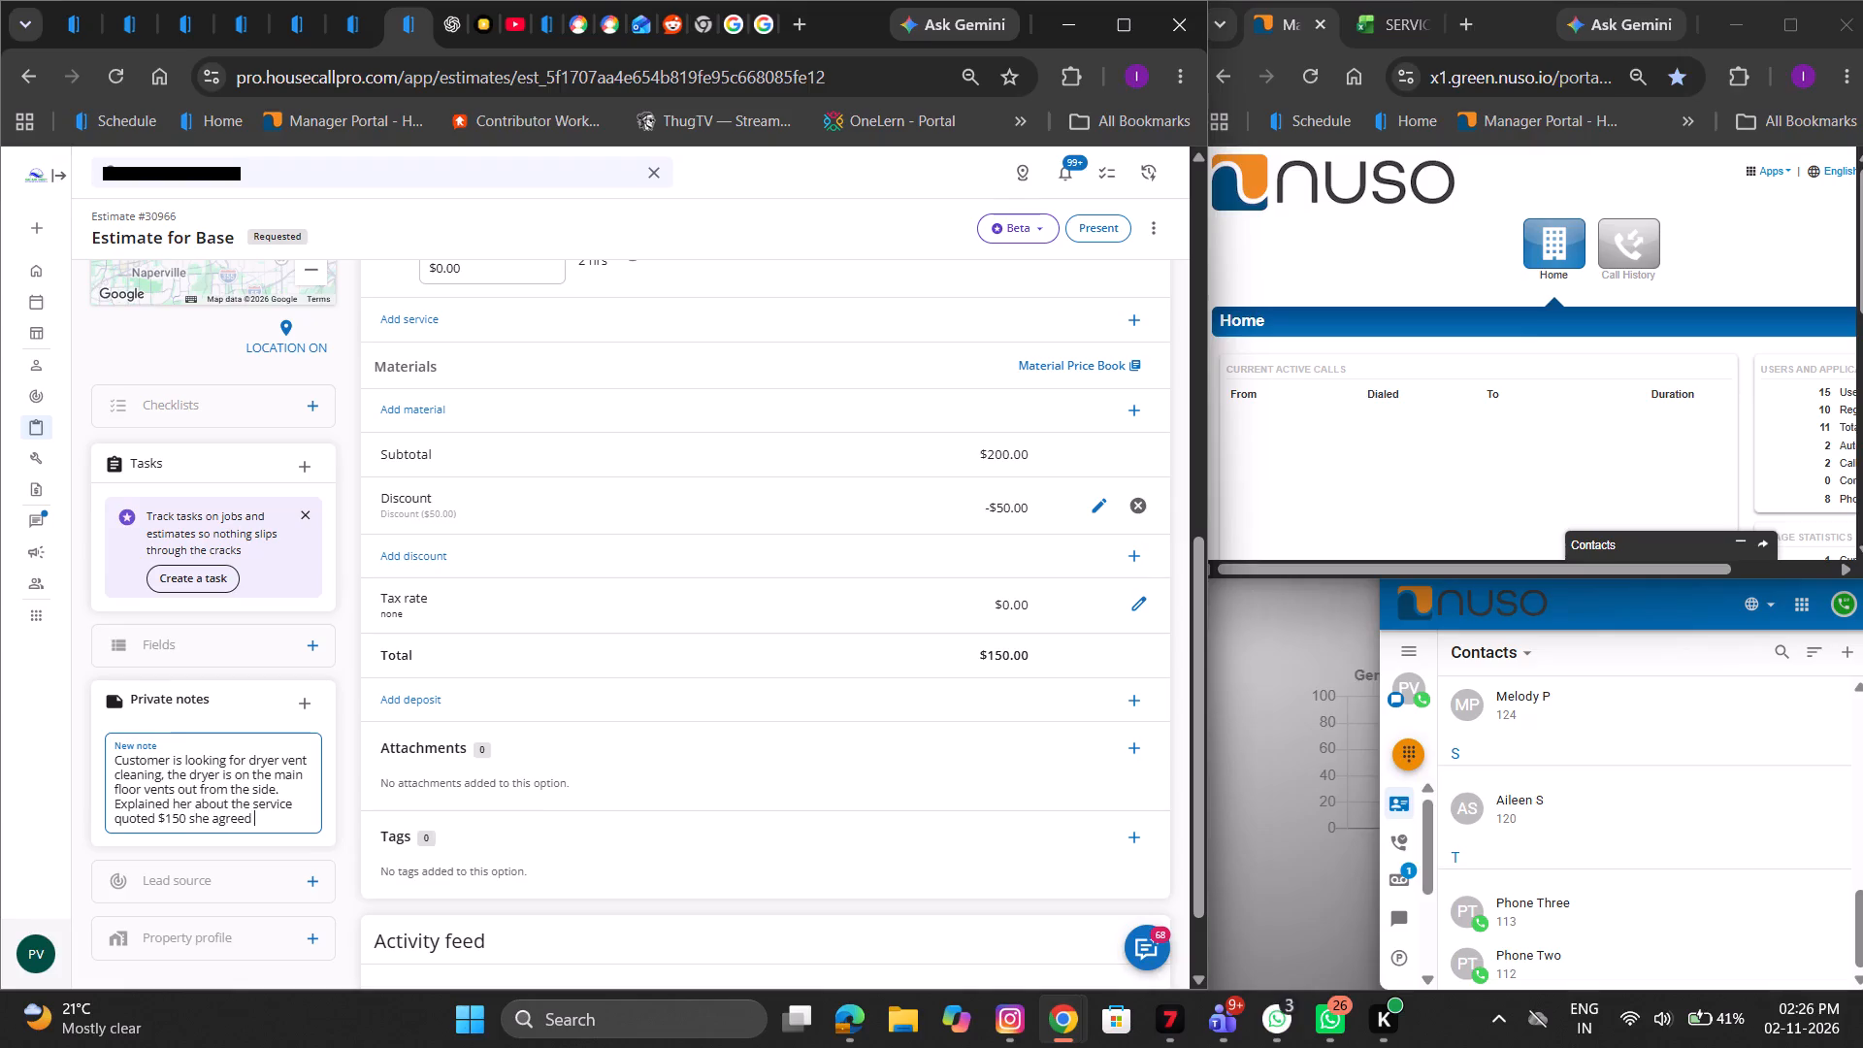
# Continue the private note with ". But she is looking for a sooner date as her dryer vent is blocked".
pyautogui.press('BackSpace')
pyautogui.write('. But she is looking for a sooner date and')
pyautogui.press('BackSpace')
pyautogui.press('BackSpace')
pyautogui.write('s her dryer ve')
pyautogui.press('BackSpace')
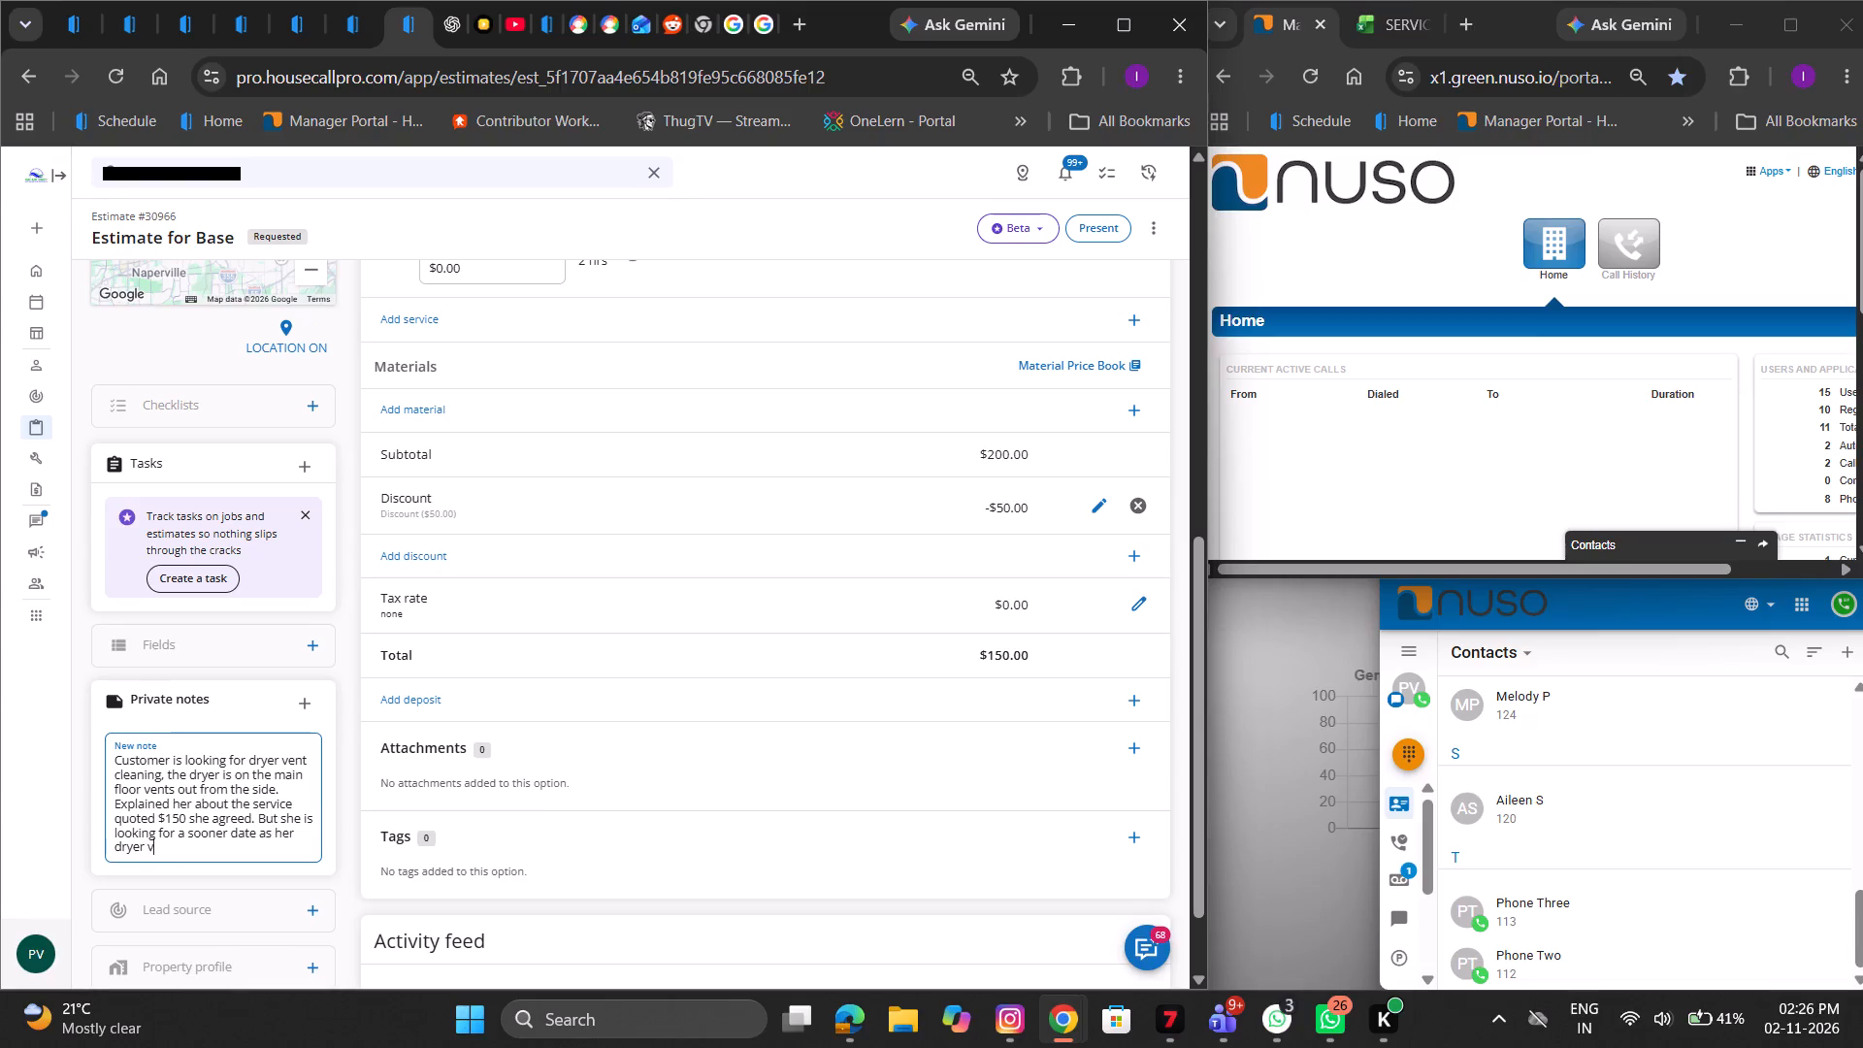
pyautogui.write('ent is blocked but she')
pyautogui.press('BackSpace')
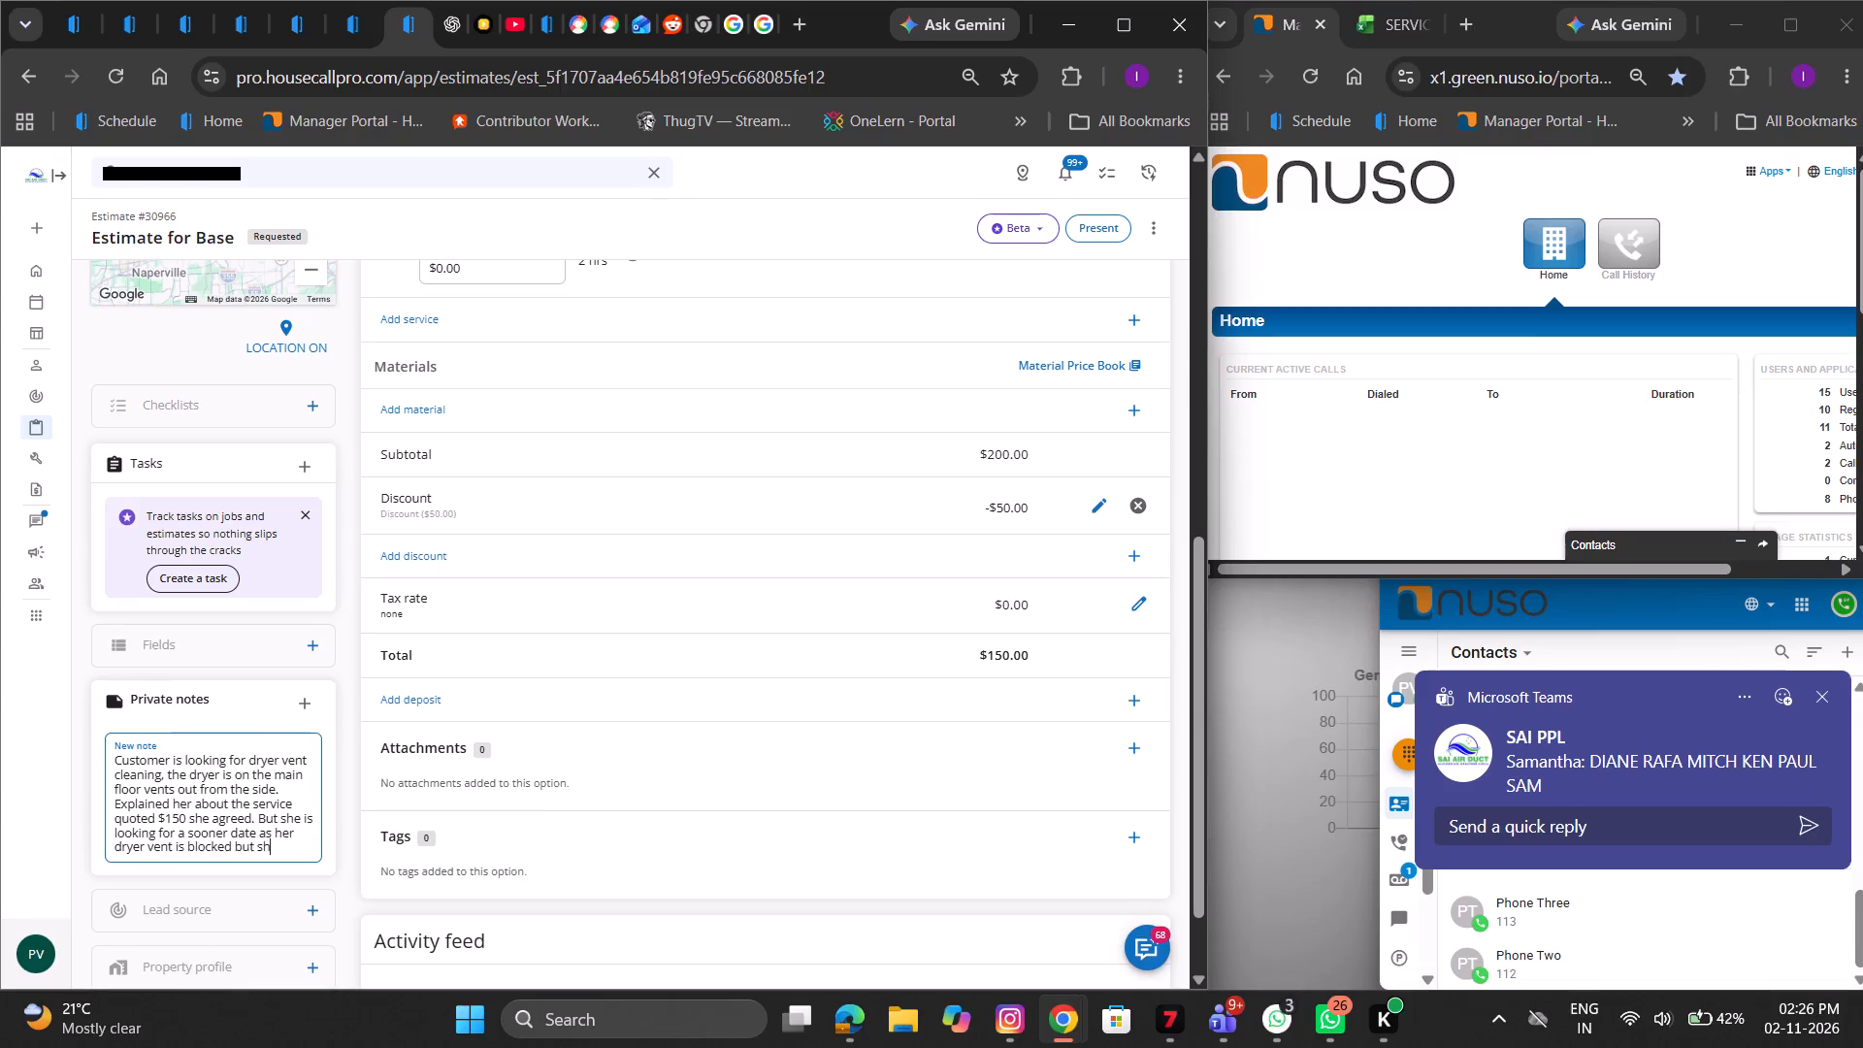
pyautogui.press('BackSpace')
pyautogui.press('BackSpace')
pyautogui.press('BackSpace')
pyautogui.press('BackSpace')
pyautogui.press('BackSpace')
pyautogui.press('BackSpace')
pyautogui.press('BackSpace')
# Finish the private note's text with "she said she will look for someone else than. non booked".
pyautogui.write('she said she')
pyautogui.press('space')
pyautogui.press('BackSpace')
pyautogui.press('BackSpace')
pyautogui.press('BackSpace')
pyautogui.press('BackSpace')
pyautogui.press('BackSpace')
pyautogui.press('BackSpace')
pyautogui.press('BackSpace')
pyautogui.press('BackSpace')
pyautogui.press('BackSpace')
pyautogui.press('BackSpace')
pyautogui.press('BackSpace')
pyautogui.press('BackSpace')
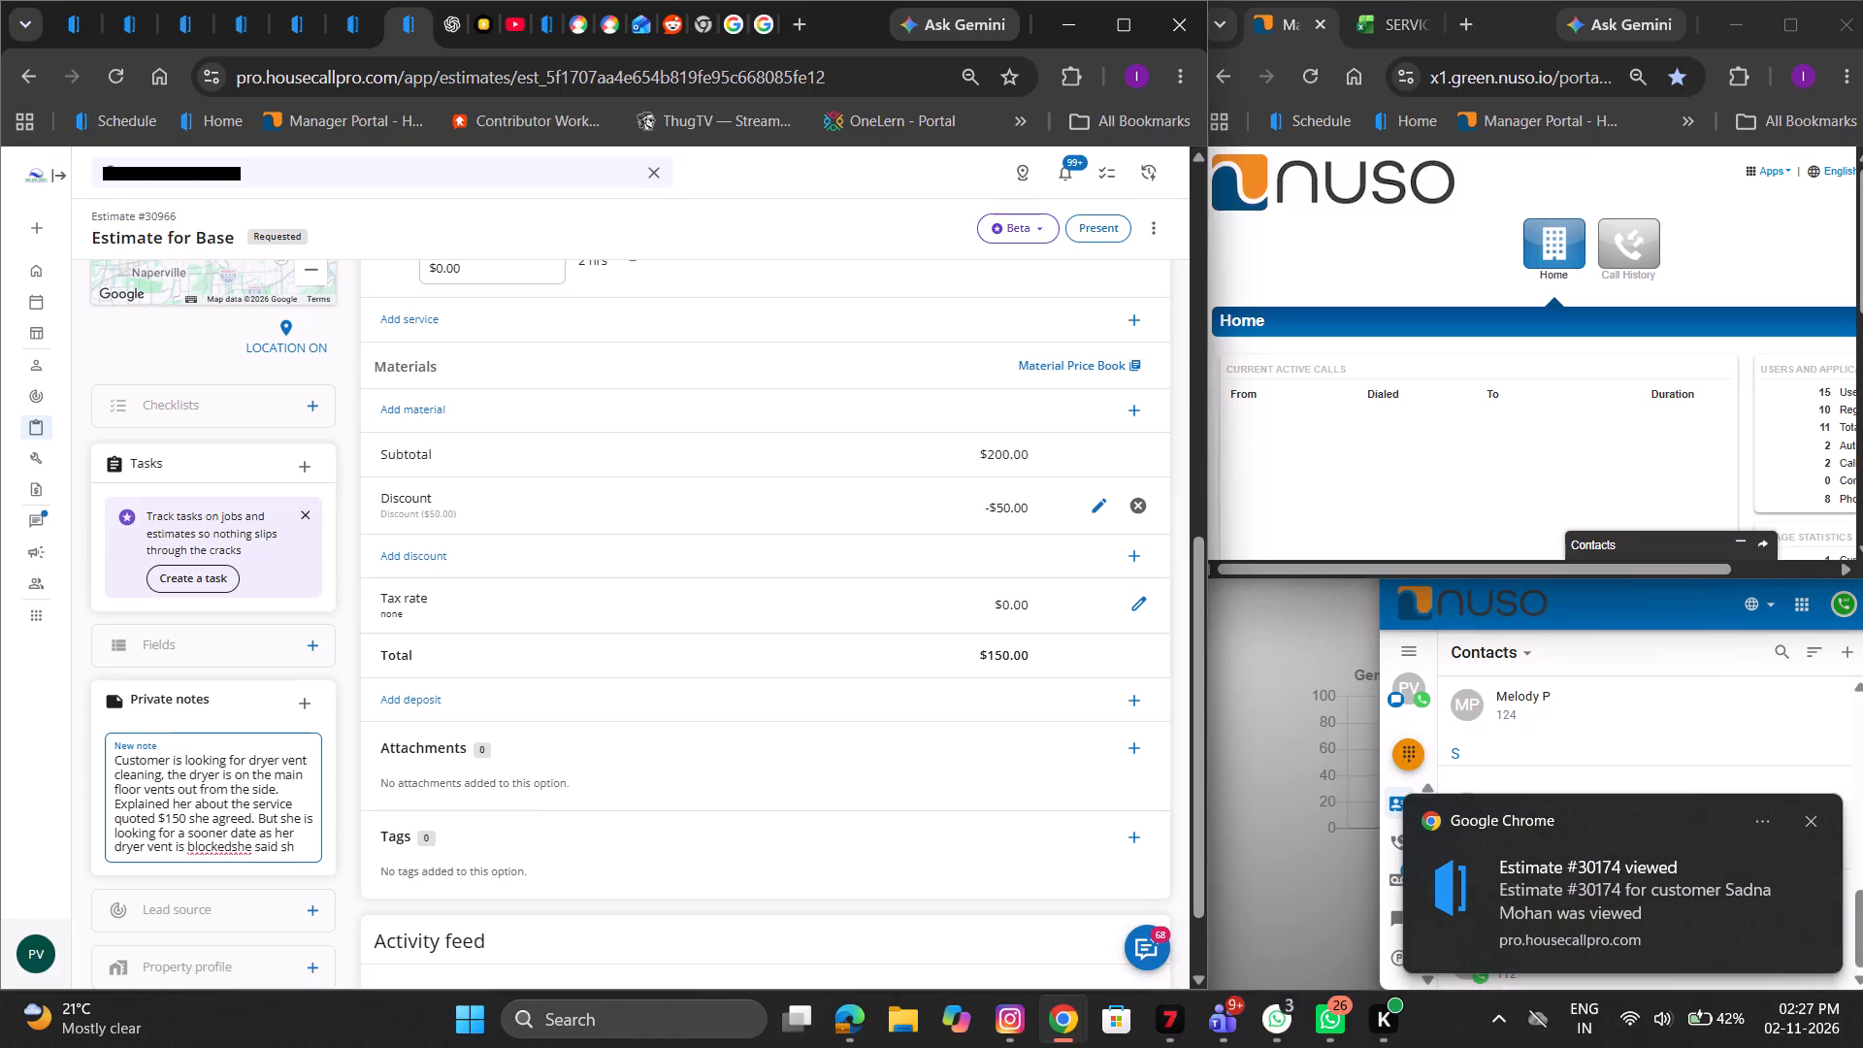
pyautogui.press('BackSpace')
pyautogui.press('space')
pyautogui.write('she said she will look for')
pyautogui.press('space')
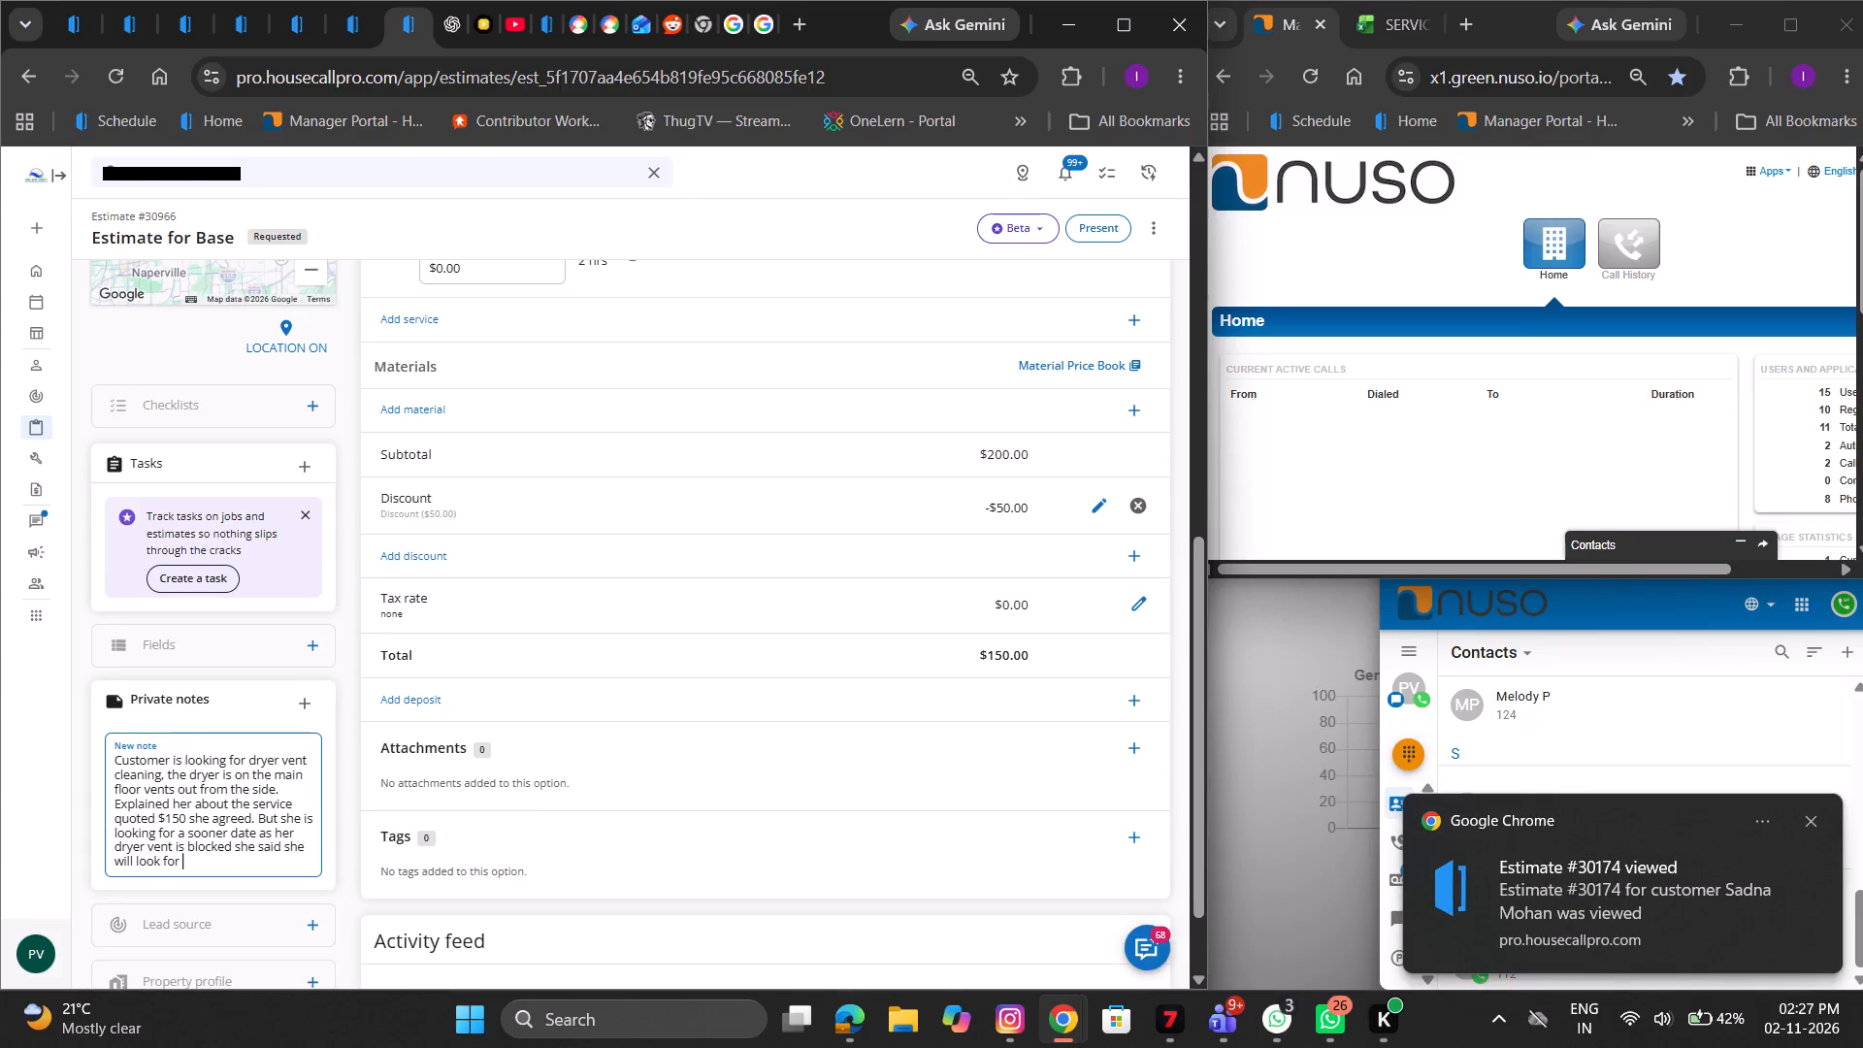
pyautogui.write('someone else than')
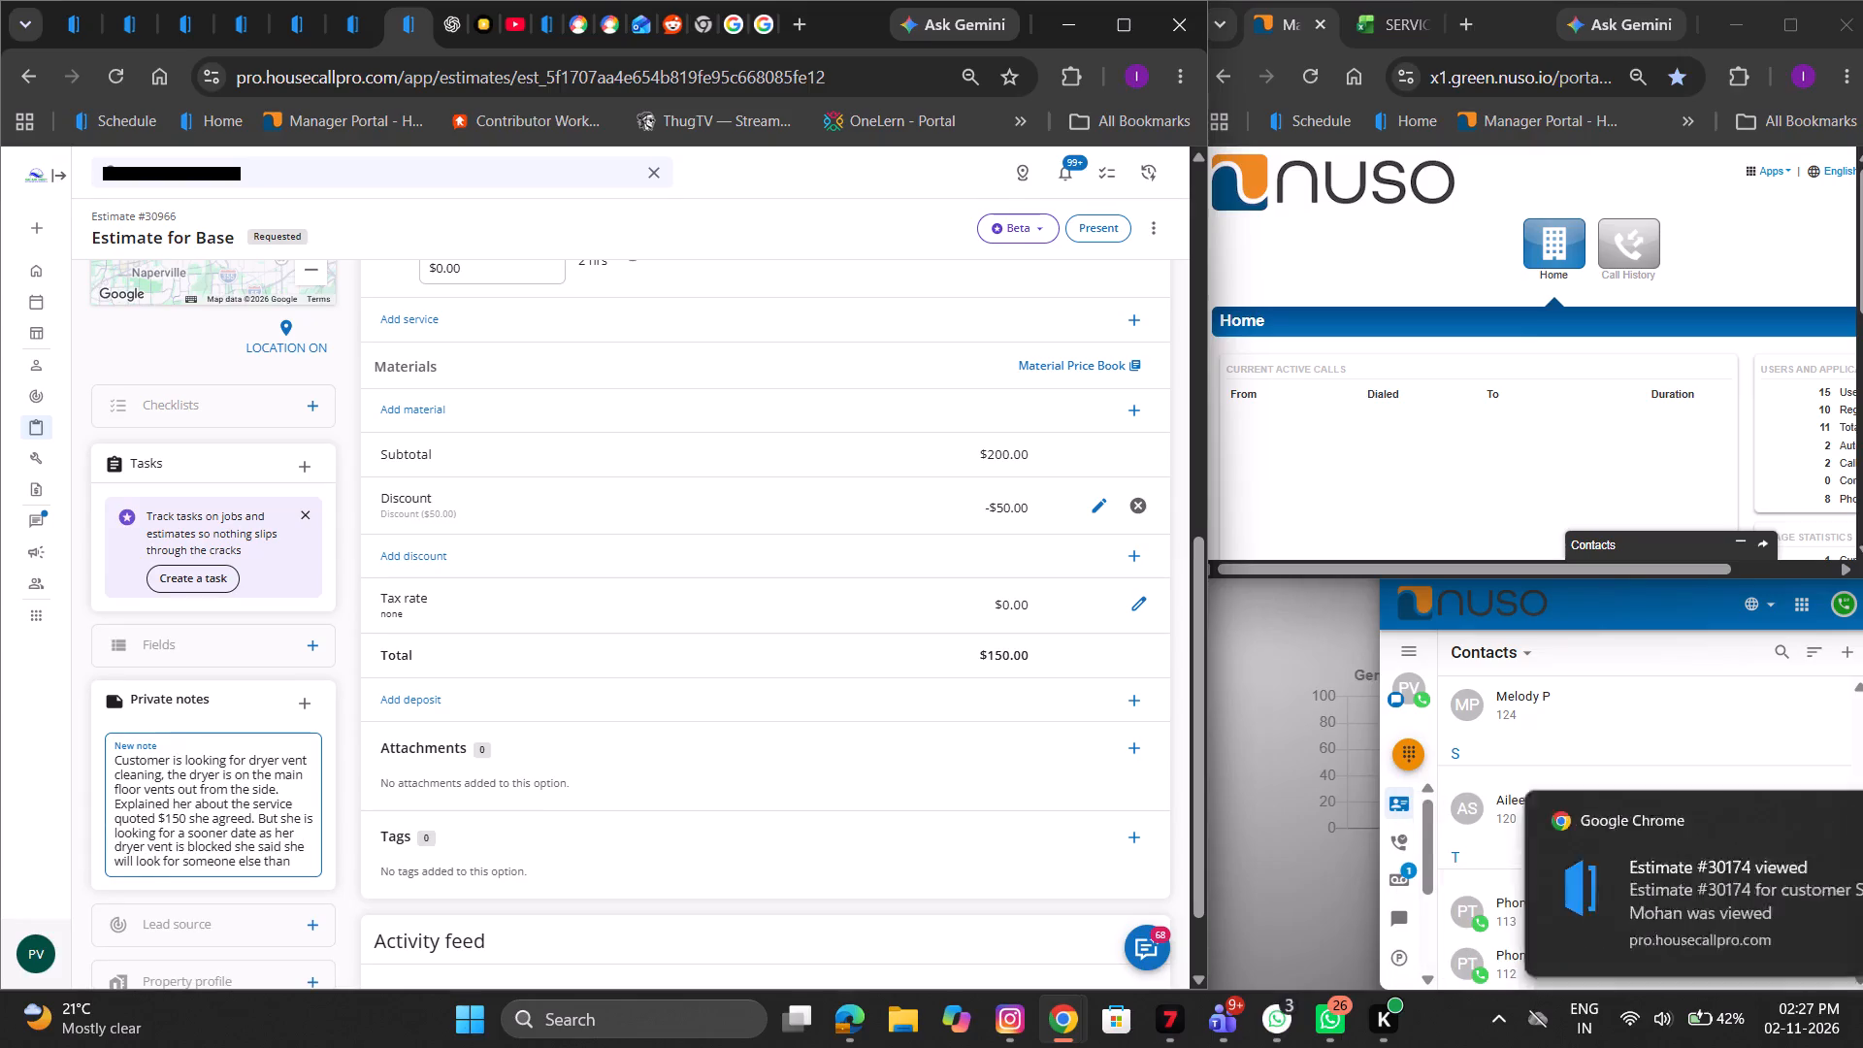
pyautogui.press('.')
pyautogui.press('space')
pyautogui.write('non booked')
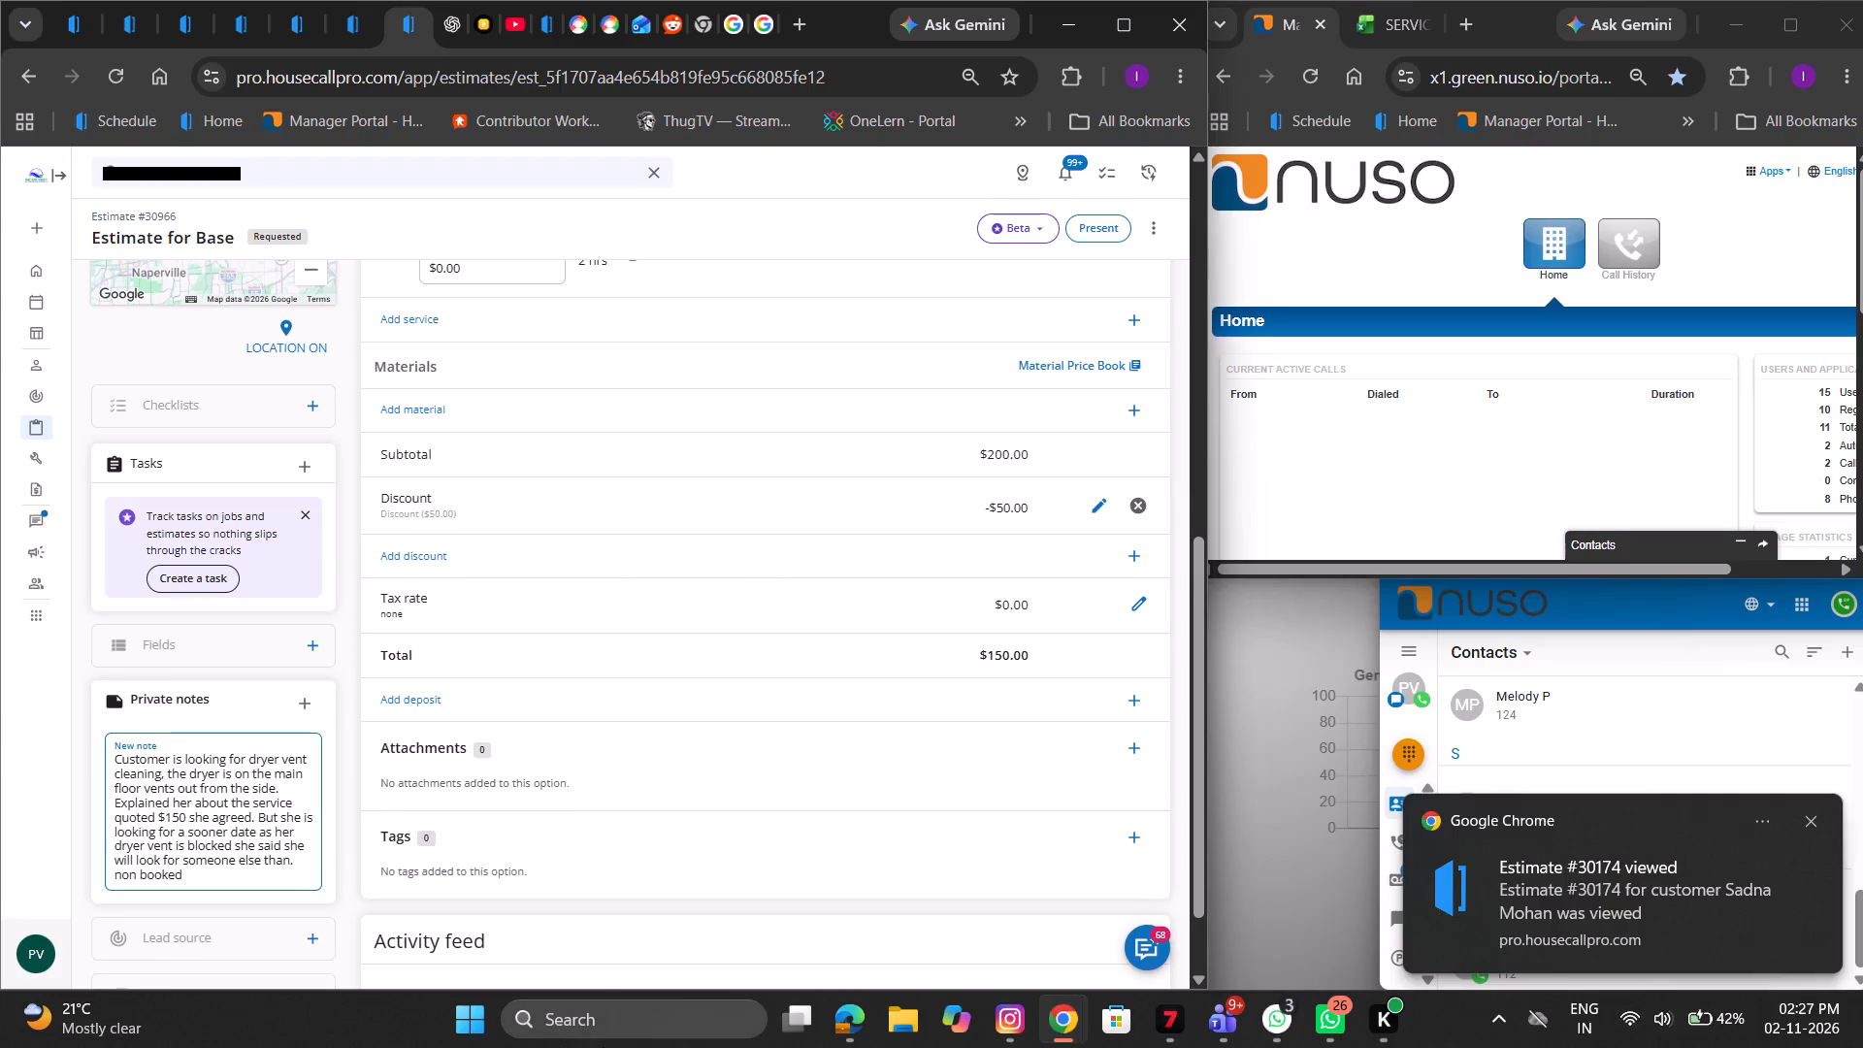
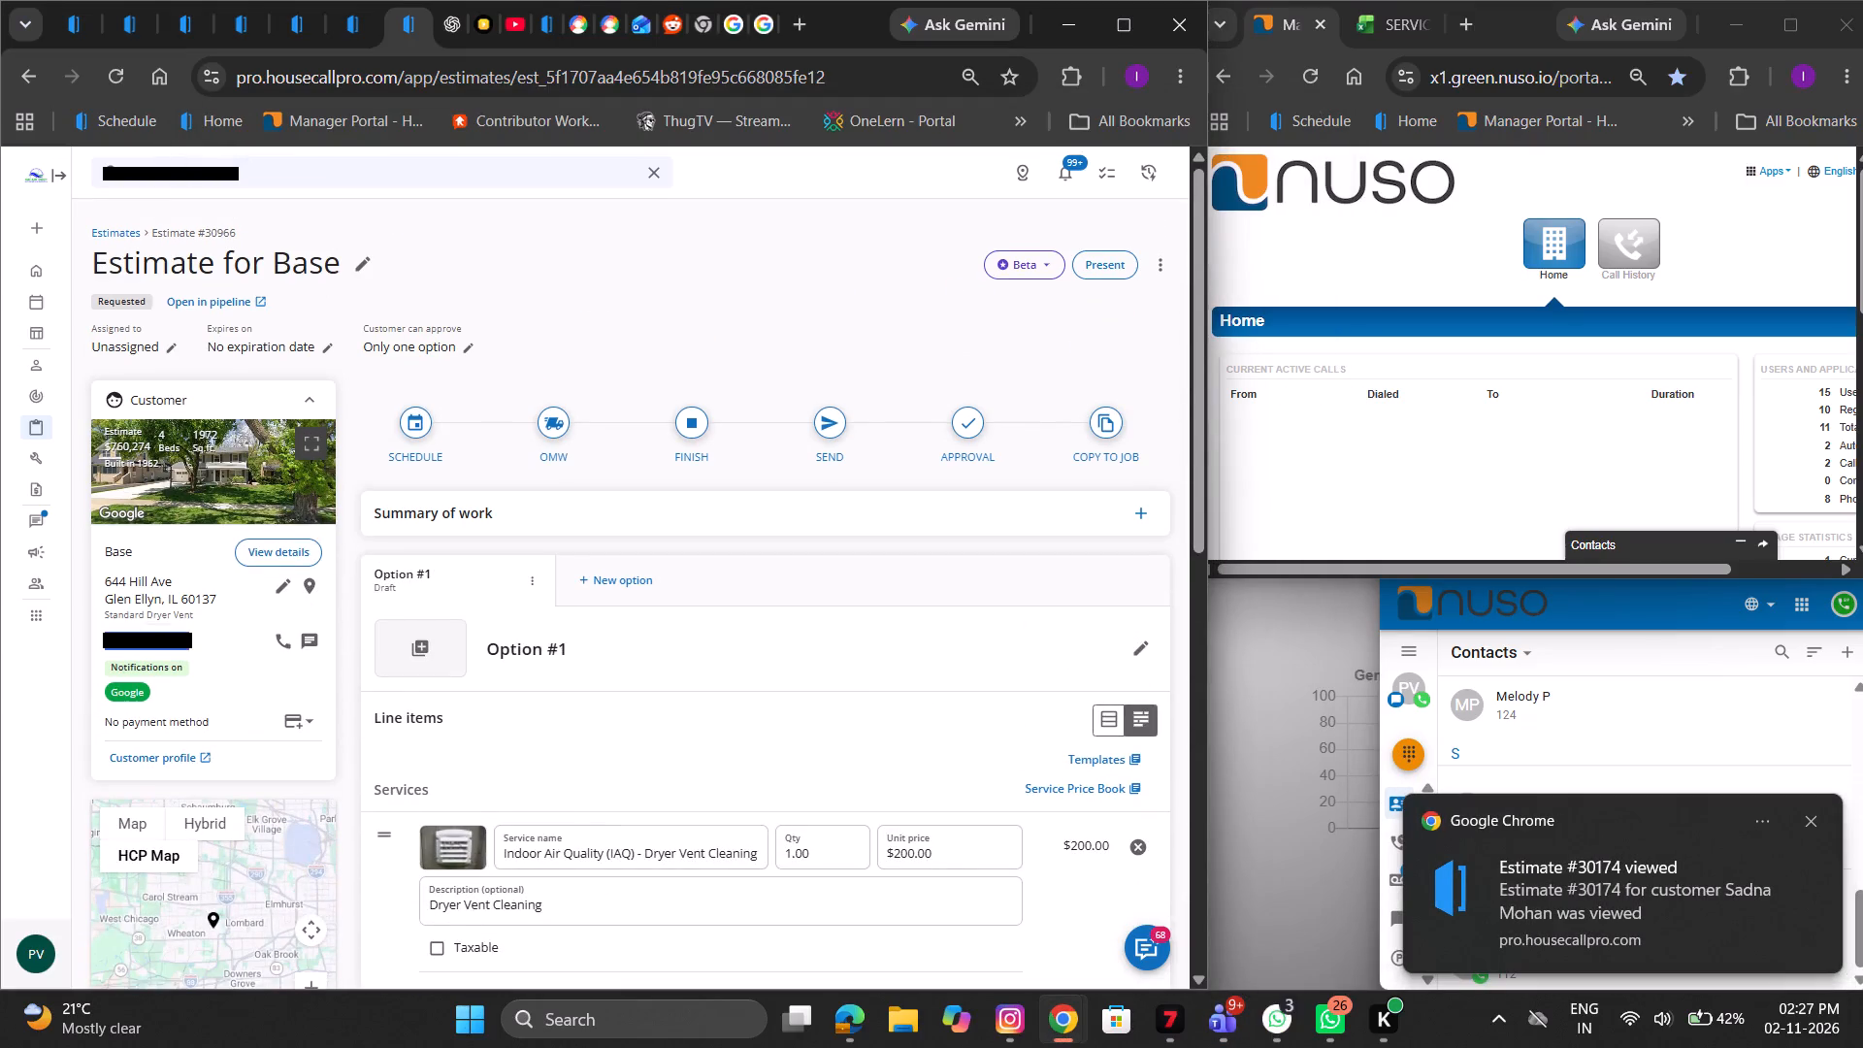
# Copy the customer's phone number from the customer card on the estimate.
pyautogui.hotkey('shift', 'c')
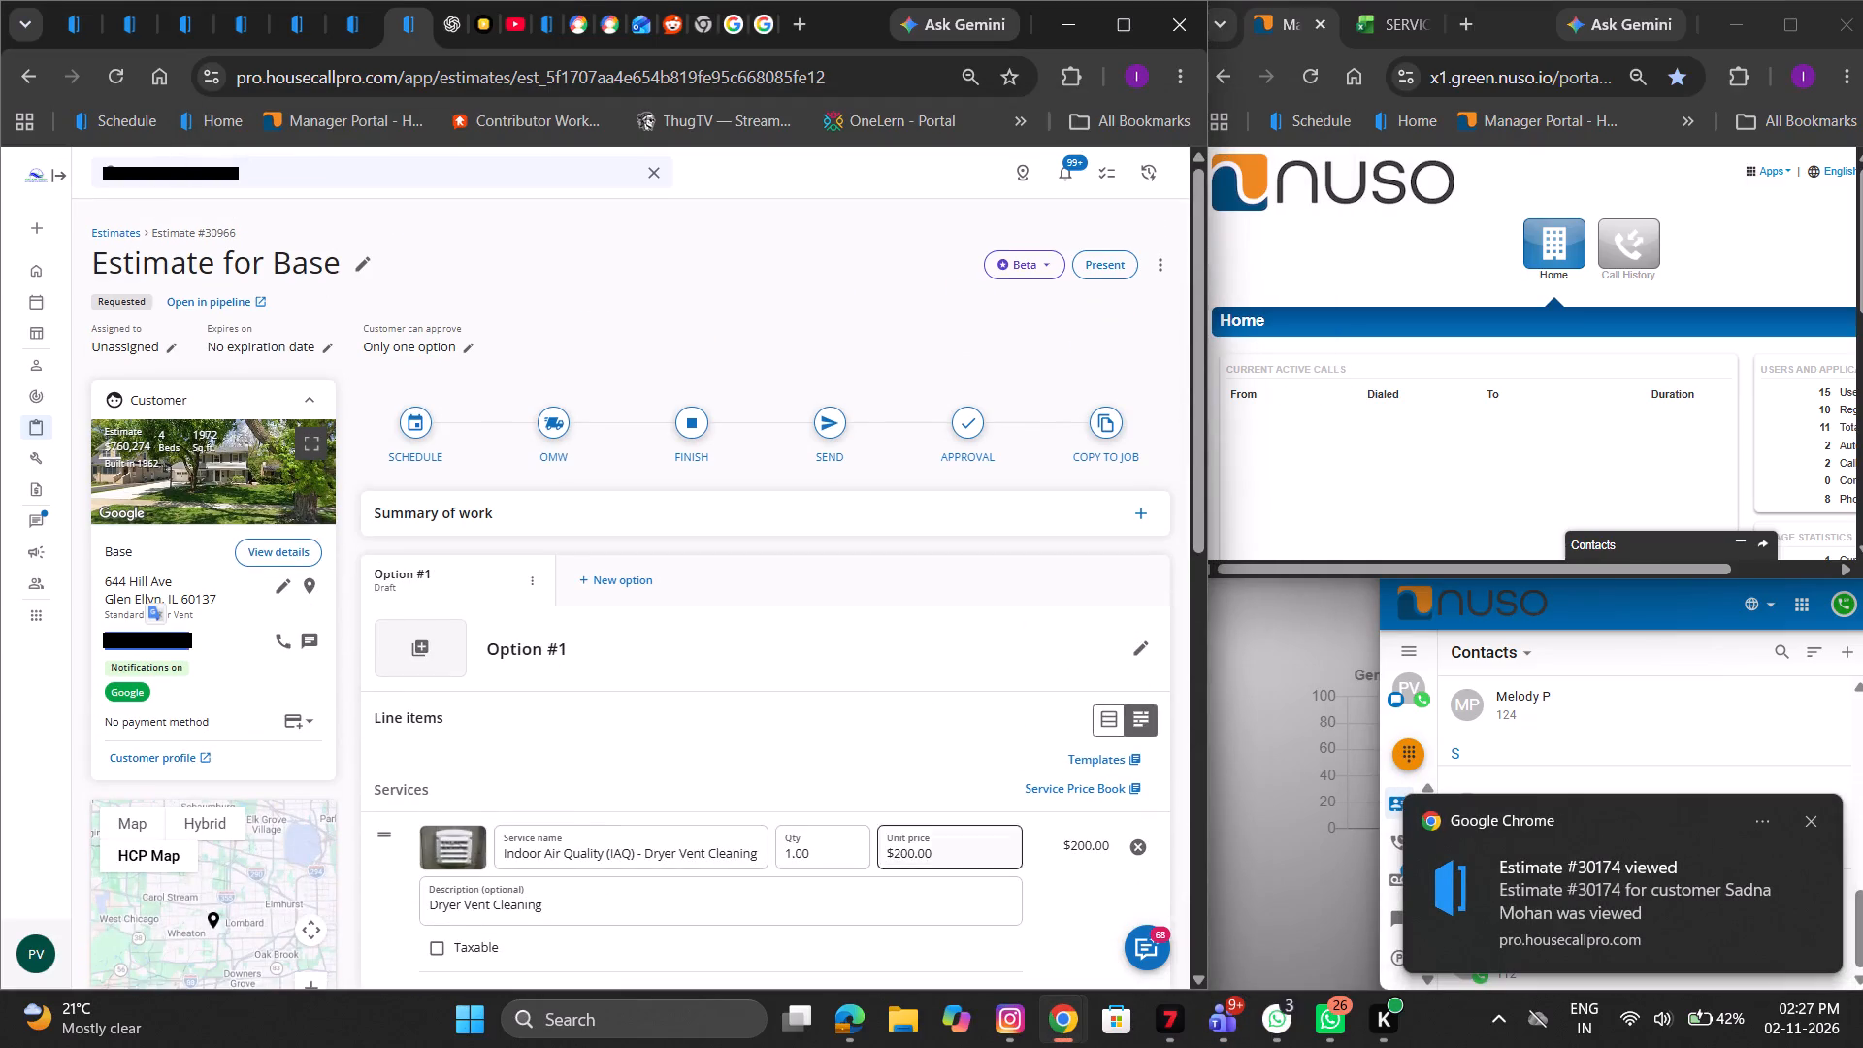